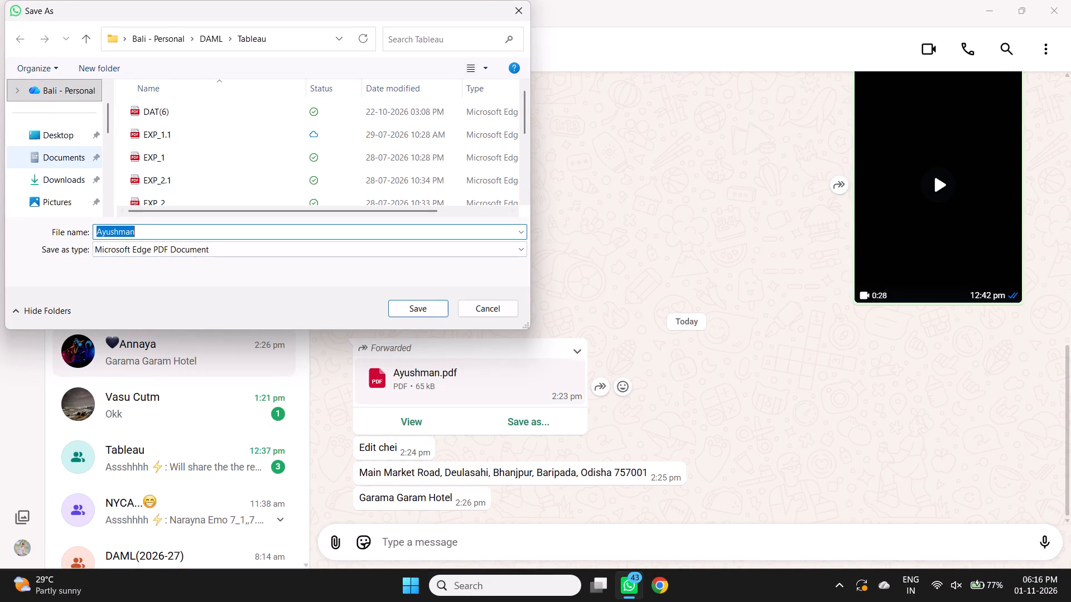
# Choose the Downloads folder as the save location for the forwarded Ayushman PDF.
pyautogui.scroll(1, 73, 140)
pyautogui.scroll(-1, 73, 140)
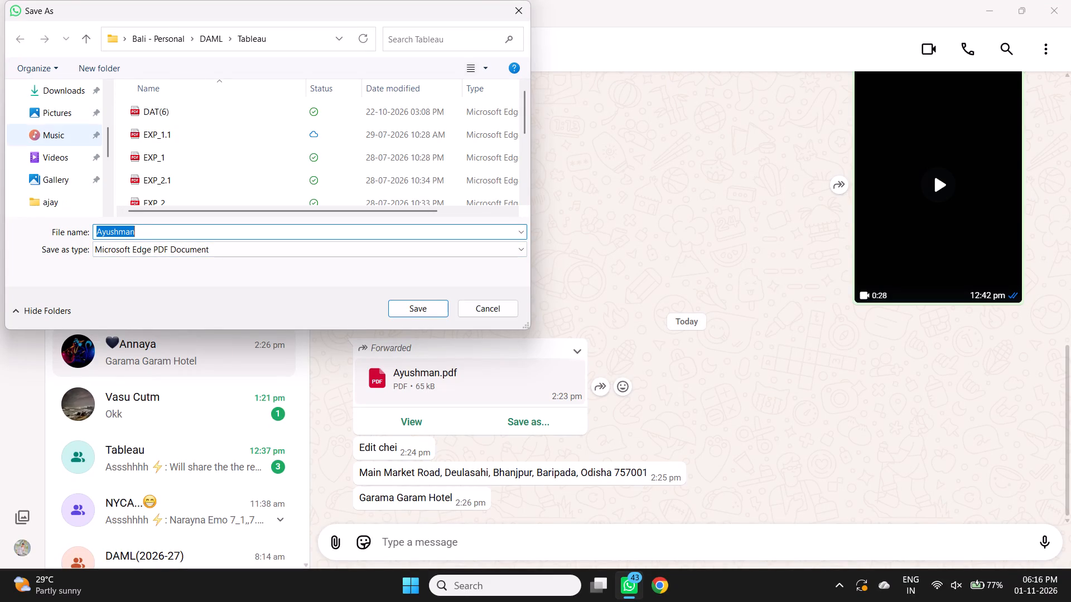
pyautogui.click(64, 91)
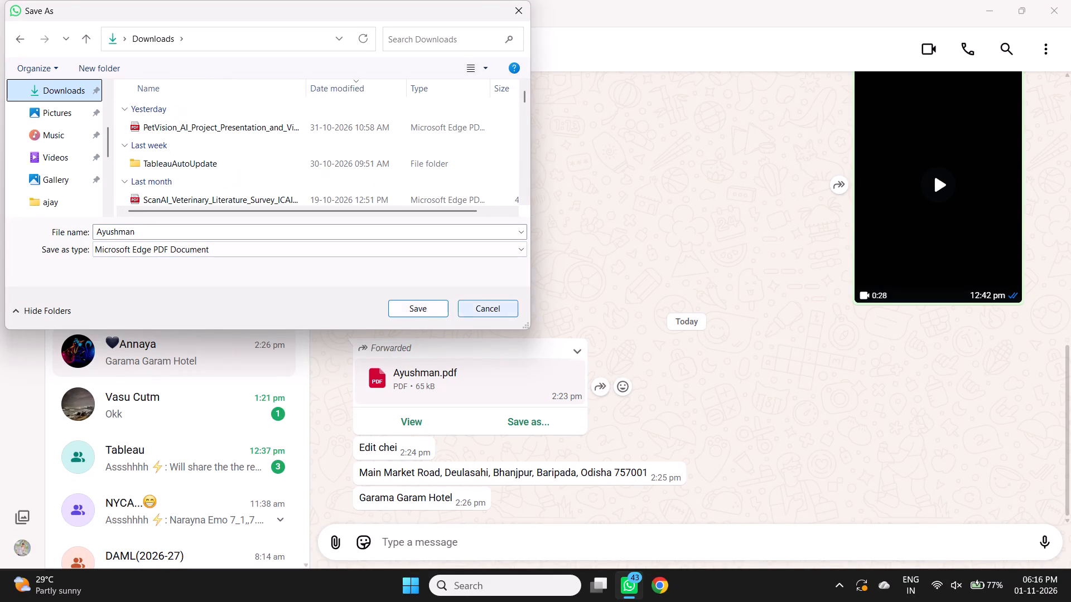
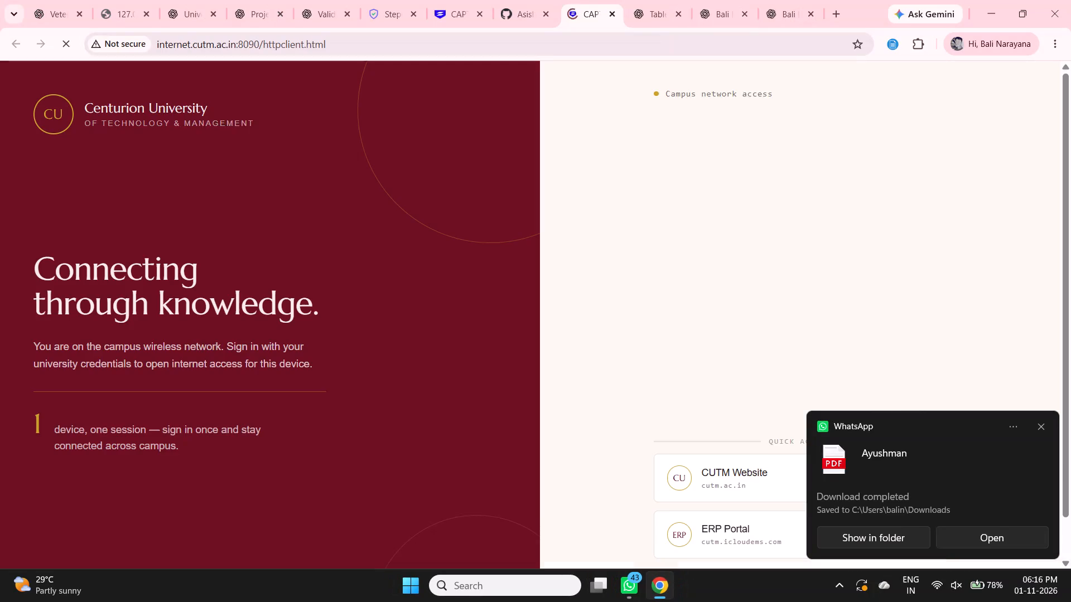
# Search Google for ilovepdf in a new Chrome tab.
pyautogui.click(831, 13)
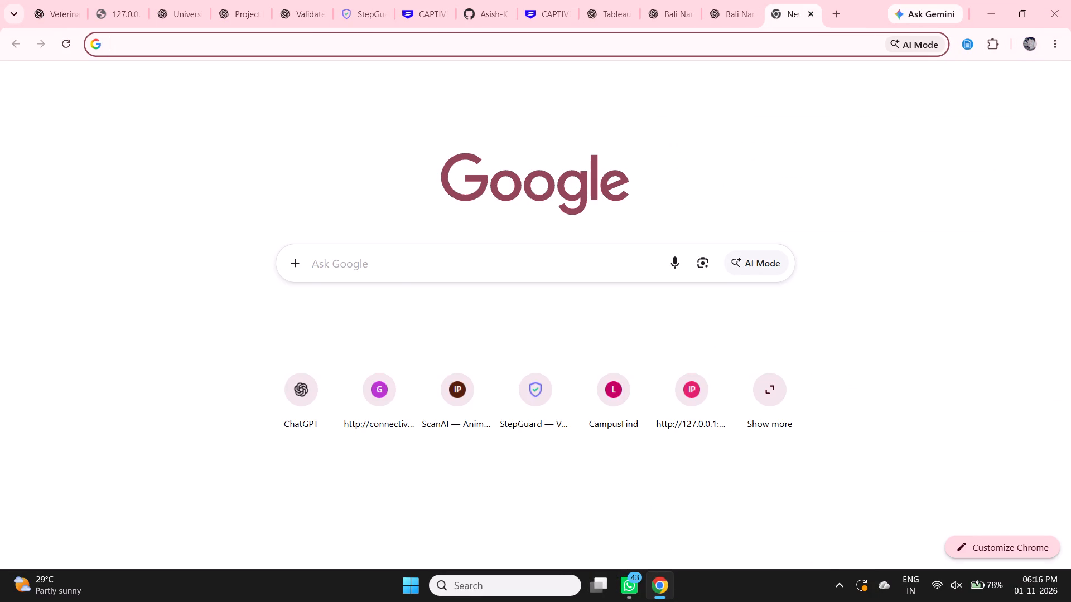
pyautogui.click(479, 257)
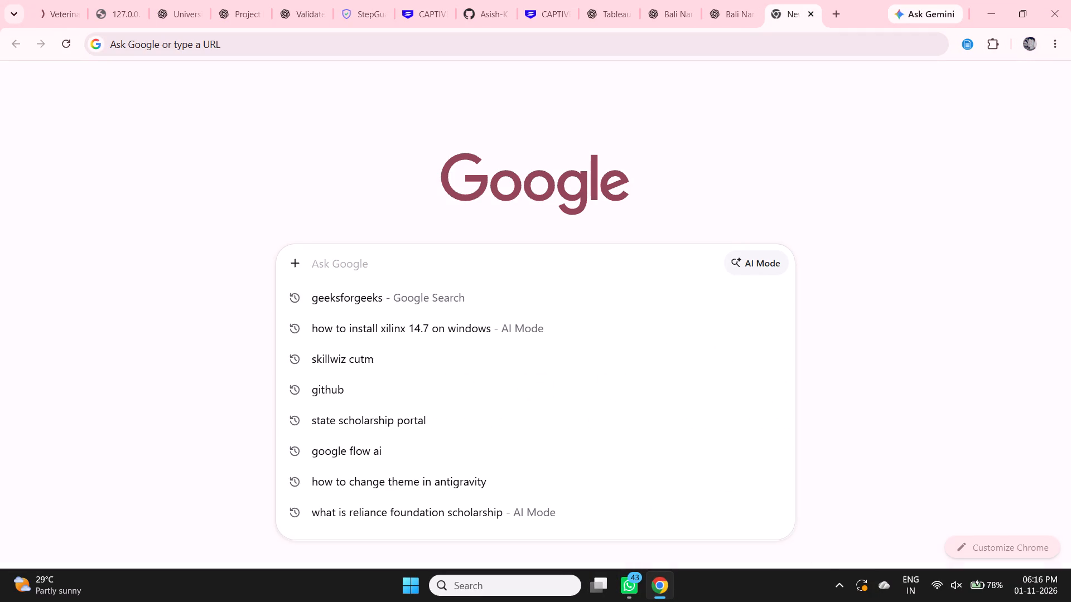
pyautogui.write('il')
pyautogui.click(310, 331)
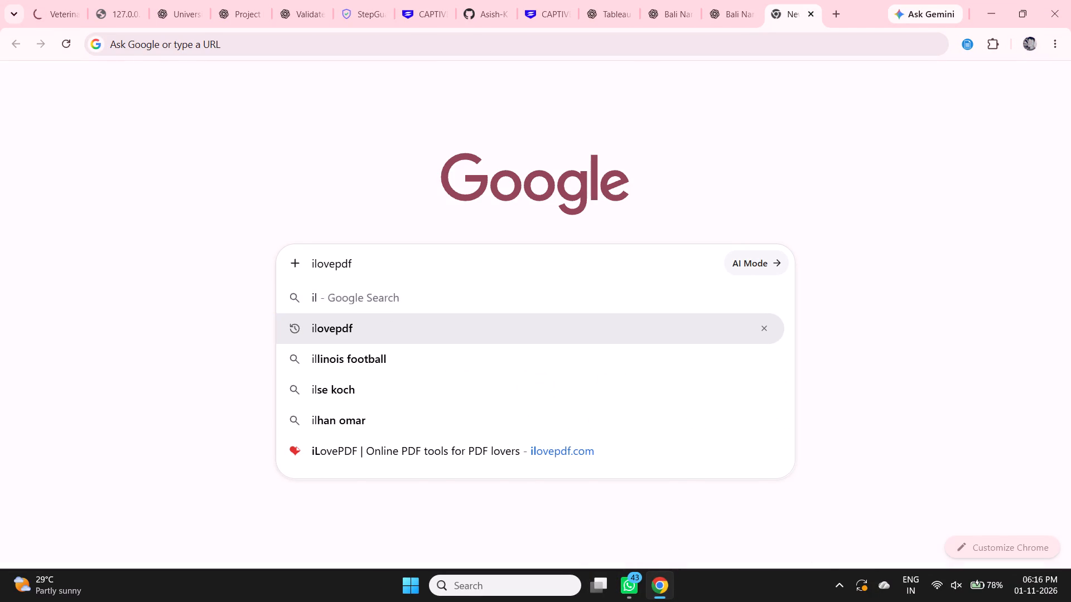
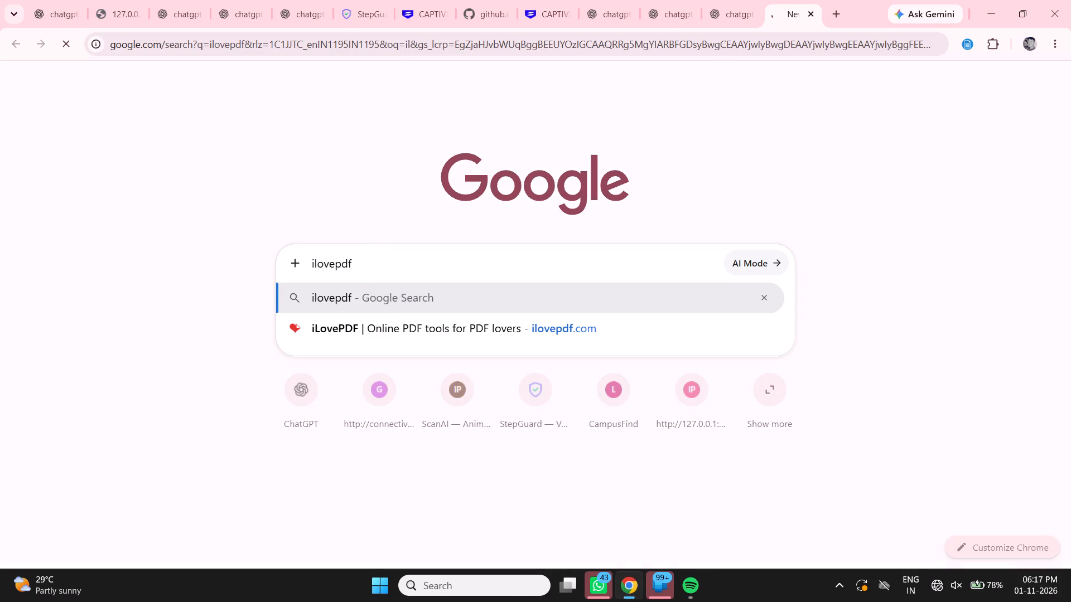
# Open the system quick settings to check the Wi-Fi connection.
pyautogui.click(929, 588)
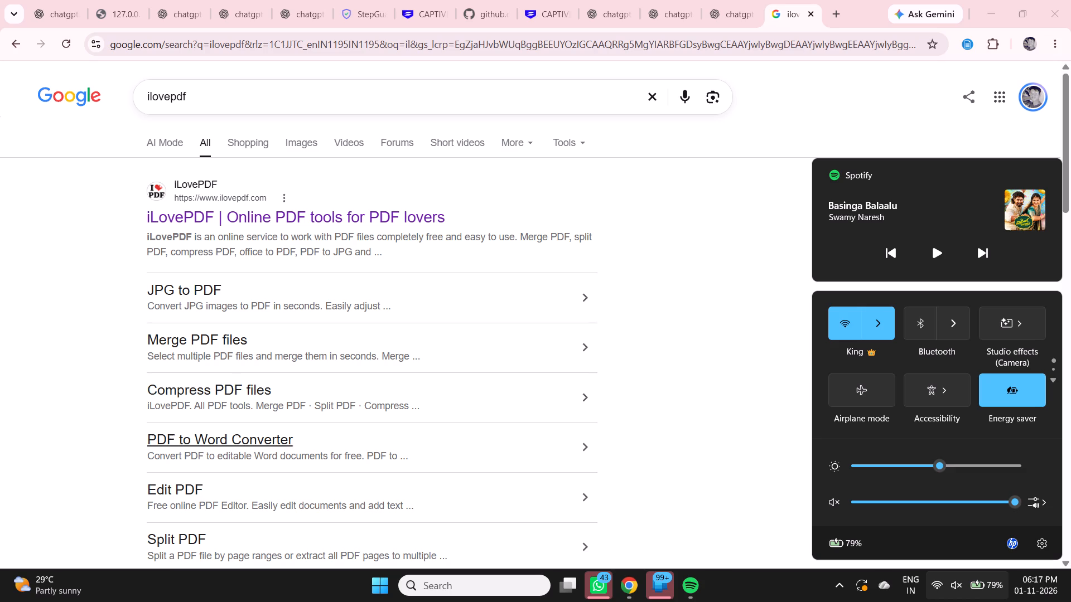
# Open the iLovePDF site from the search results and go to its PDF to Word converter.
pyautogui.click(270, 218)
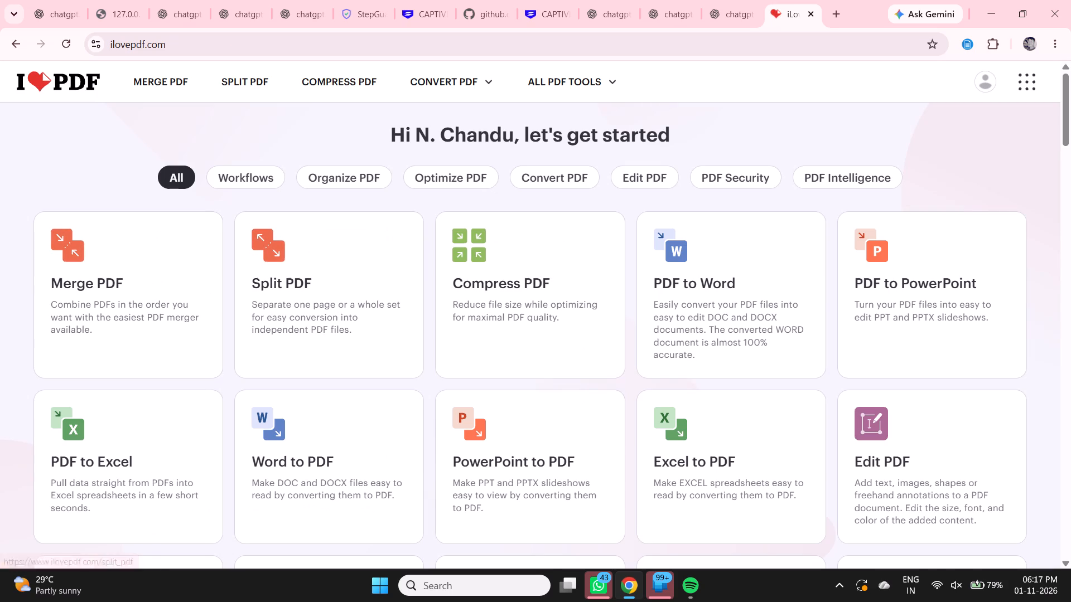
pyautogui.moveTo(660, 328); pyautogui.dragTo(689, 308)
pyautogui.click(693, 300)
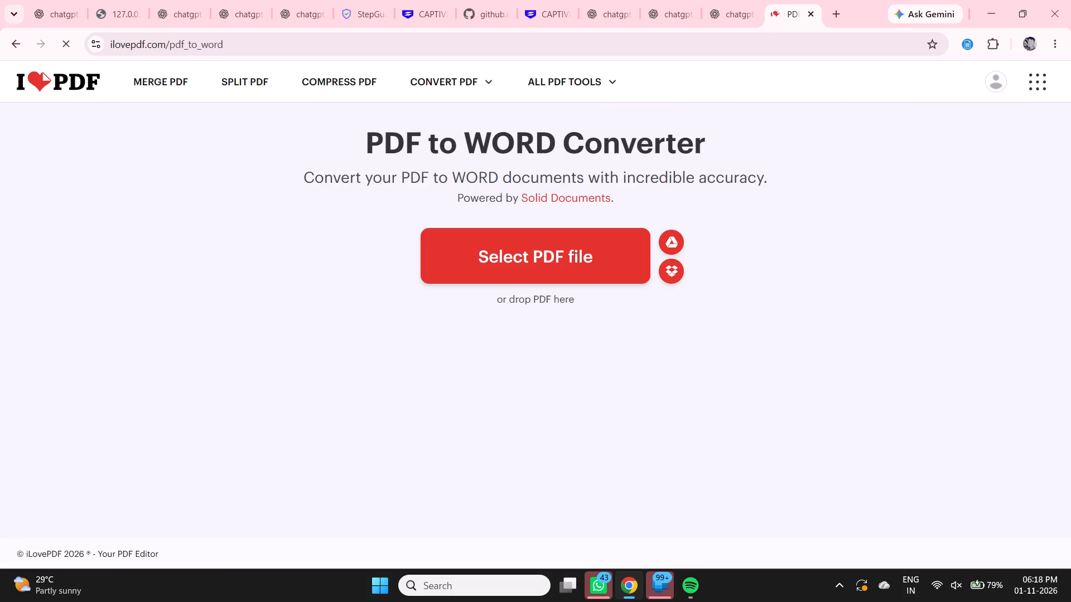
# Open the file chooser for selecting the PDF to convert to Word.
pyautogui.click(510, 258)
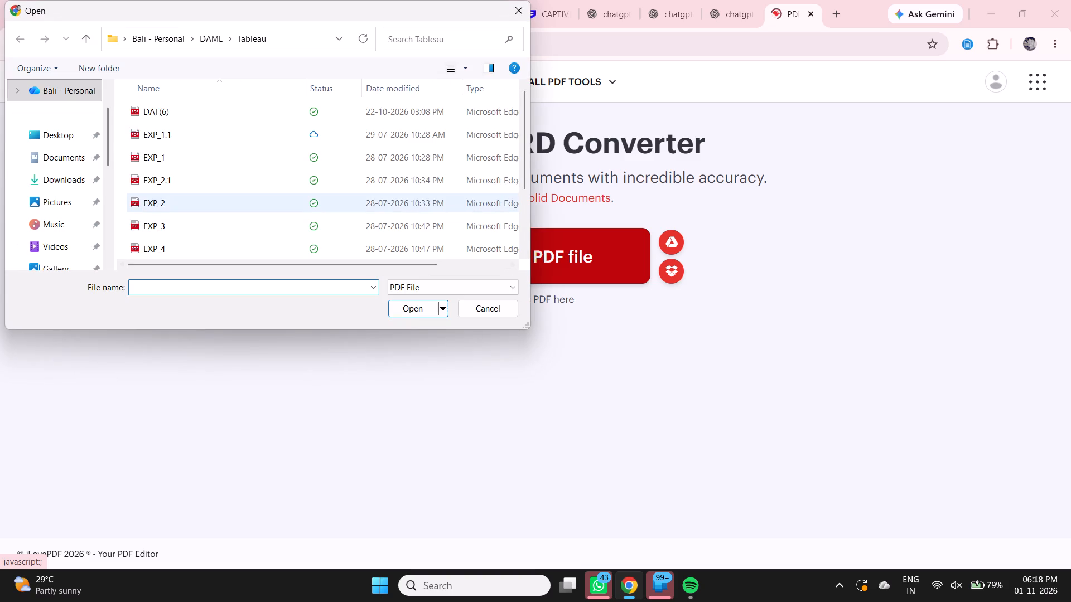
# Load the Ayushman PDF from the Downloads folder into the iLovePDF PDF to Word converter.
pyautogui.click(61, 174)
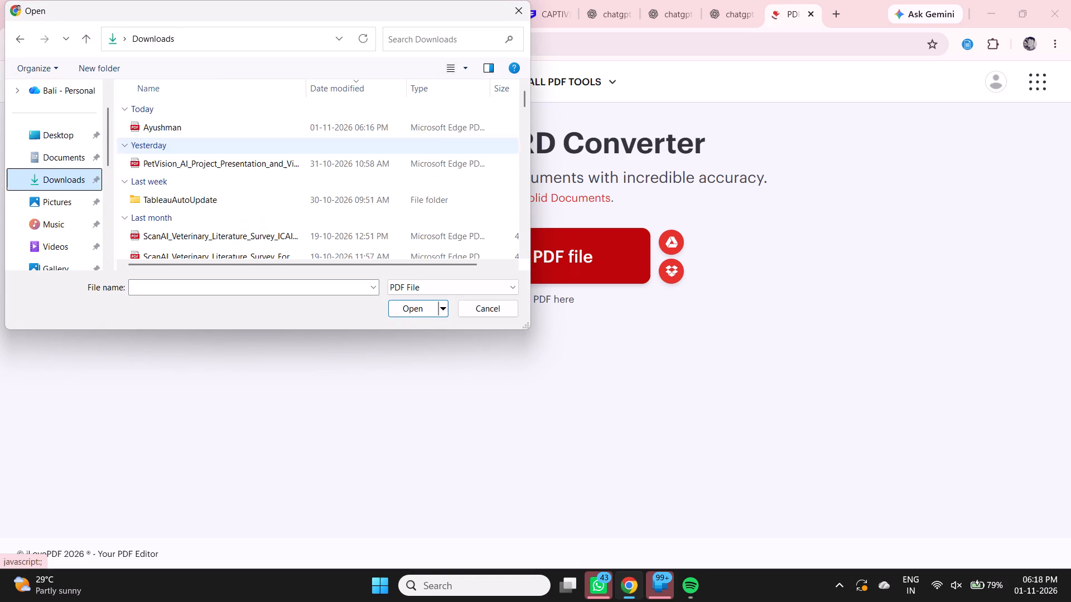
pyautogui.click(194, 124)
pyautogui.click(411, 304)
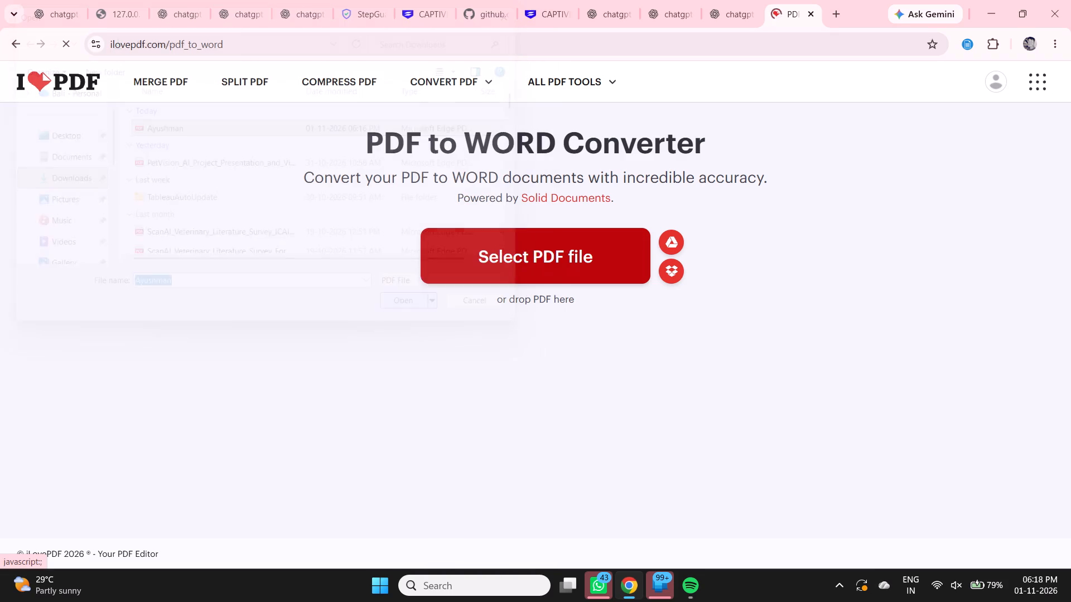
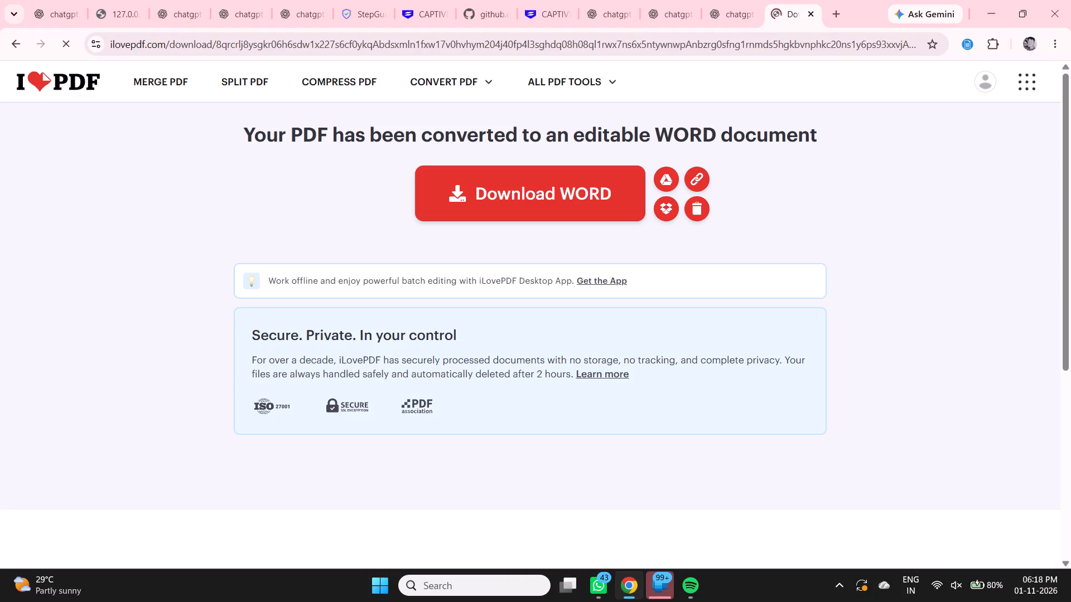
# Download the converted Word document and open Ayushman.docx in Word with editing enabled.
pyautogui.click(547, 199)
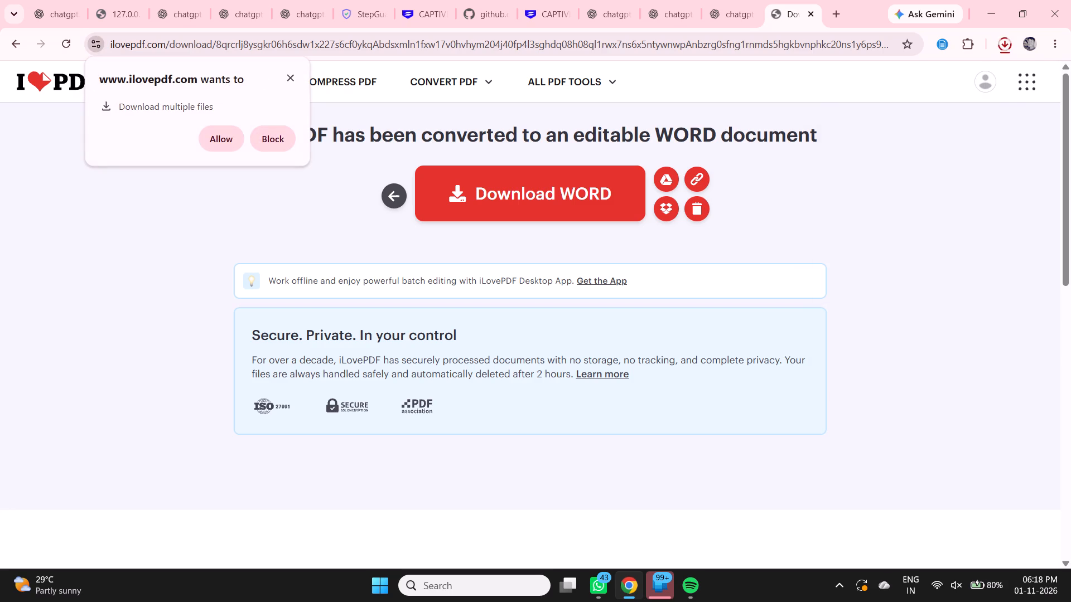
pyautogui.click(1006, 45)
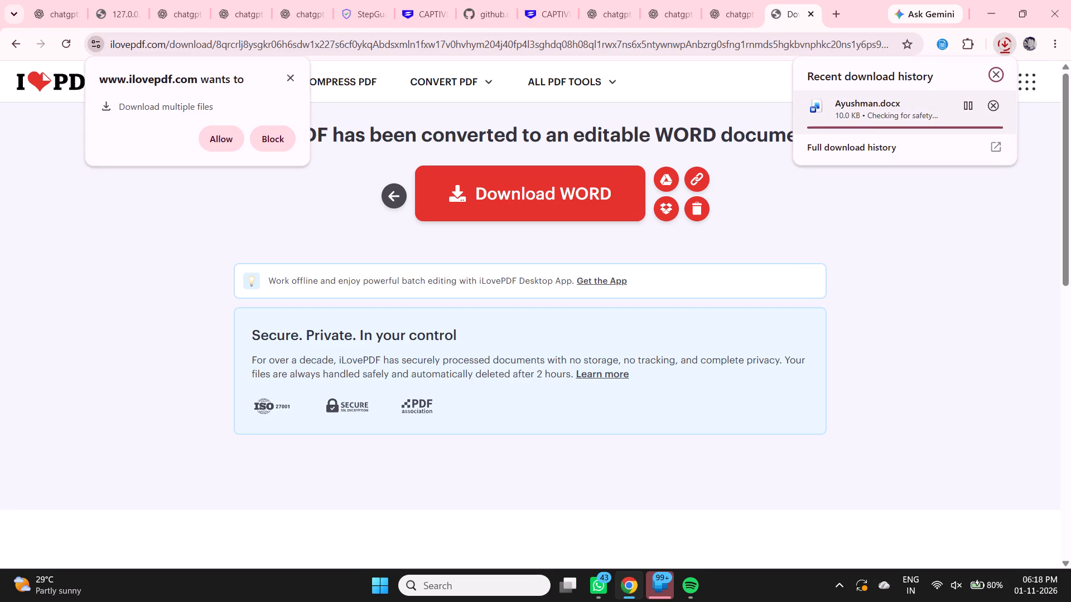
pyautogui.click(866, 111)
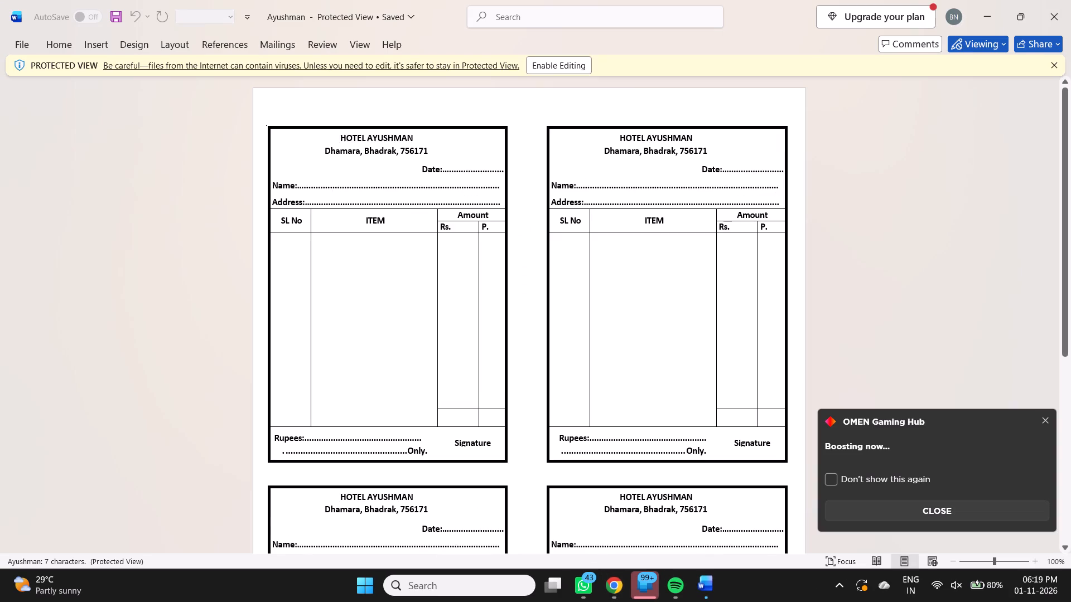
pyautogui.click(562, 68)
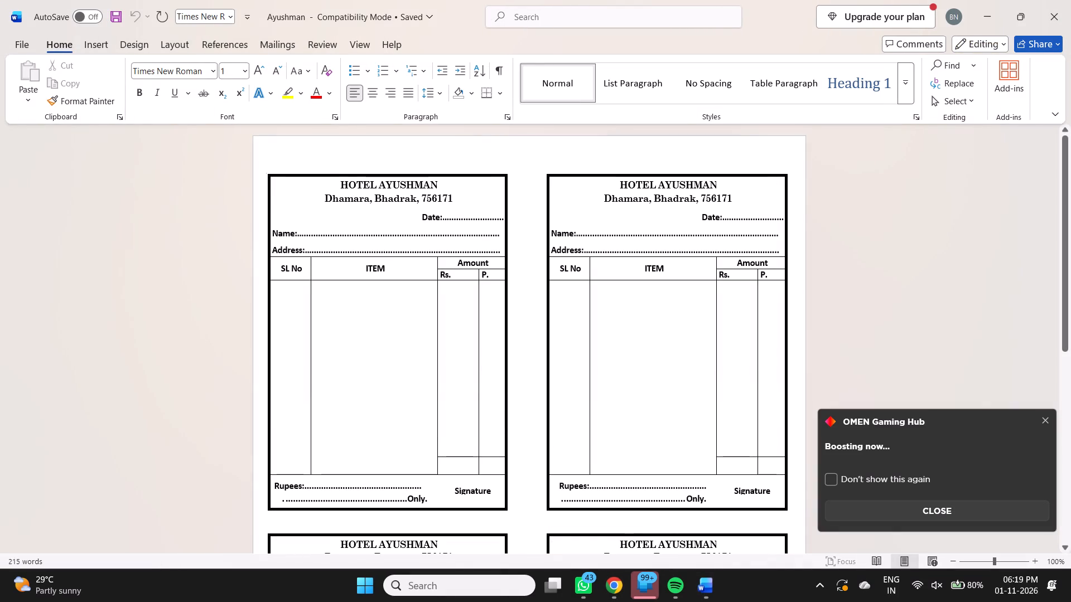
# Switch to WhatsApp to consult the hotel name and address sent in the chat.
pyautogui.click(572, 589)
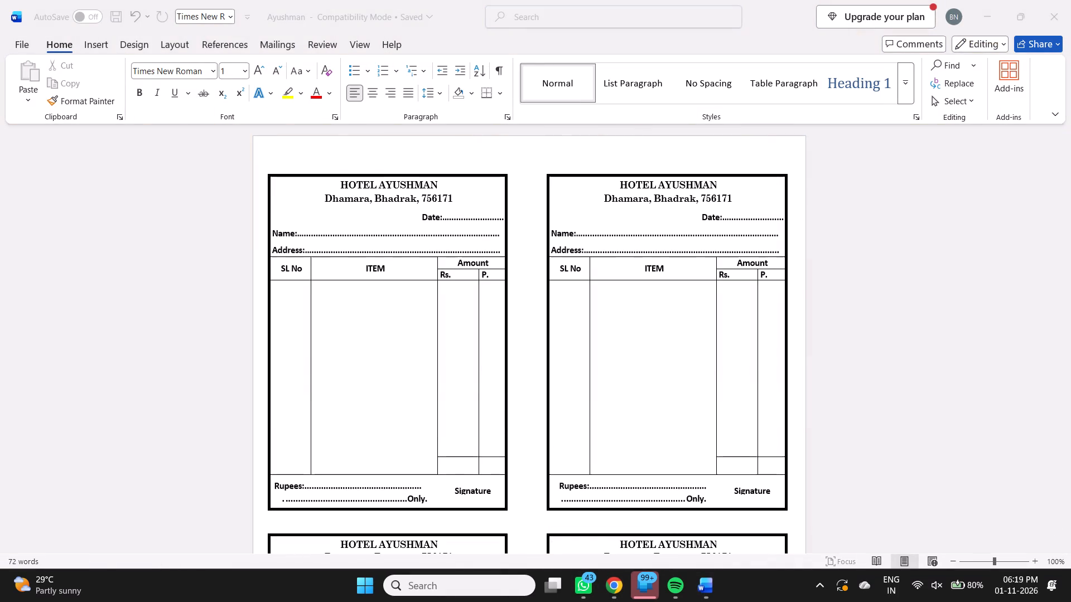
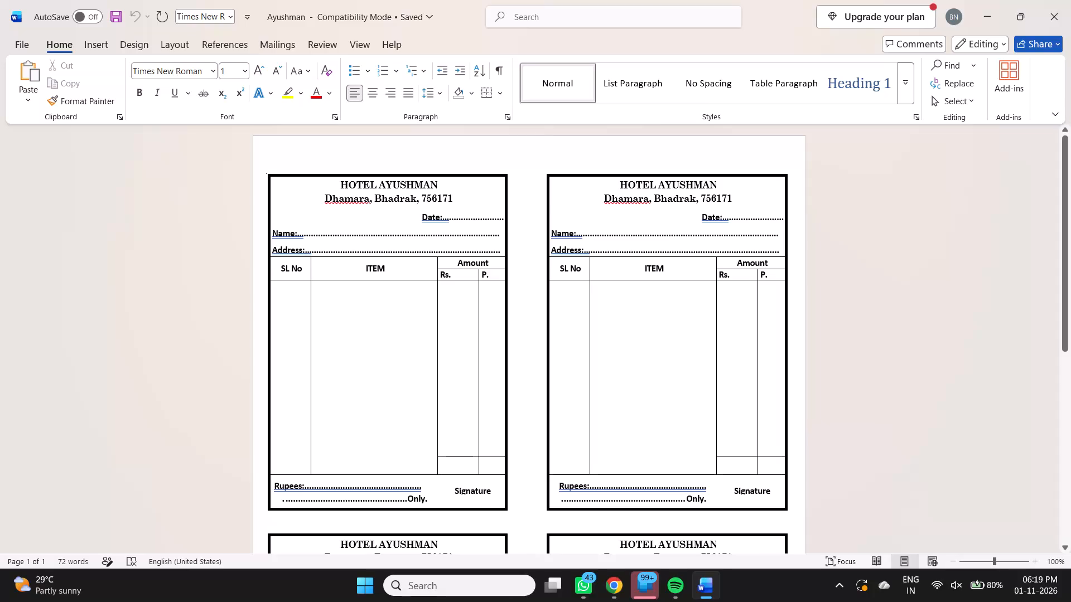
# Replace the HOTEL AYUSHMAN heading in the first bill with the copied name Garama Garam Hotel, keeping only one copy.
pyautogui.moveTo(439, 186); pyautogui.dragTo(388, 189)
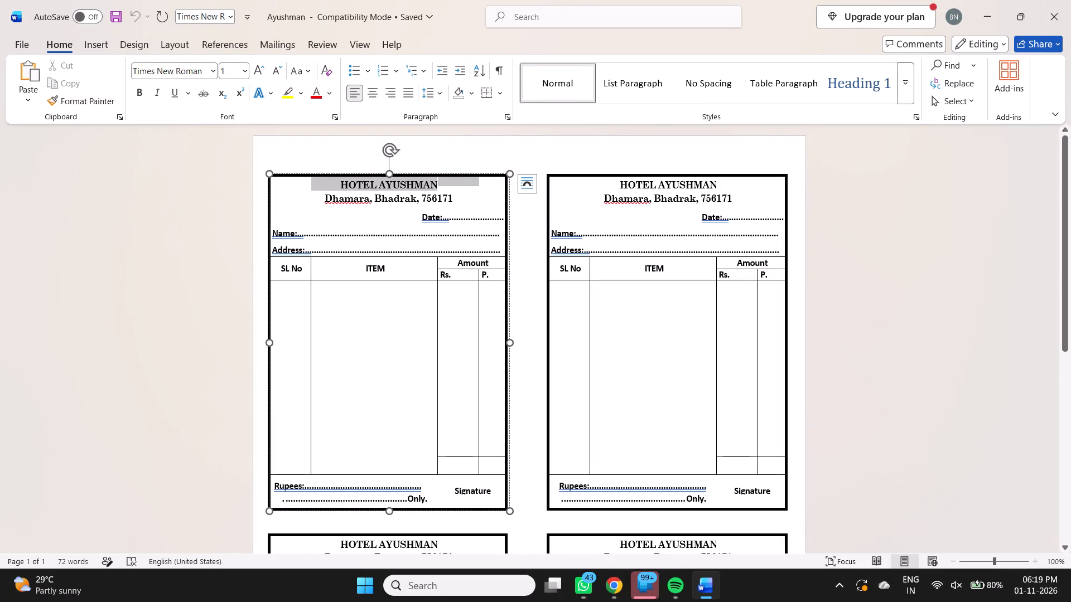
pyautogui.moveTo(388, 189); pyautogui.dragTo(374, 189)
pyautogui.hotkey('ctrl', 'v')
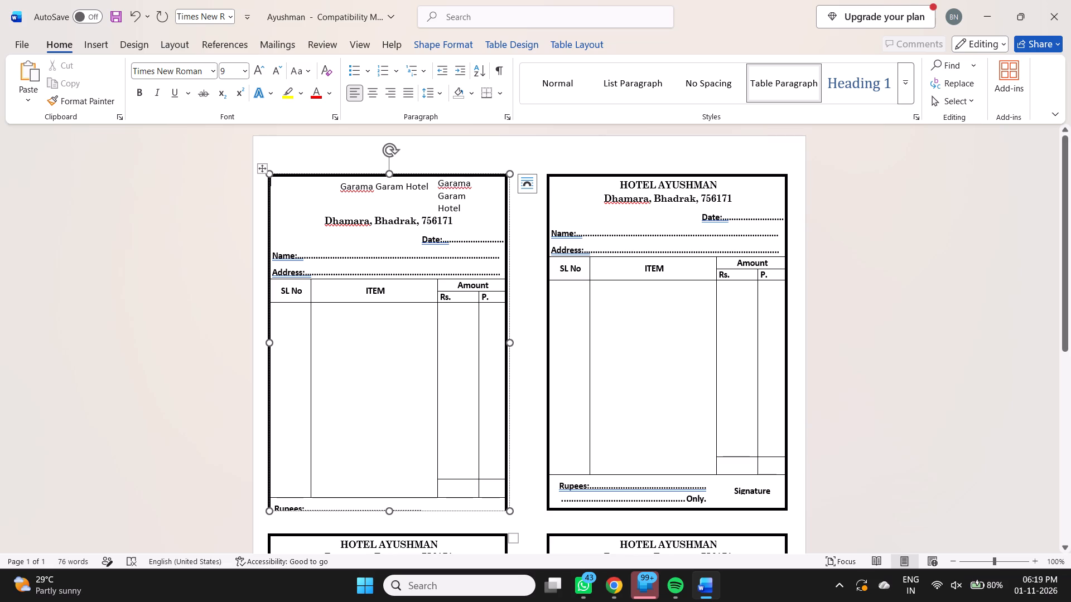
pyautogui.moveTo(466, 211); pyautogui.dragTo(447, 188)
pyautogui.press('BackSpace')
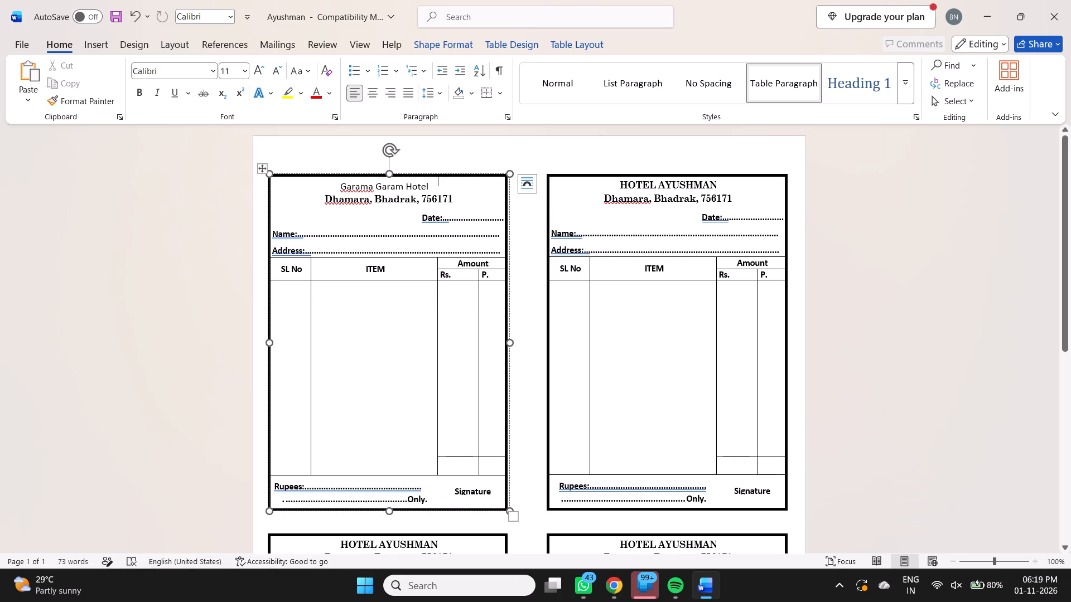
# Make the Garama Garam Hotel heading in the first bill bold.
pyautogui.moveTo(431, 187); pyautogui.dragTo(359, 191)
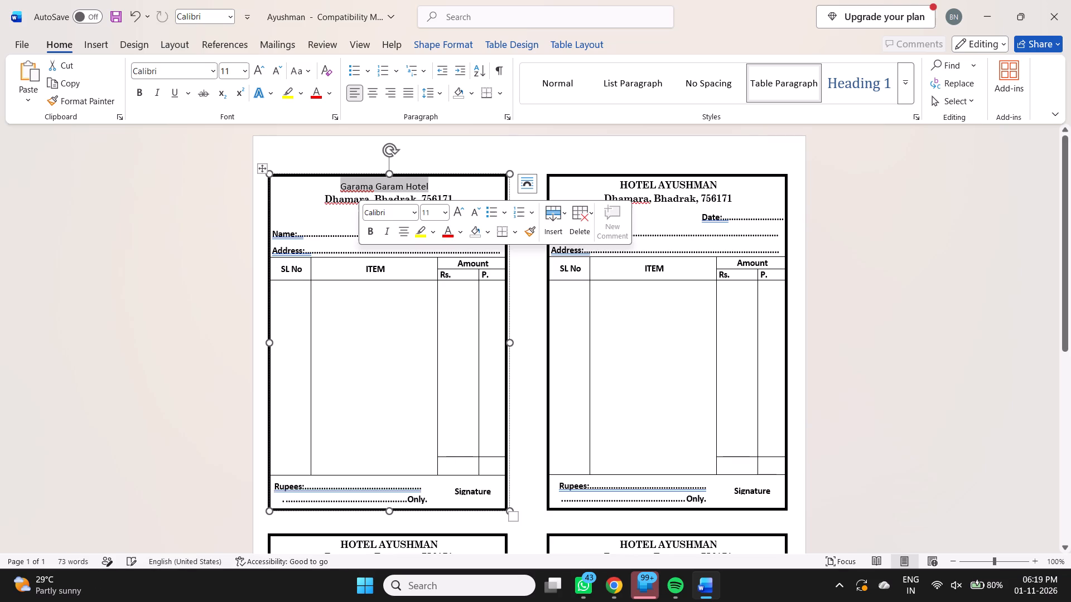
pyautogui.click(373, 231)
pyautogui.click(340, 220)
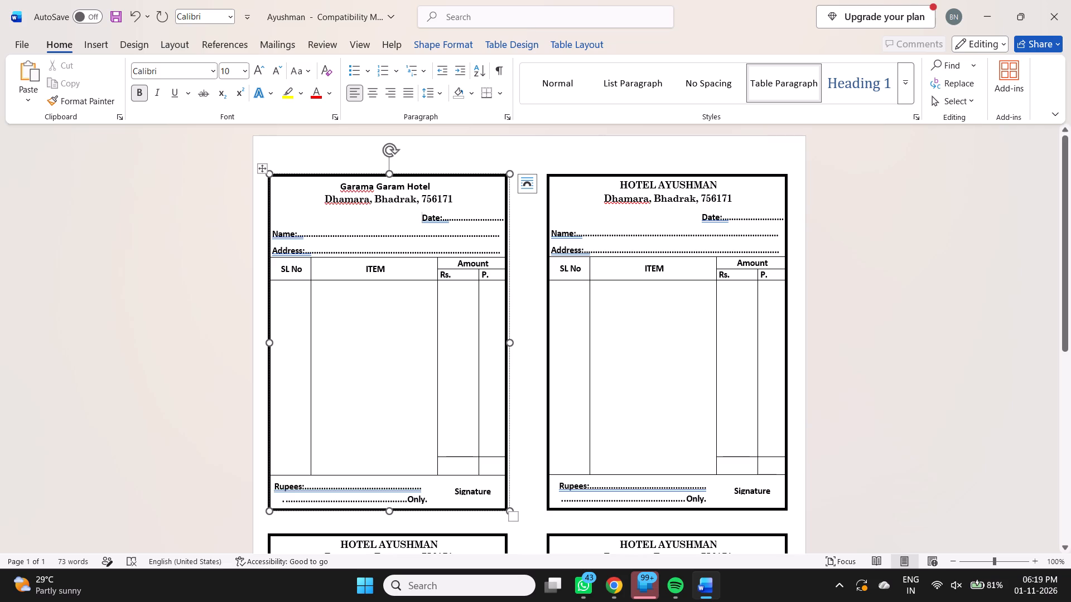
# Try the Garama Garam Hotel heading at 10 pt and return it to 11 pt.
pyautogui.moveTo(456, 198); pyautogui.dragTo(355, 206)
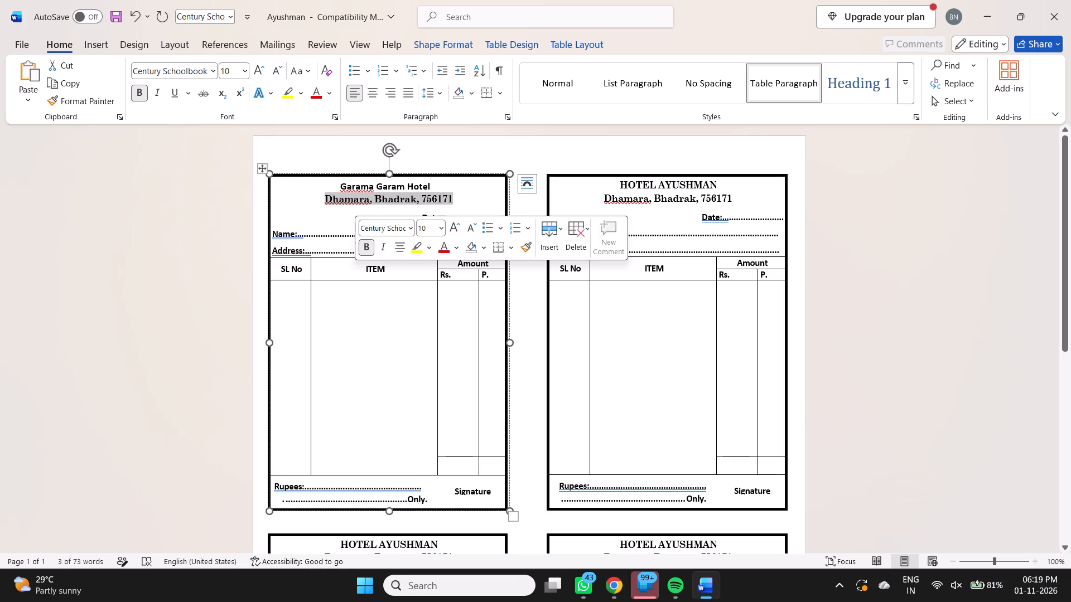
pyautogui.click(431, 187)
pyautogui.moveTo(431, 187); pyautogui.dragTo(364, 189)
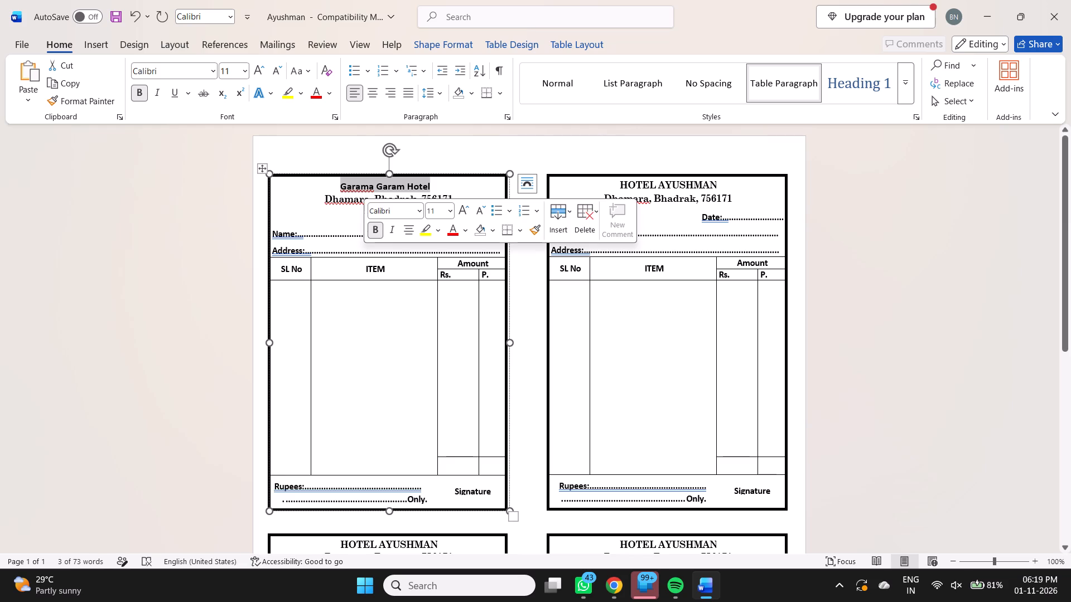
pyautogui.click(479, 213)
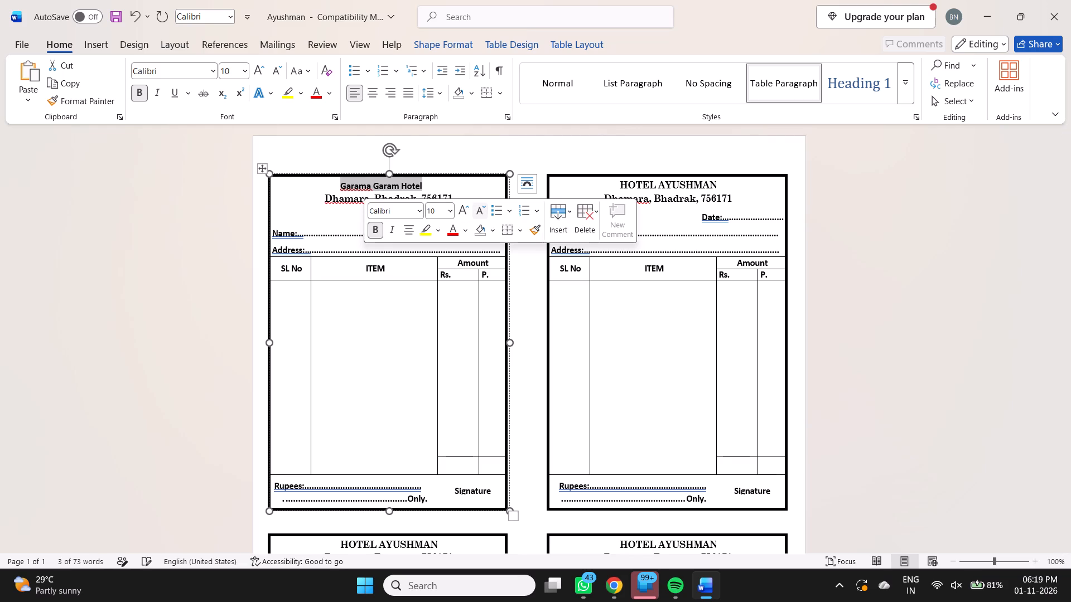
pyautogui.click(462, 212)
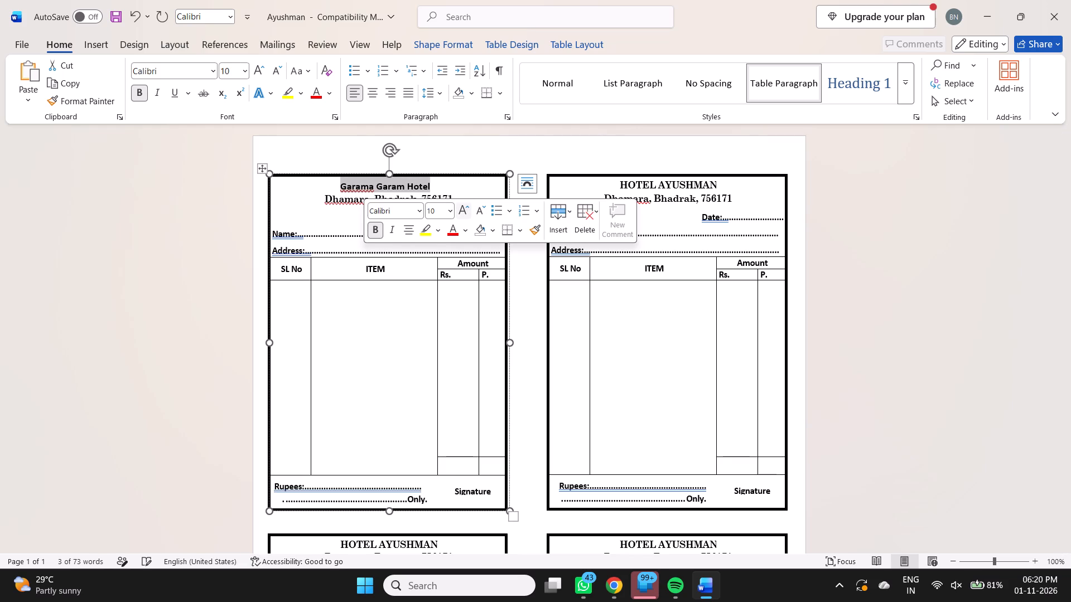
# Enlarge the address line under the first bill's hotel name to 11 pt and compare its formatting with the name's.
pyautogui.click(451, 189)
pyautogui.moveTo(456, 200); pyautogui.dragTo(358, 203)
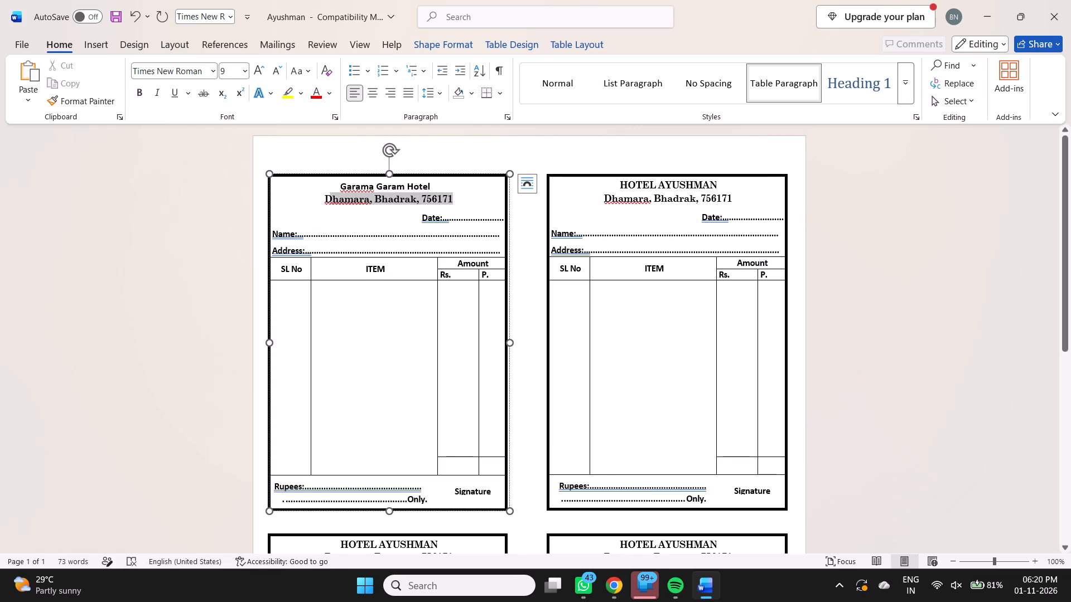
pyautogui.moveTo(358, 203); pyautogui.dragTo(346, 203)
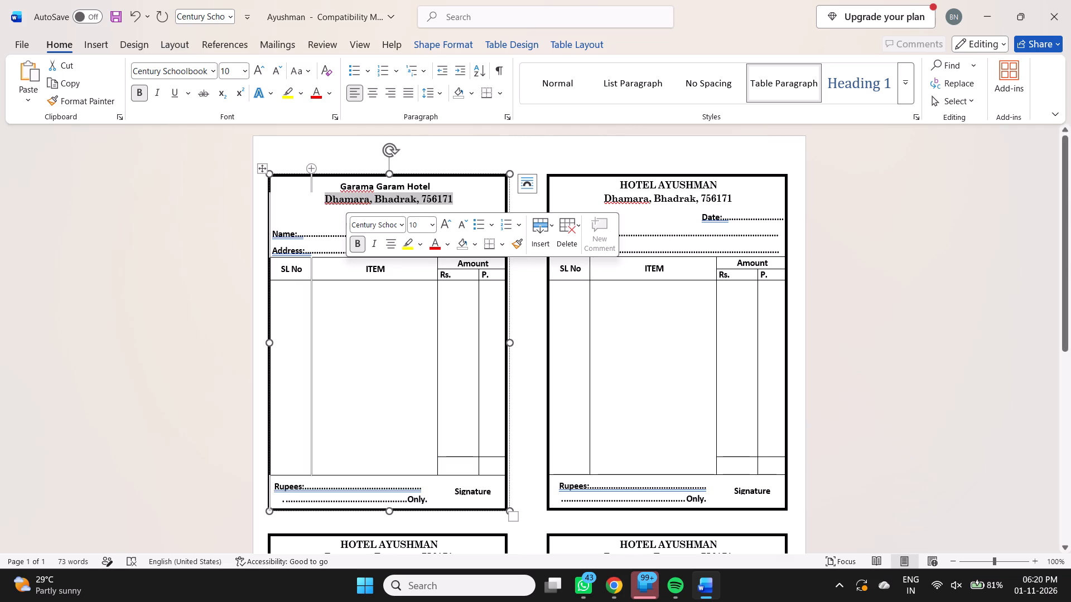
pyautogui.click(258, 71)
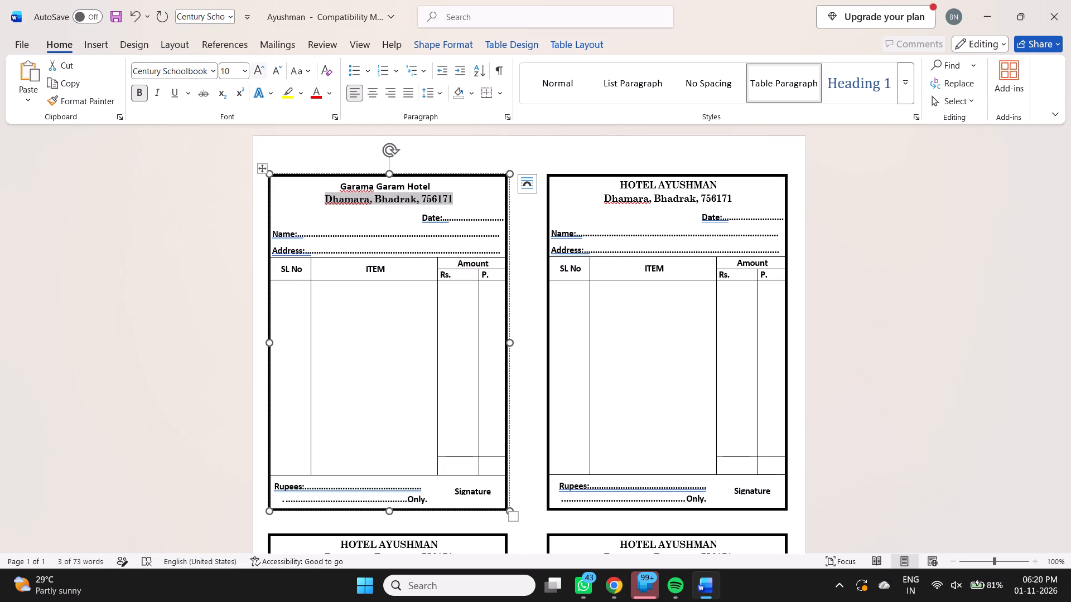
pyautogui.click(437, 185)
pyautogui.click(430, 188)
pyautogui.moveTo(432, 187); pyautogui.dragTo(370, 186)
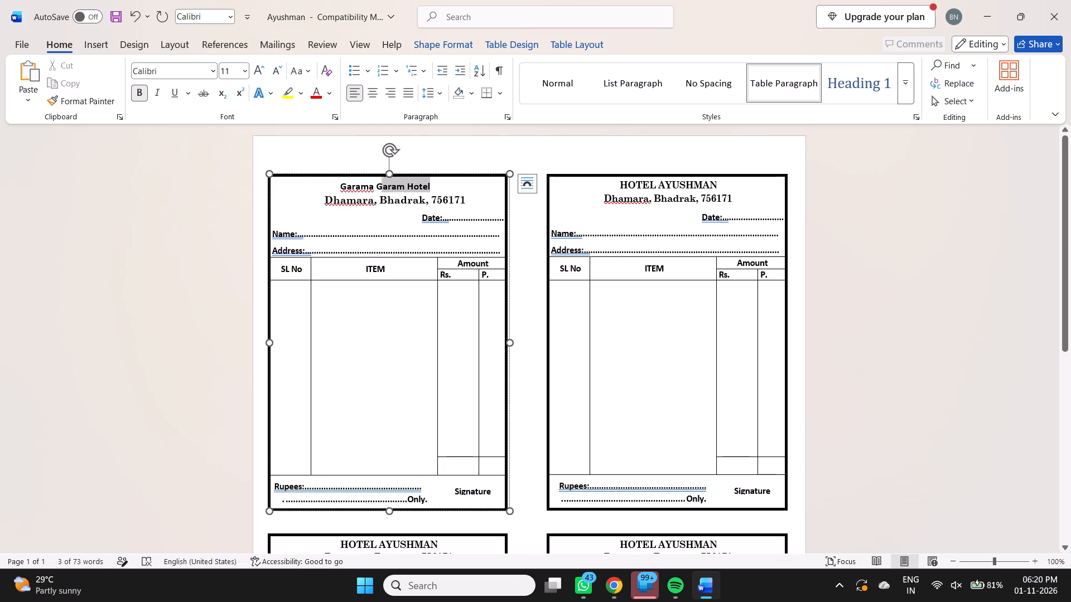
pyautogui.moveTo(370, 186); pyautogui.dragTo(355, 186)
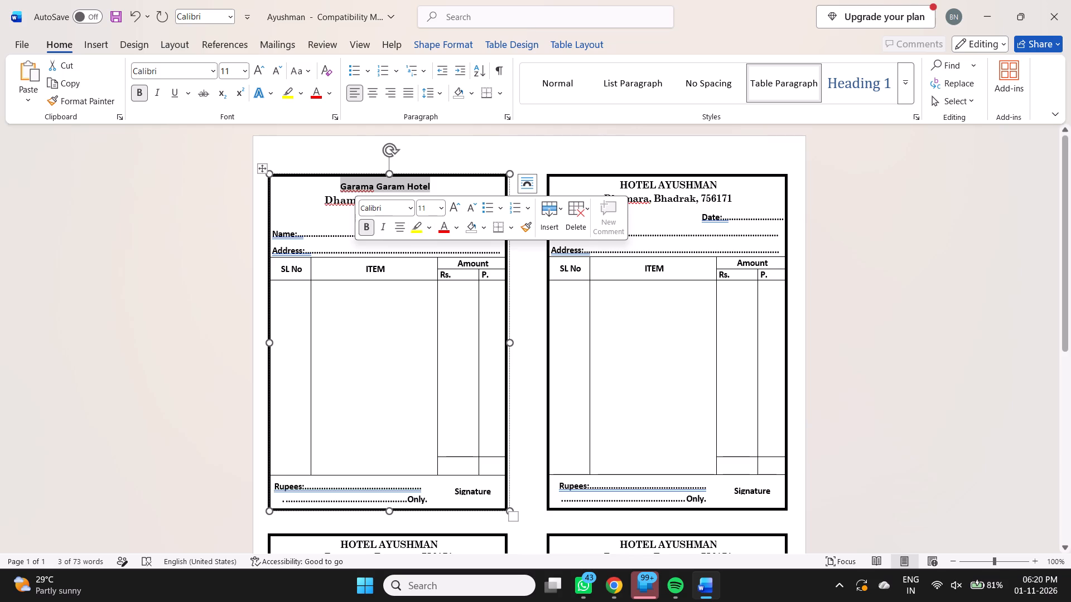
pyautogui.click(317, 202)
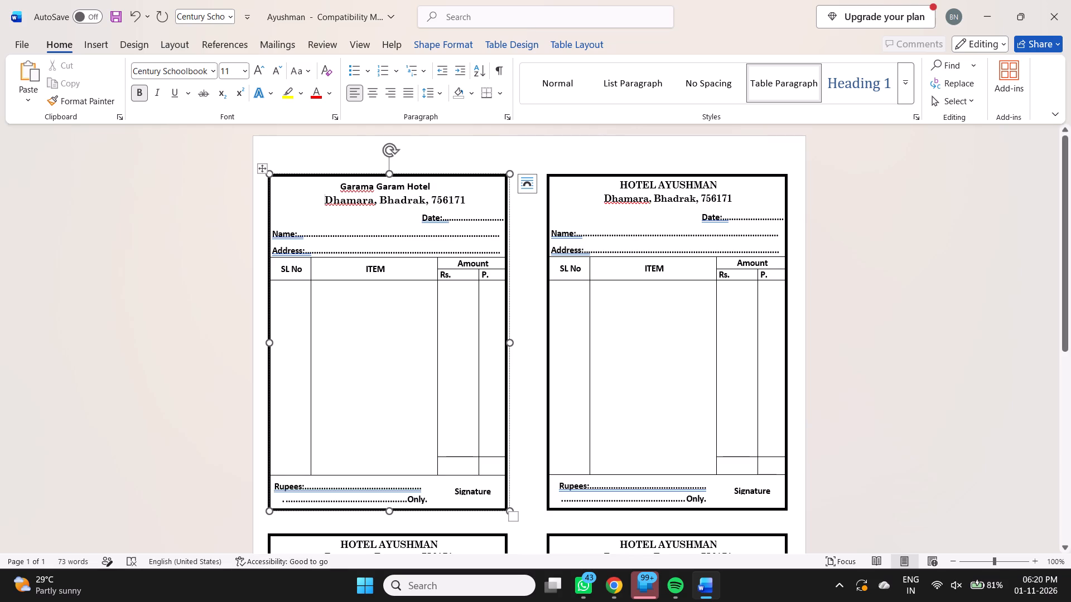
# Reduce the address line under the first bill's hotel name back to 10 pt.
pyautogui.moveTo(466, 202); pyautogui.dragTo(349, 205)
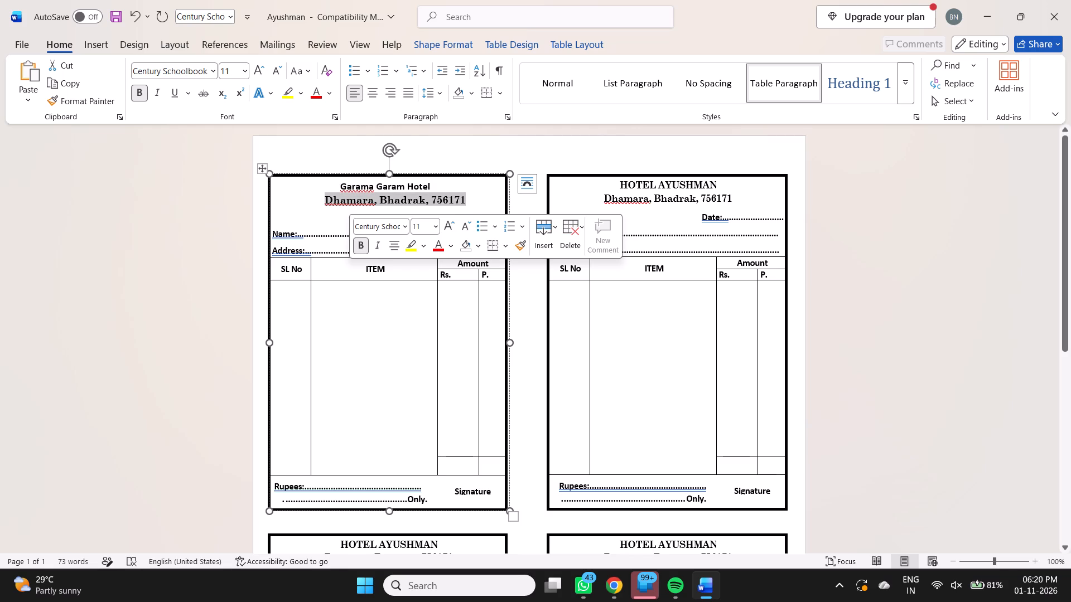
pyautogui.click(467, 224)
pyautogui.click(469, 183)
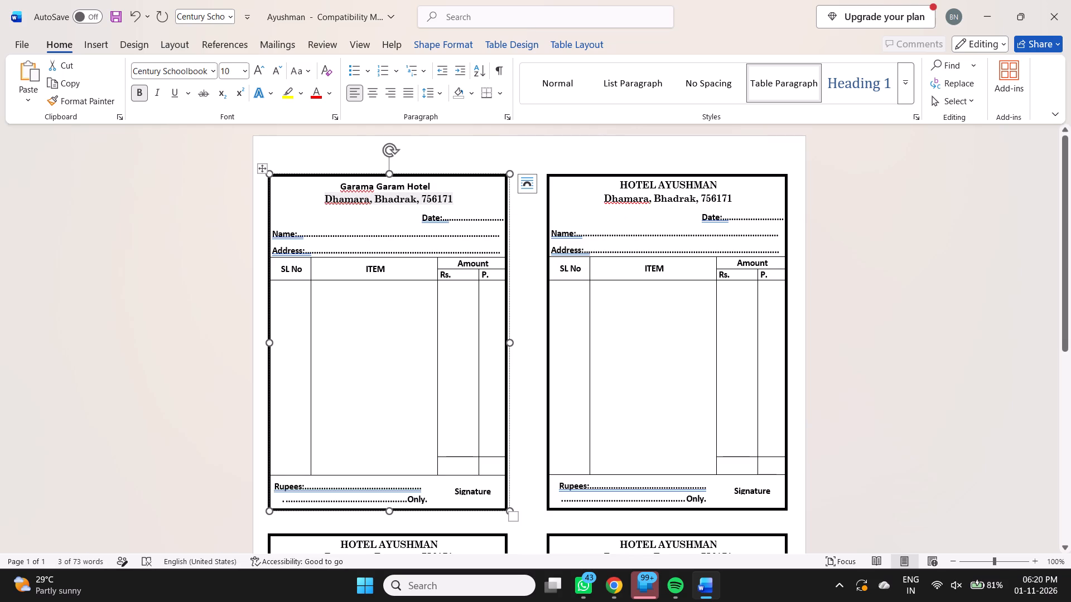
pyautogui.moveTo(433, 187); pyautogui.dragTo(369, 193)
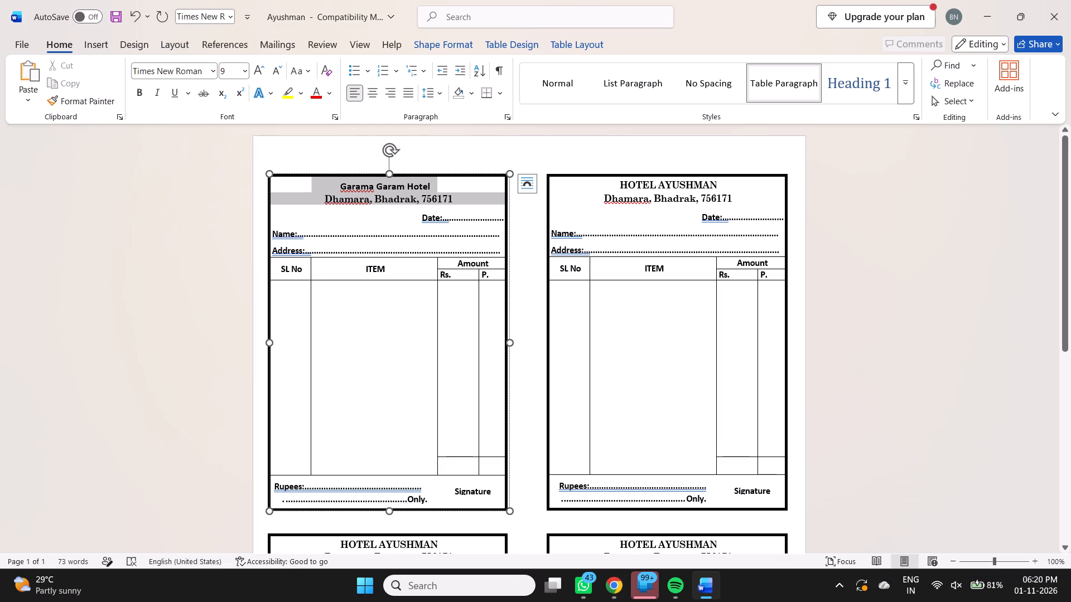
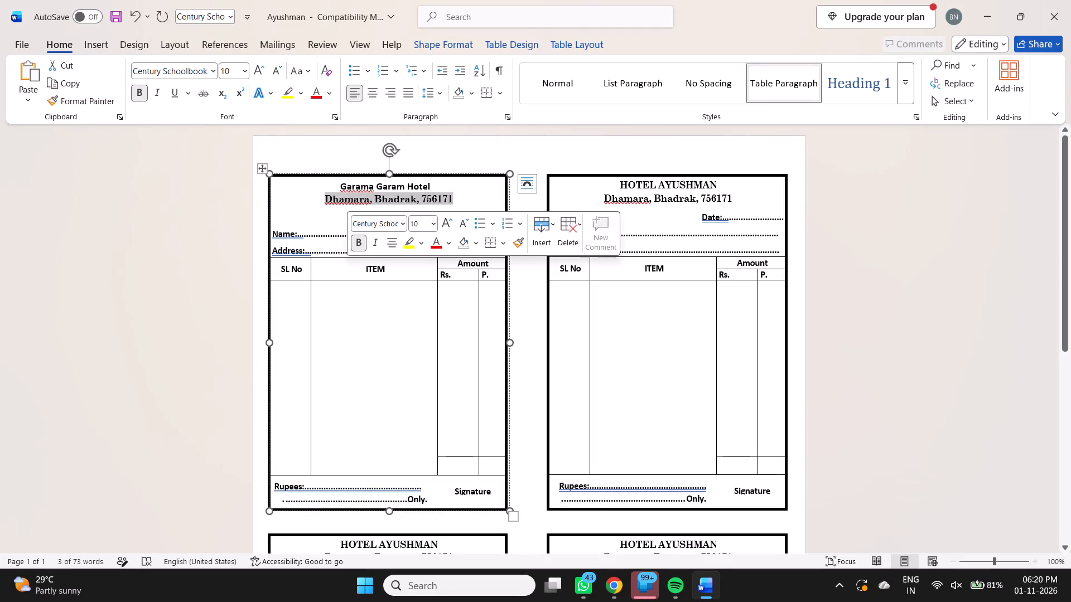
pyautogui.hotkey('ctrl', 'v')
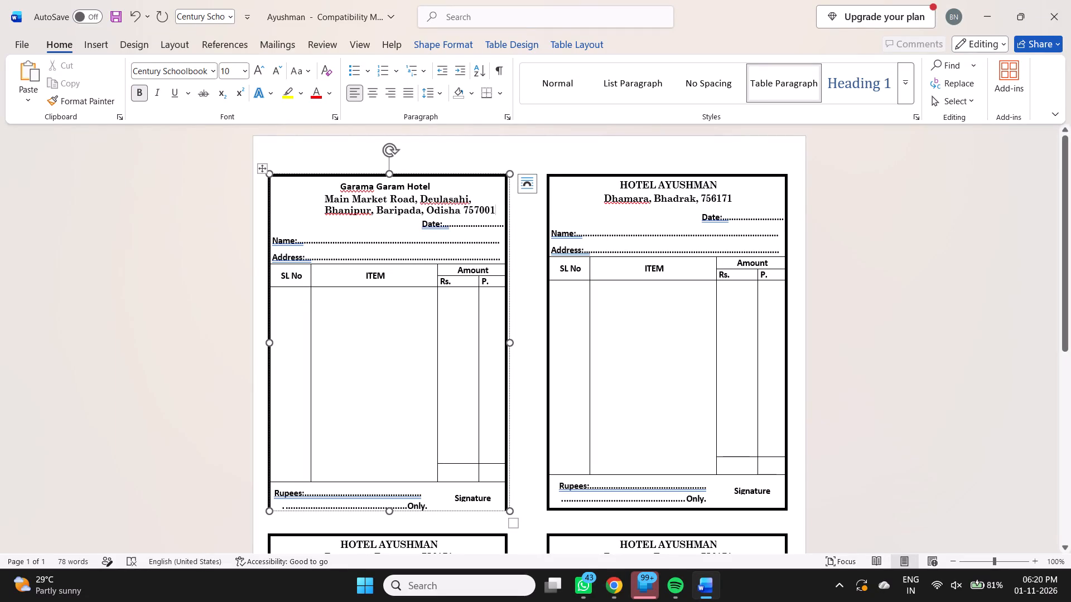
pyautogui.click(428, 212)
pyautogui.press('Return')
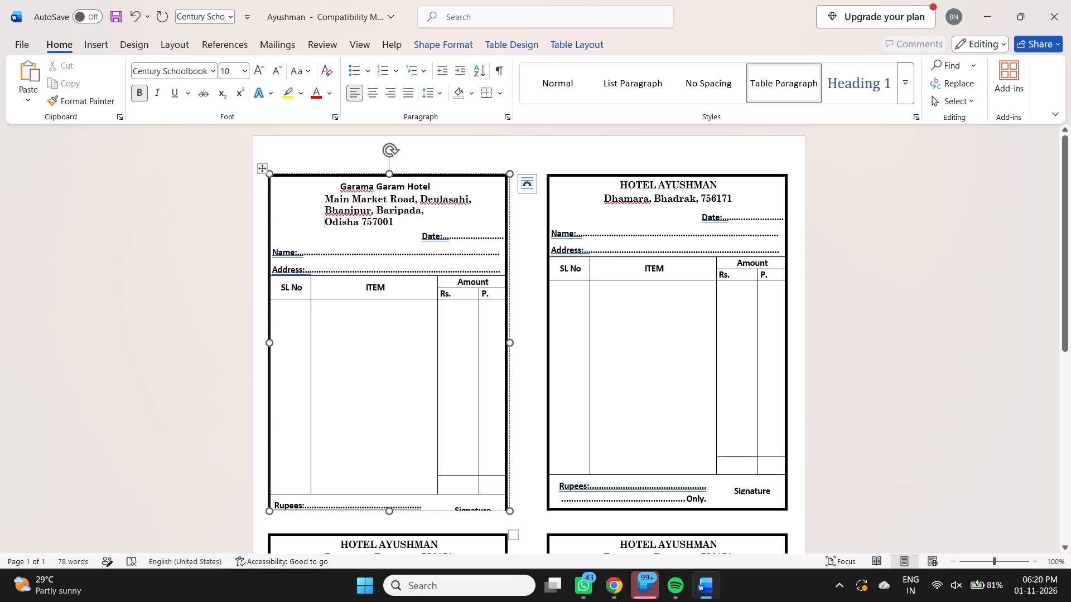
# Examine the layout of the four bills down the page with the first bill's new address in place.
pyautogui.scroll(-2, 457, 363)
pyautogui.scroll(1, 461, 361)
pyautogui.scroll(-2, 461, 361)
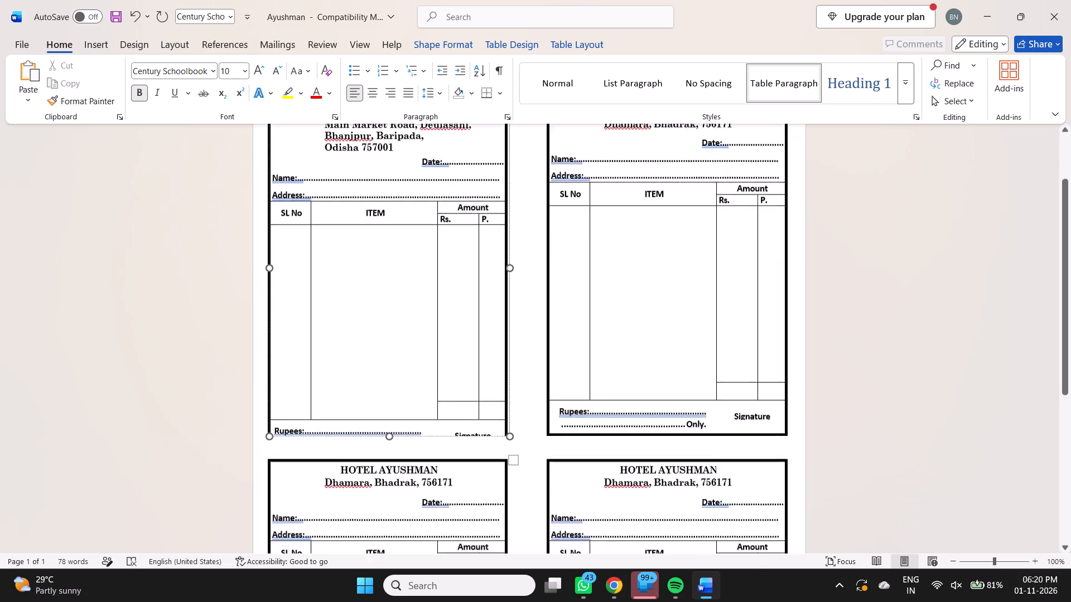
pyautogui.scroll(-6, 461, 361)
pyautogui.scroll(1, 465, 356)
pyautogui.scroll(-1, 465, 356)
pyautogui.scroll(1, 465, 356)
pyautogui.scroll(-2, 465, 356)
pyautogui.scroll(1, 466, 361)
pyautogui.scroll(-6, 466, 362)
pyautogui.scroll(1, 469, 364)
pyautogui.scroll(-1, 471, 364)
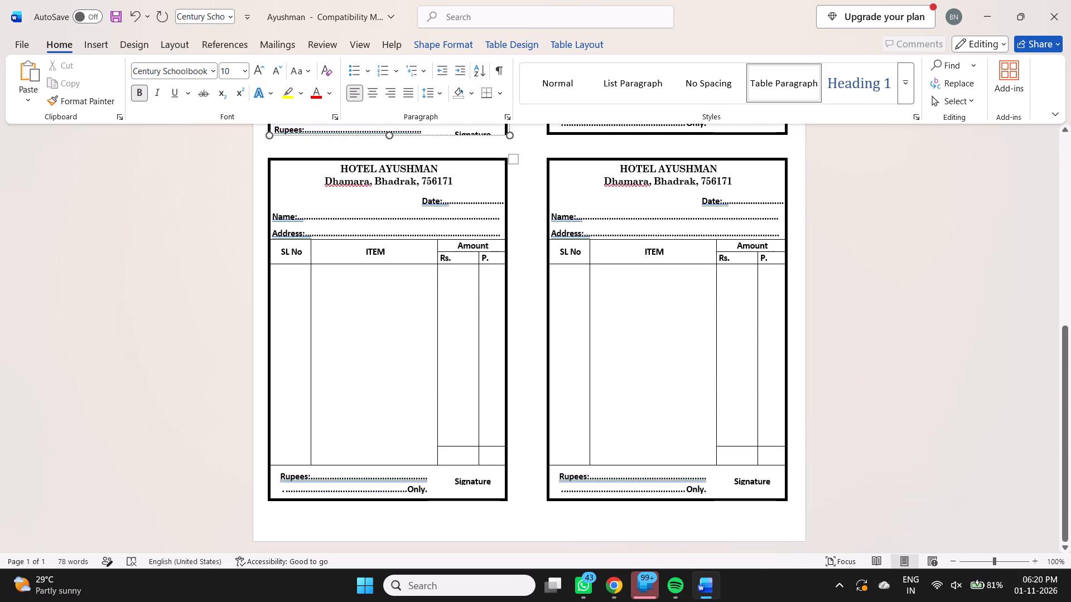
pyautogui.scroll(2, 478, 361)
pyautogui.scroll(-1, 481, 358)
pyautogui.scroll(9, 481, 358)
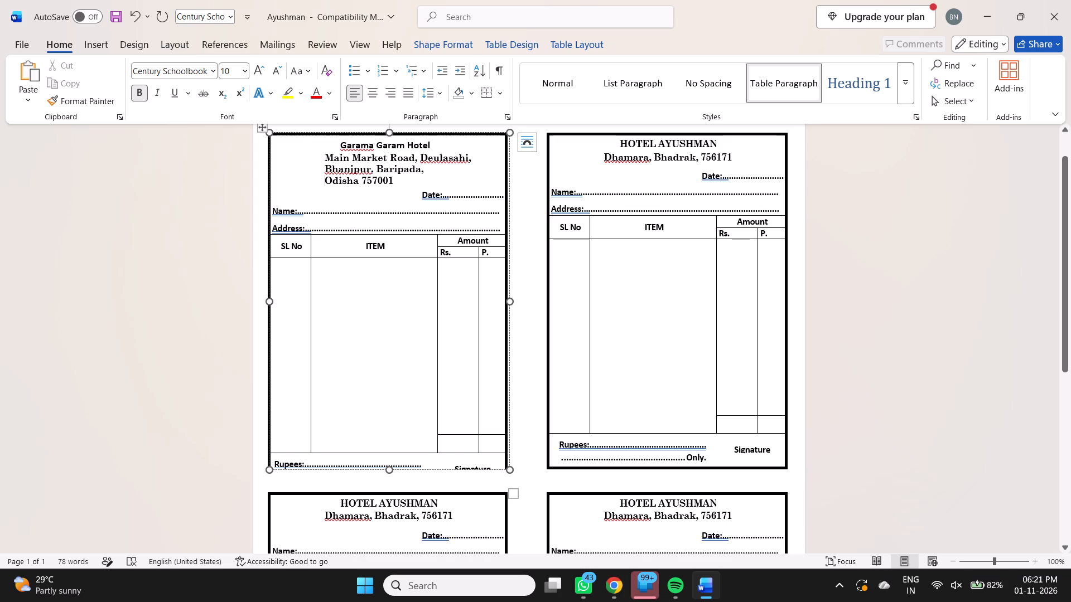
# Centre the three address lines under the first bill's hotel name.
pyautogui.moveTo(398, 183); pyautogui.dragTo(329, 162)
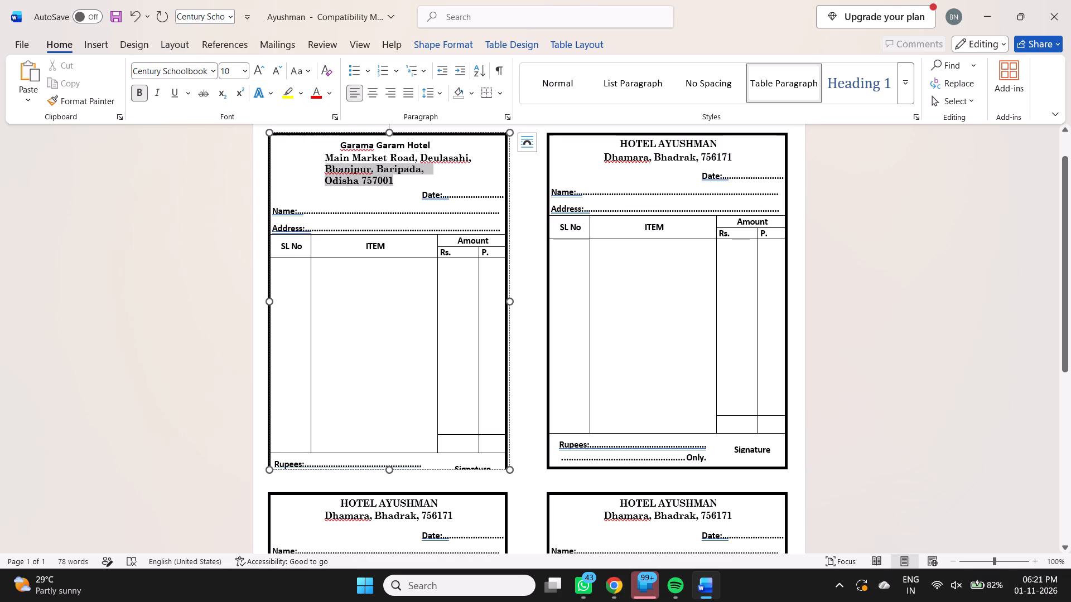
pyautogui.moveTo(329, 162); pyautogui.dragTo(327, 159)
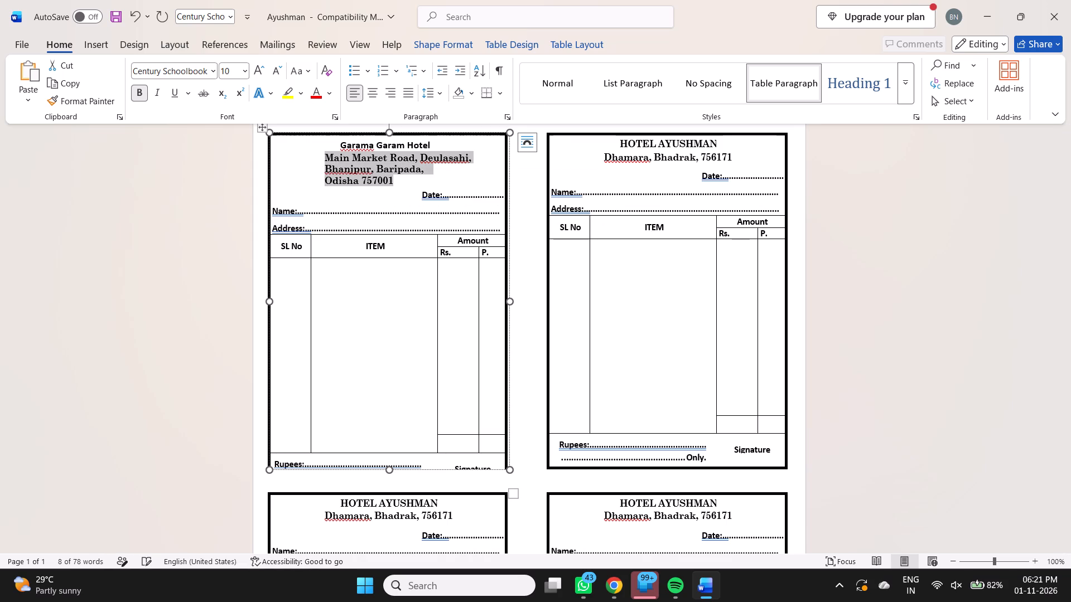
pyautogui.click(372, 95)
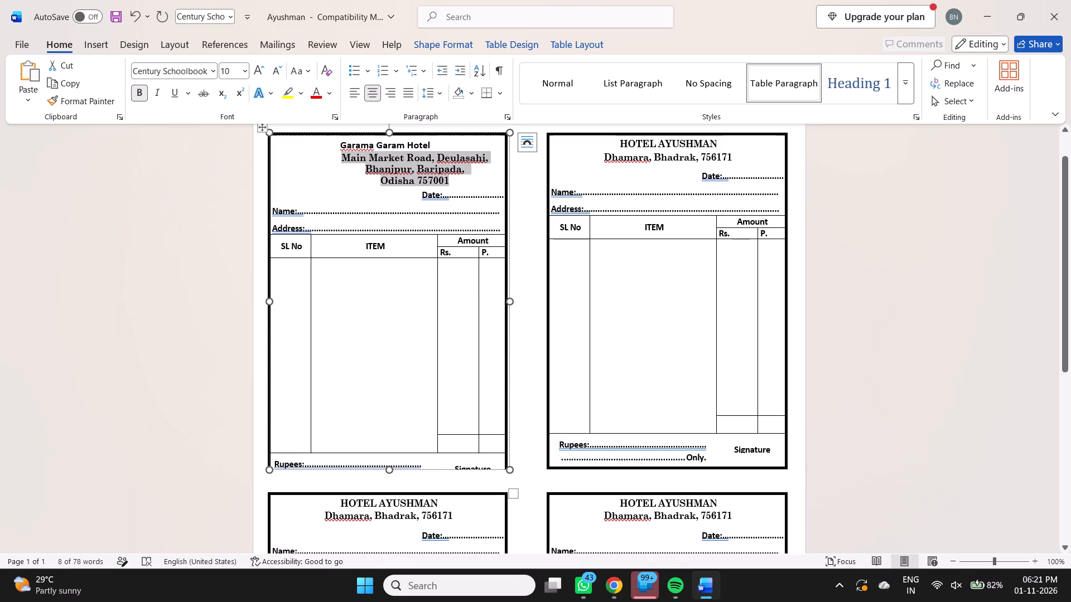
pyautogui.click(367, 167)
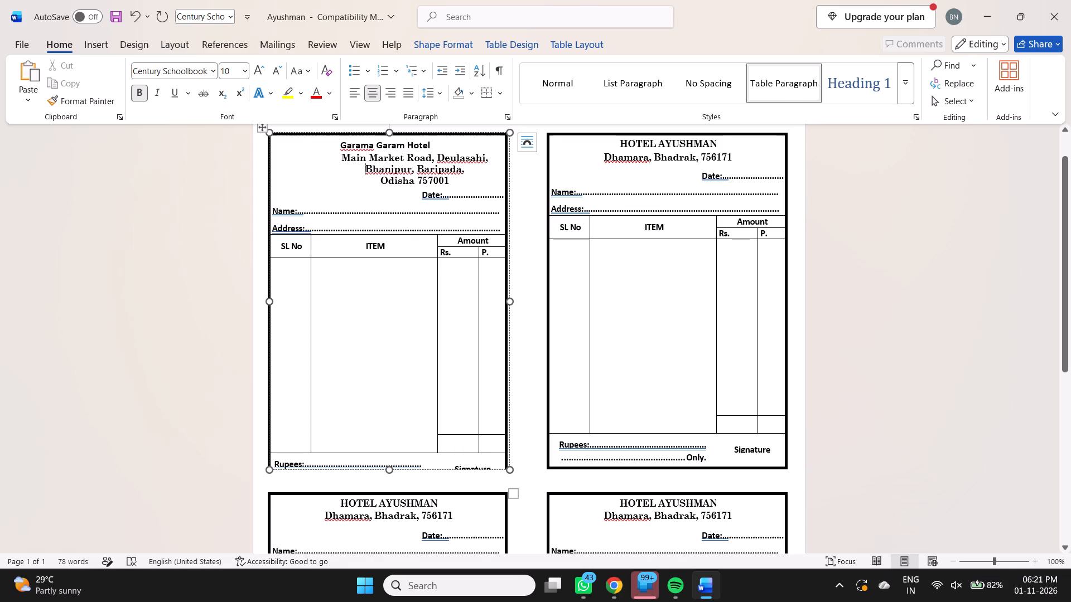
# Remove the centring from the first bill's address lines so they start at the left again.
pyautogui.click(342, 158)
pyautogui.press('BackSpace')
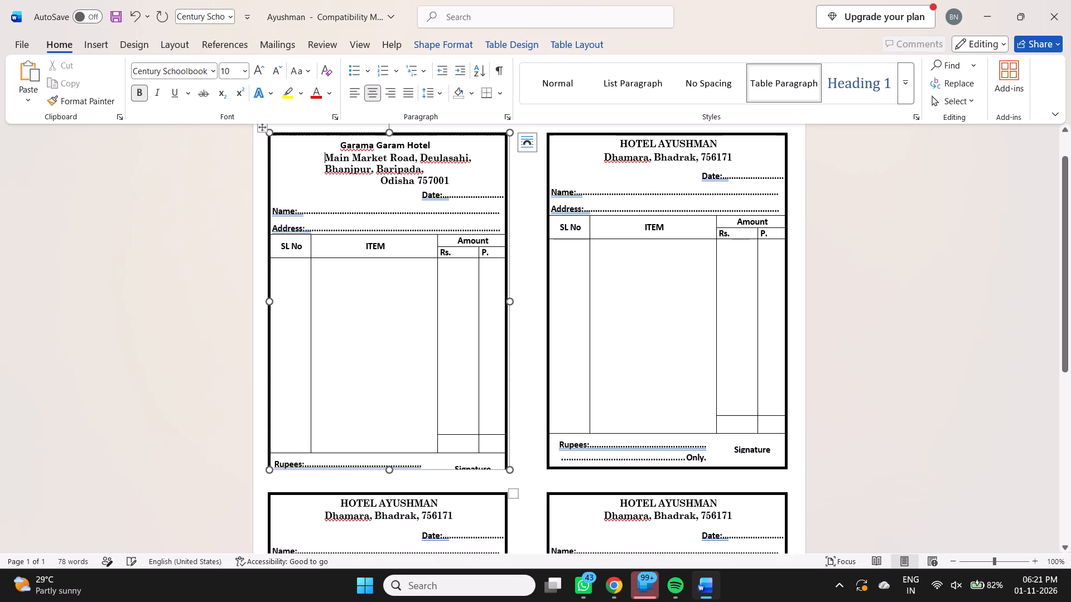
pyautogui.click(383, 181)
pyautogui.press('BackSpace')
# Try to shift the first bill's second address line, starting with Bhanjpur, using spaces before it.
pyautogui.click(327, 171)
pyautogui.press('space')
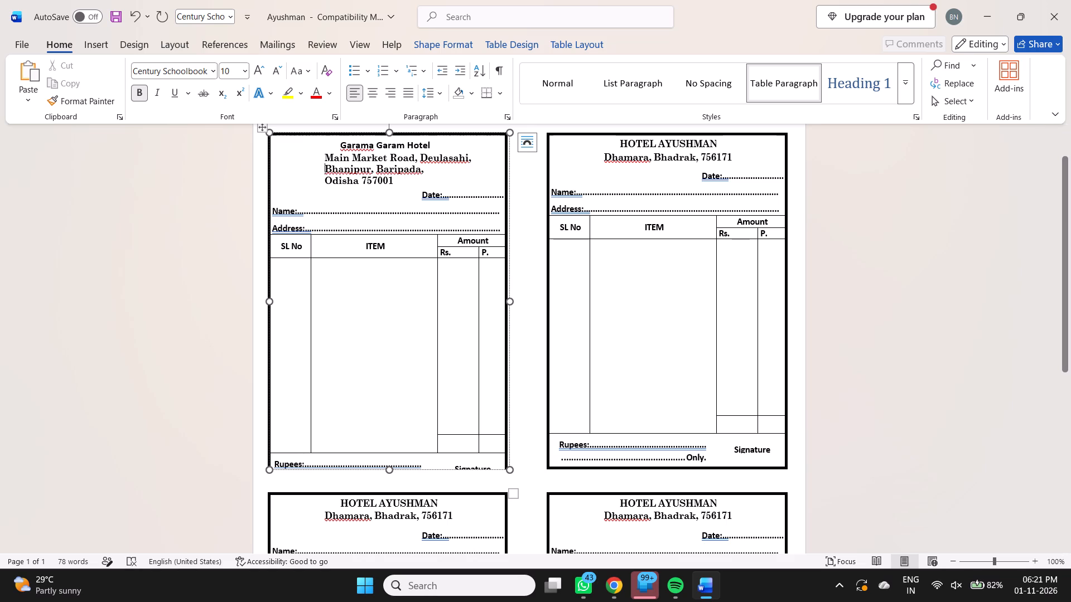
pyautogui.press('space')
pyautogui.press('space')
pyautogui.press('space')
pyautogui.press('space')
pyautogui.press('space')
pyautogui.press('space')
pyautogui.press('space')
pyautogui.press('space')
pyautogui.press('space')
pyautogui.click(325, 169)
pyautogui.press('space')
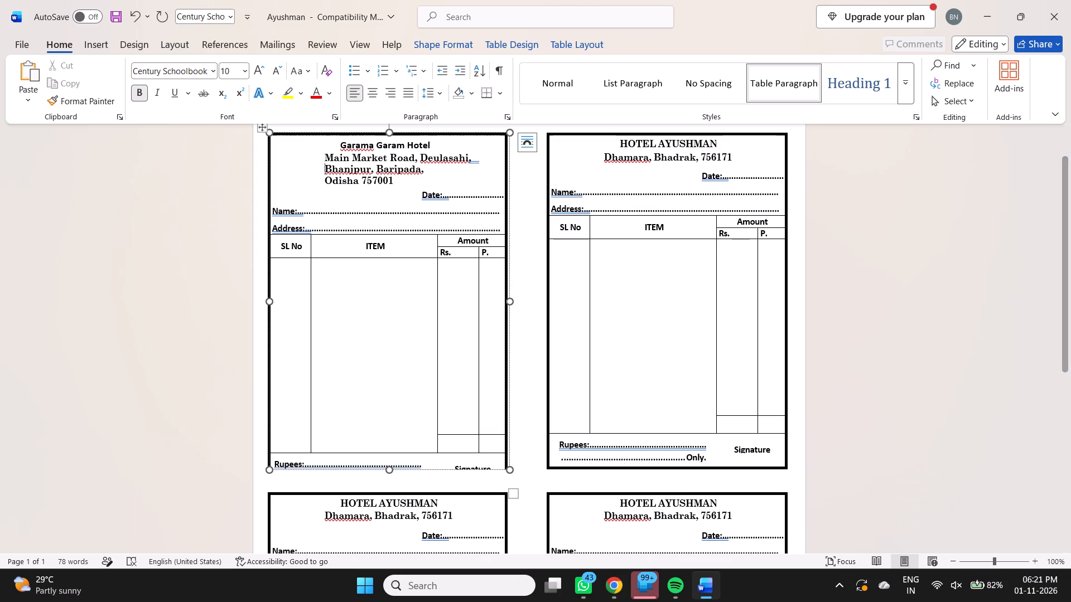
pyautogui.press('space')
# Centre all three address lines under the first bill's hotel name.
pyautogui.moveTo(398, 185); pyautogui.dragTo(335, 162)
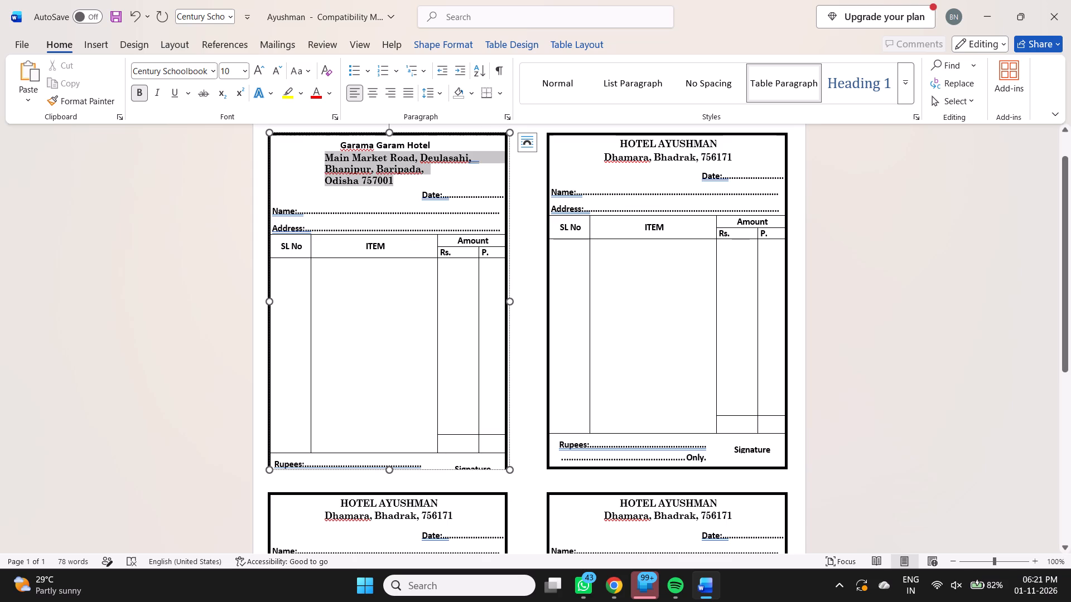
pyautogui.moveTo(335, 162); pyautogui.dragTo(332, 161)
pyautogui.click(377, 91)
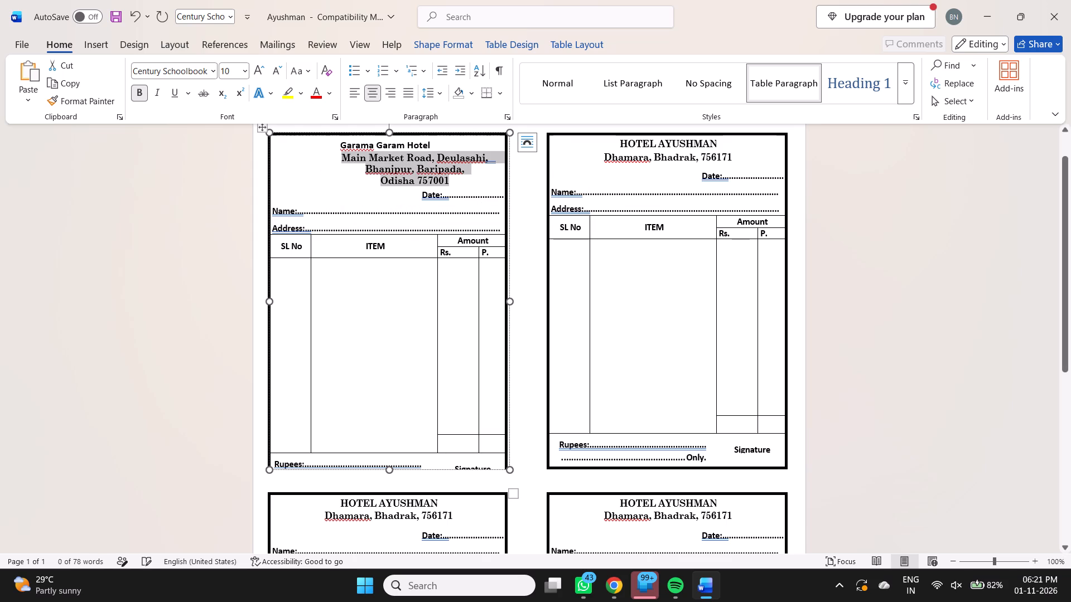
pyautogui.click(461, 174)
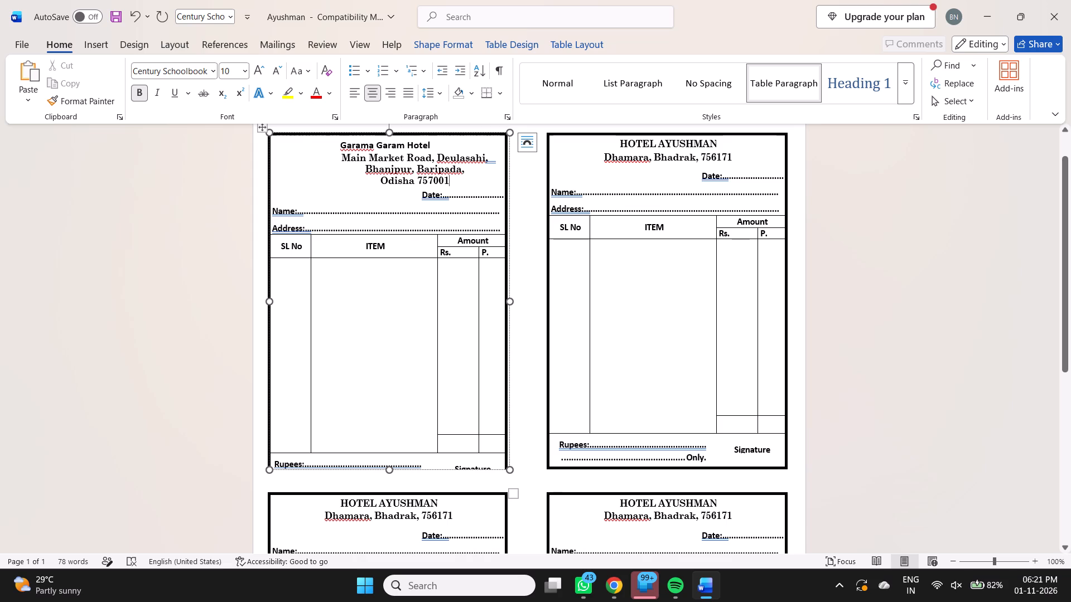
# Extend the bottom edge of the first bill's frame downward to fit the whole Rupees and Signature row.
pyautogui.scroll(-1, 398, 439)
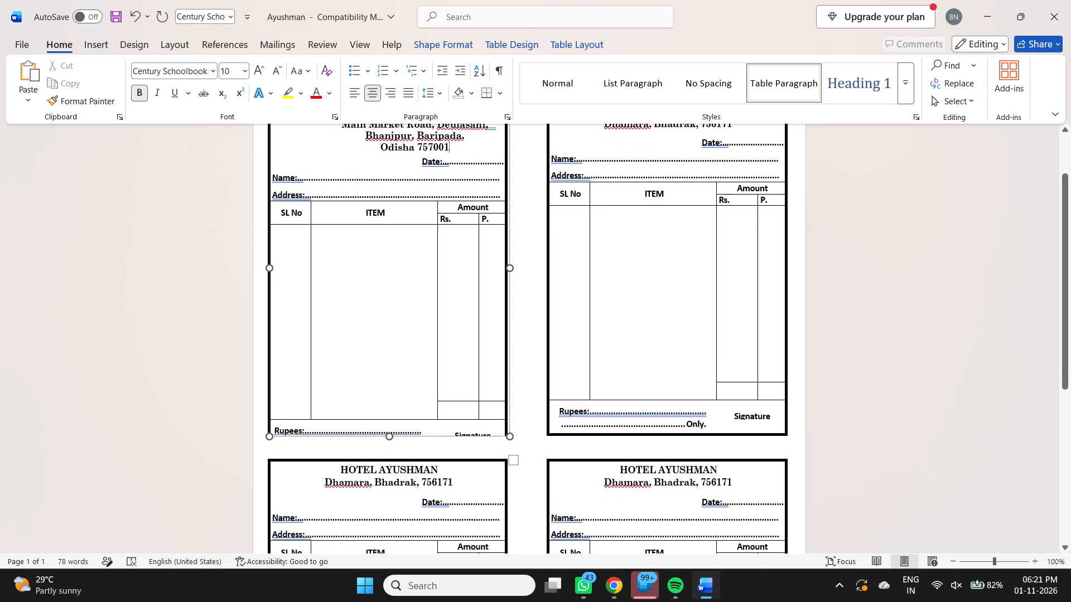
pyautogui.moveTo(390, 435); pyautogui.dragTo(391, 449)
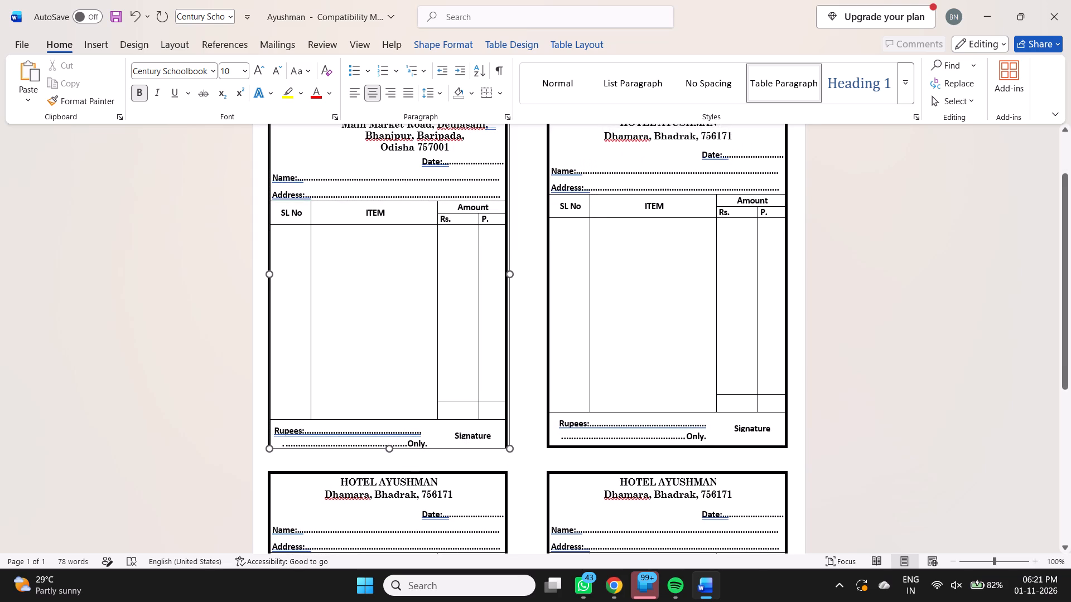
pyautogui.moveTo(391, 449); pyautogui.dragTo(394, 460)
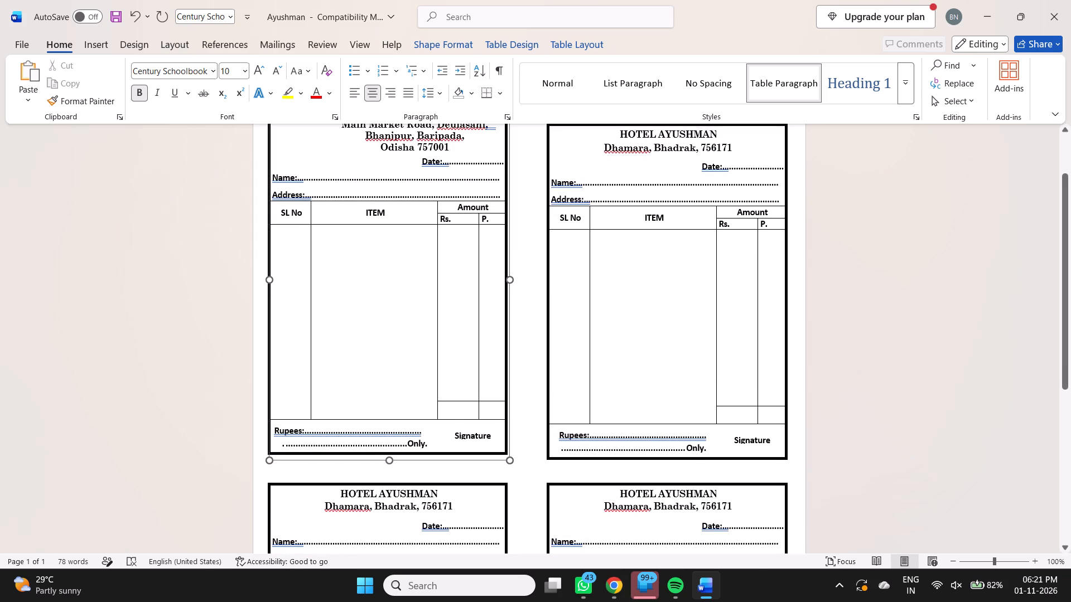
pyautogui.moveTo(394, 460); pyautogui.dragTo(394, 460)
# Copy the Garama Garam Hotel name from the first bill over the HOTEL AYUSHMAN heading of the bill beside it.
pyautogui.scroll(1, 490, 421)
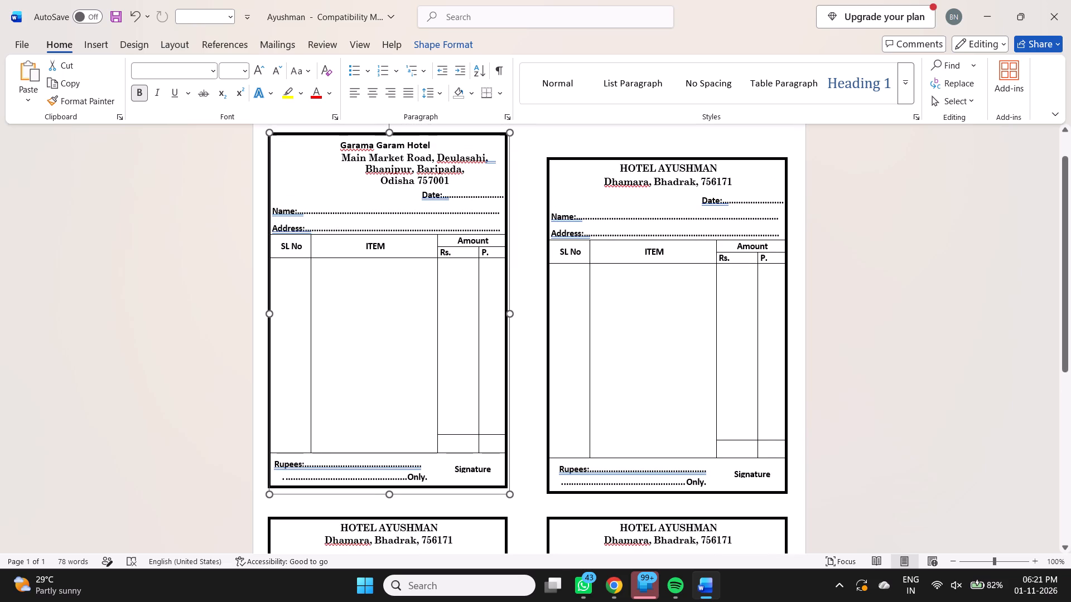
pyautogui.moveTo(433, 145); pyautogui.dragTo(358, 145)
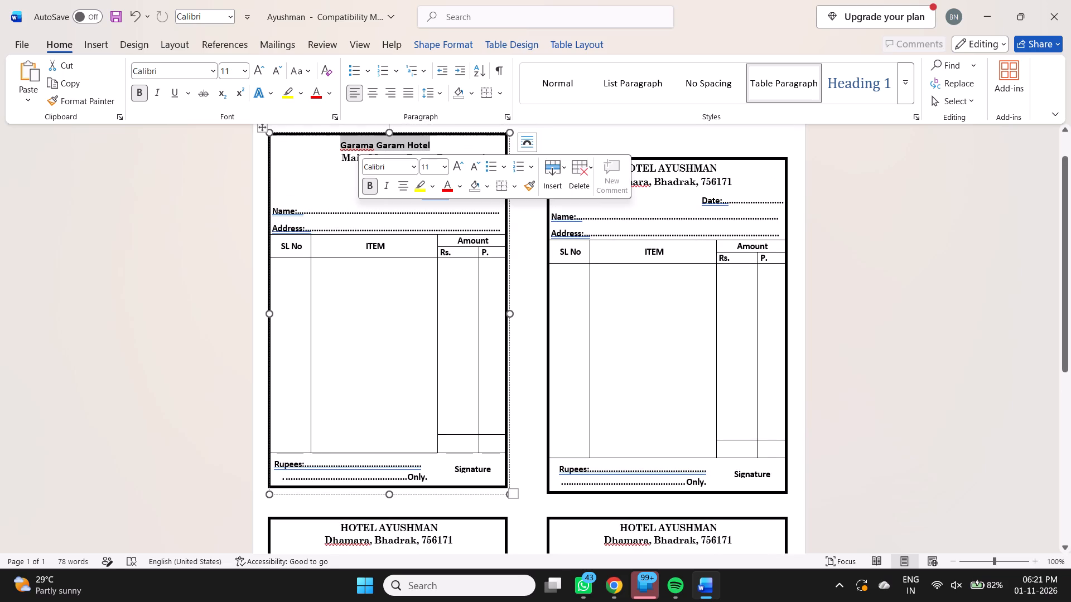
pyautogui.hotkey('ctrl', 'c')
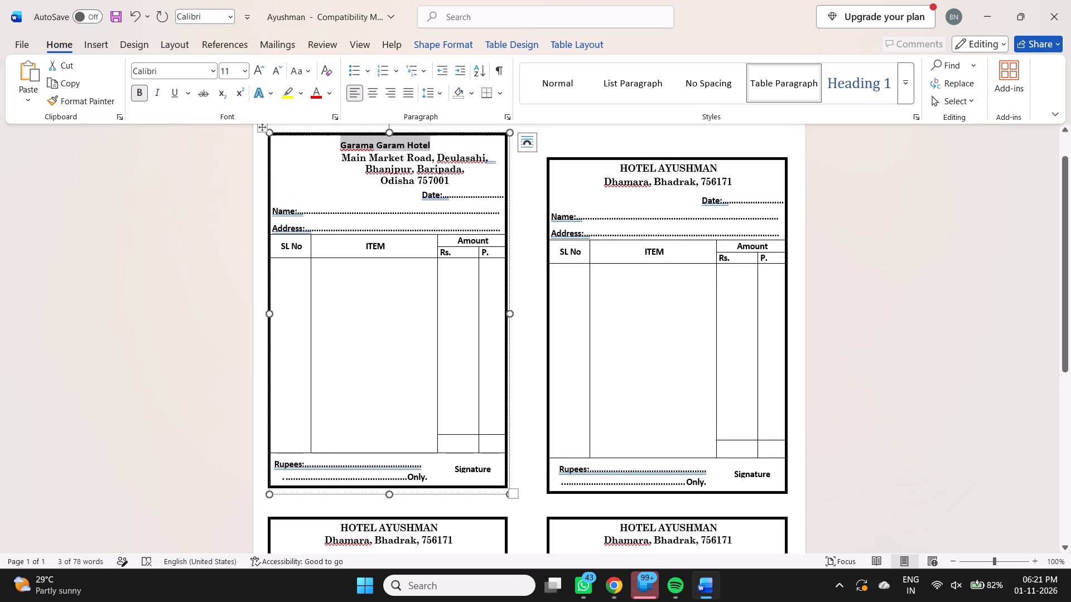
pyautogui.moveTo(720, 168); pyautogui.dragTo(641, 171)
pyautogui.hotkey('ctrl', 'v')
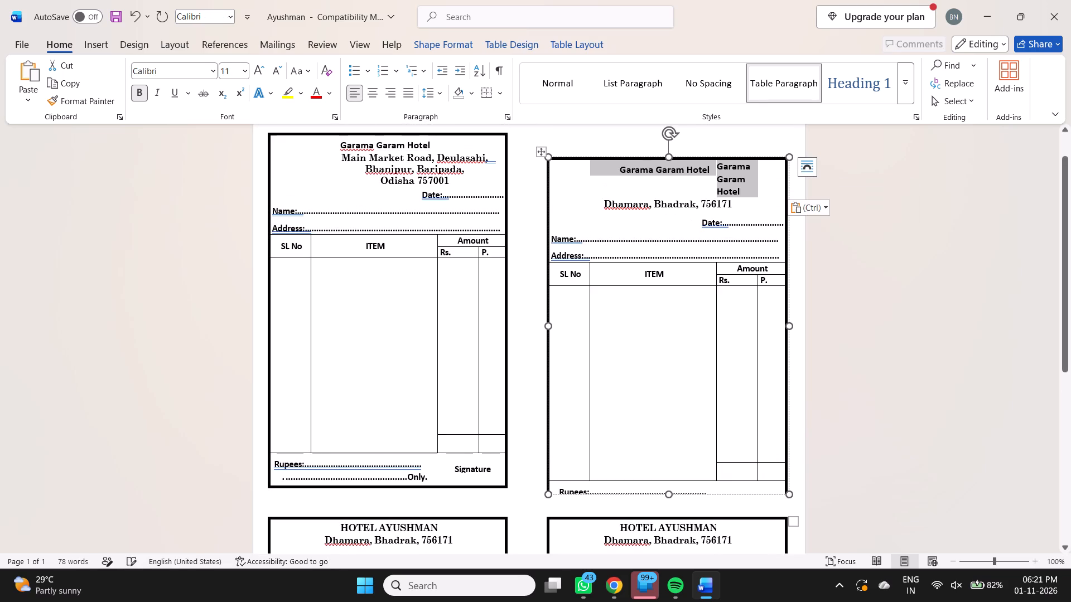
# Delete the duplicate Garama Garam Hotel text from the cell beside the second bill's heading.
pyautogui.click(742, 190)
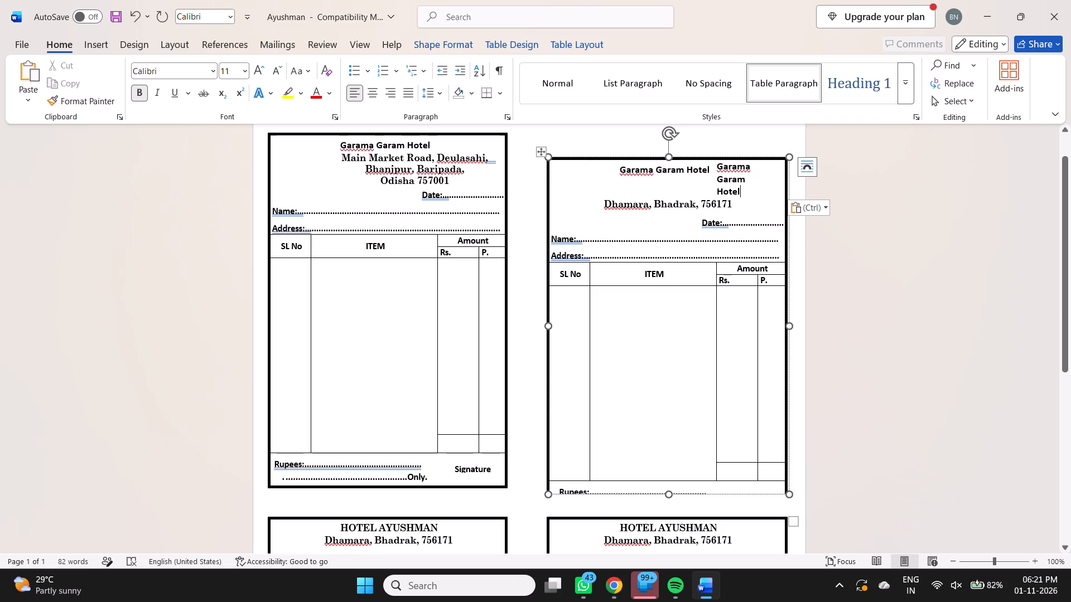
pyautogui.moveTo(742, 191); pyautogui.dragTo(721, 171)
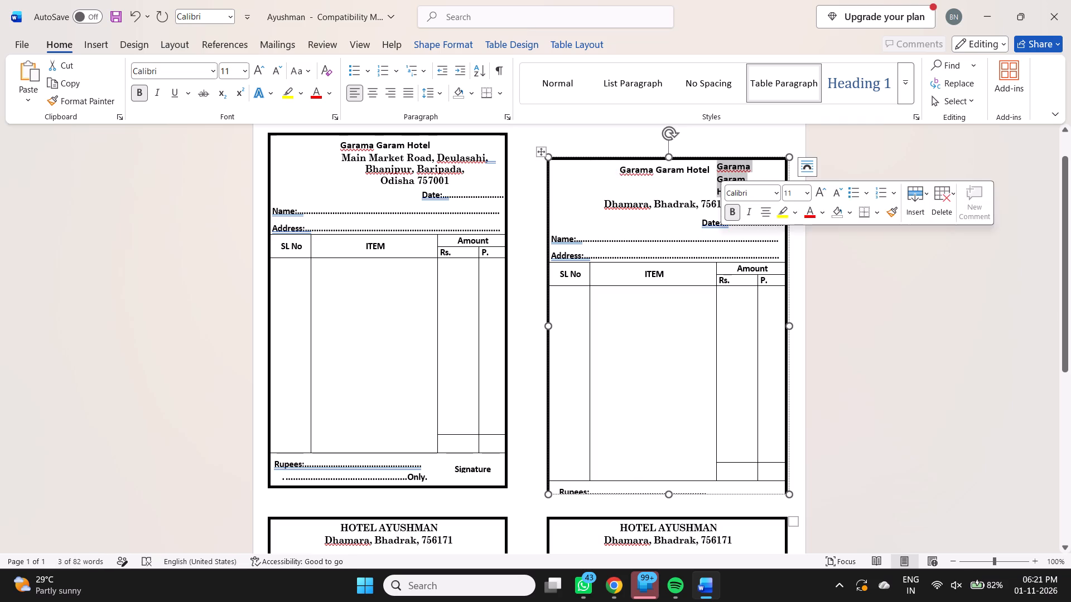
pyautogui.press('BackSpace')
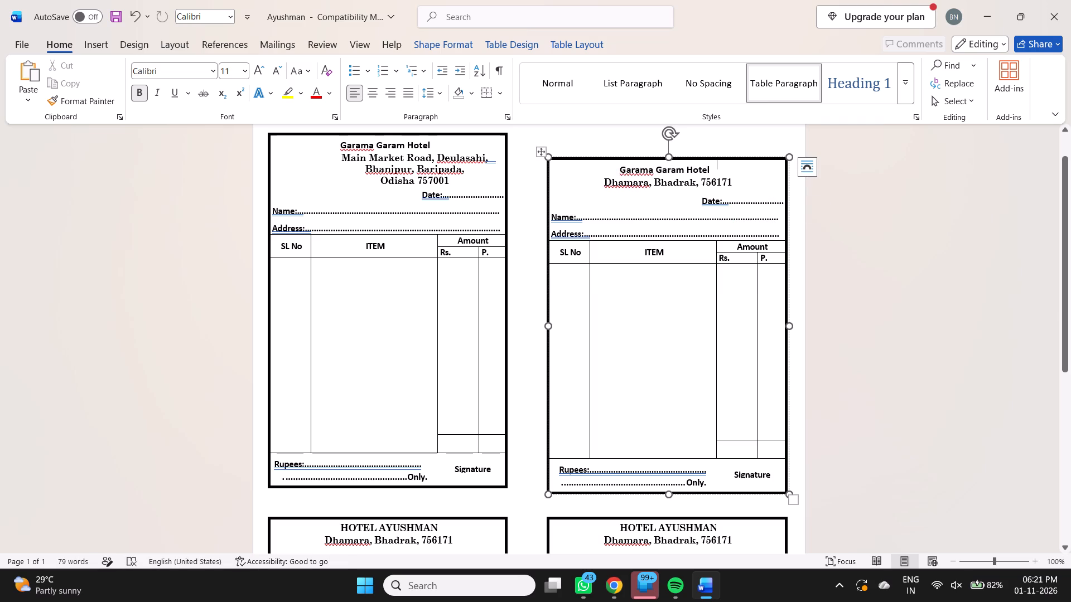
# Copy the first bill's three-line address over the Dhamara, Bhadrak address in the second bill.
pyautogui.moveTo(454, 182); pyautogui.dragTo(351, 159)
pyautogui.hotkey('ctrl', 'c')
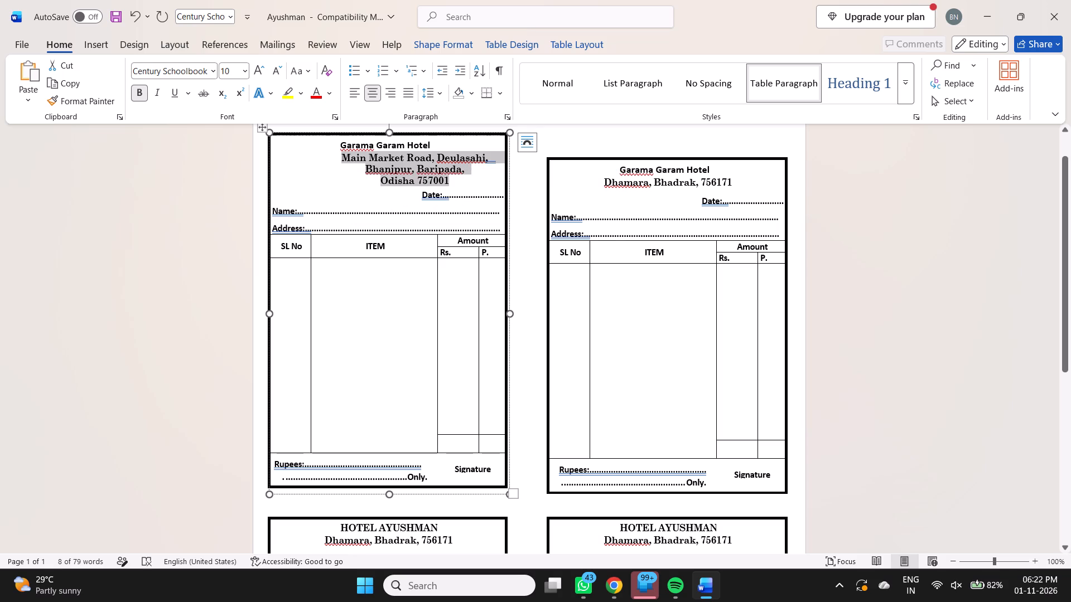
pyautogui.moveTo(736, 183); pyautogui.dragTo(619, 183)
pyautogui.hotkey('ctrl', 'v')
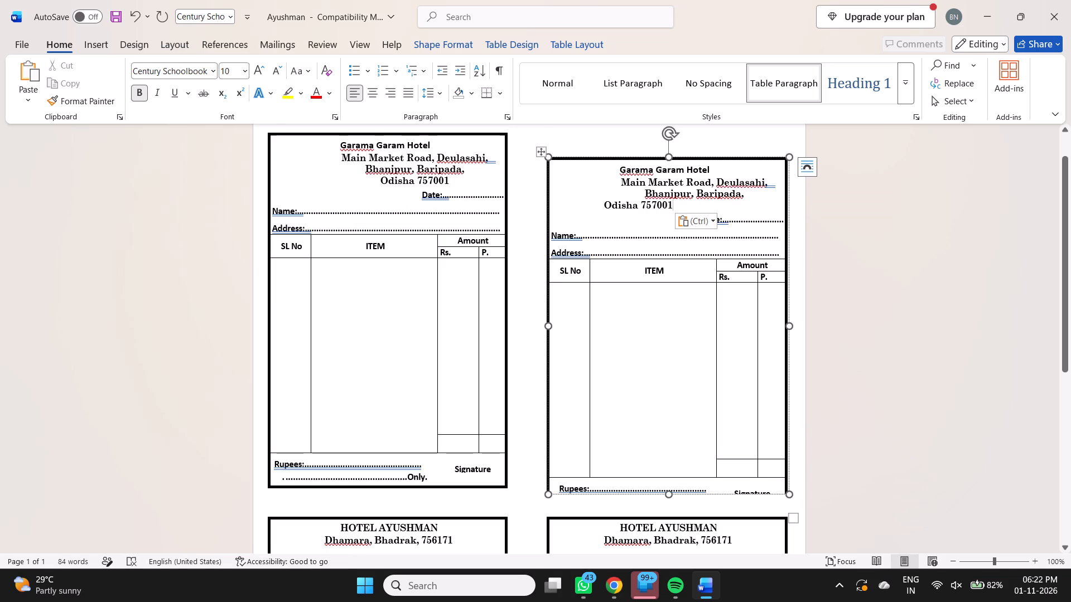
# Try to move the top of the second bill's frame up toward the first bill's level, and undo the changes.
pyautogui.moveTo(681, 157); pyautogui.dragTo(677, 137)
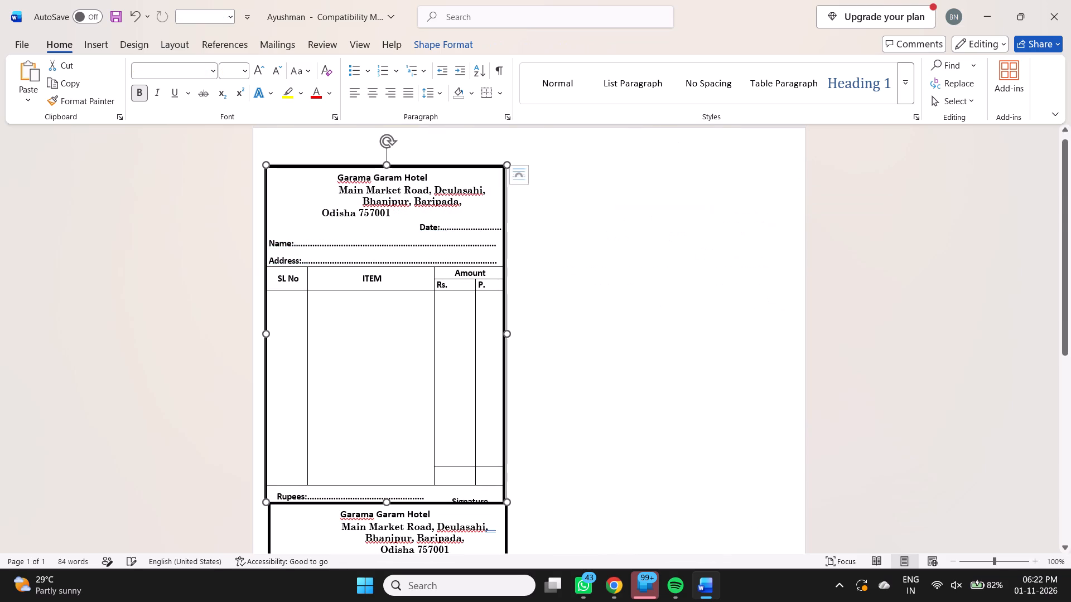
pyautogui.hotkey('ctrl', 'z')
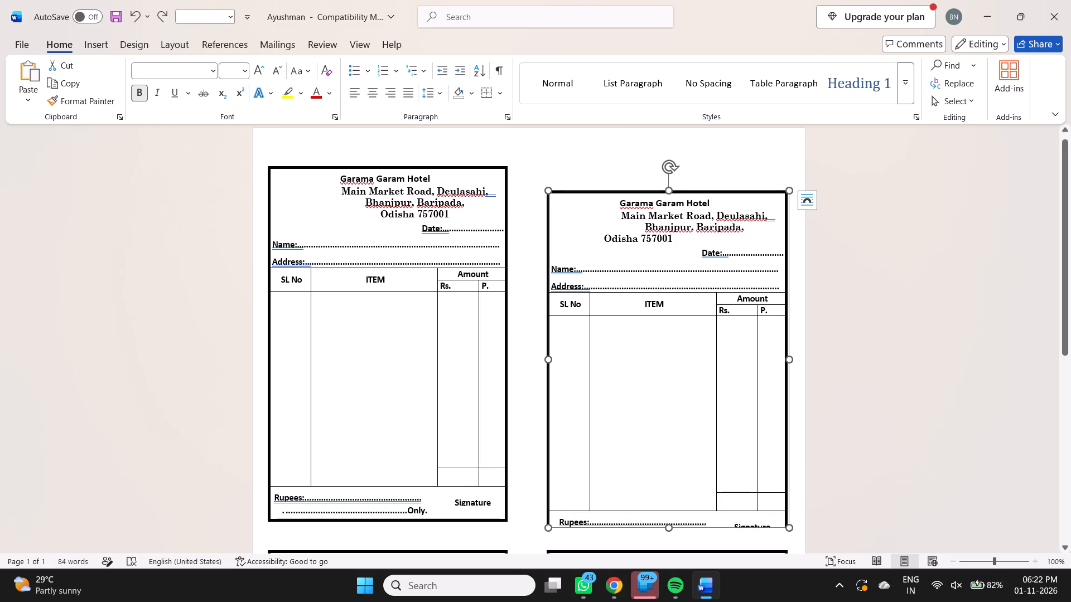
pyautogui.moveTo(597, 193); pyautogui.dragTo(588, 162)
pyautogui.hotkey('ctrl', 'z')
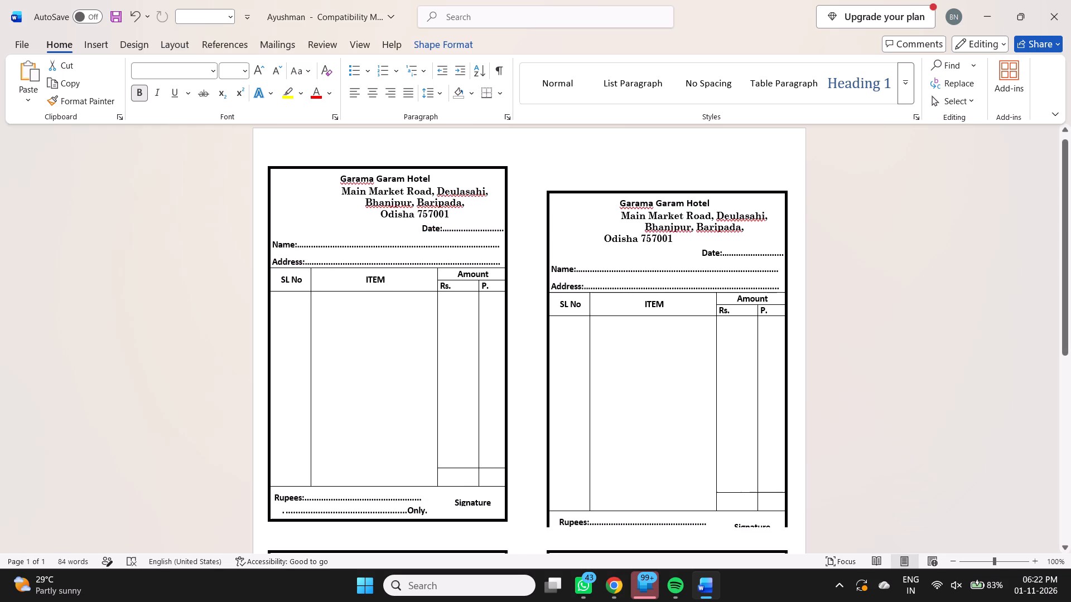
# Undo the second bill's address and hotel name replacements and the first bill's frame enlargement.
pyautogui.scroll(-2, 647, 280)
pyautogui.scroll(4, 639, 284)
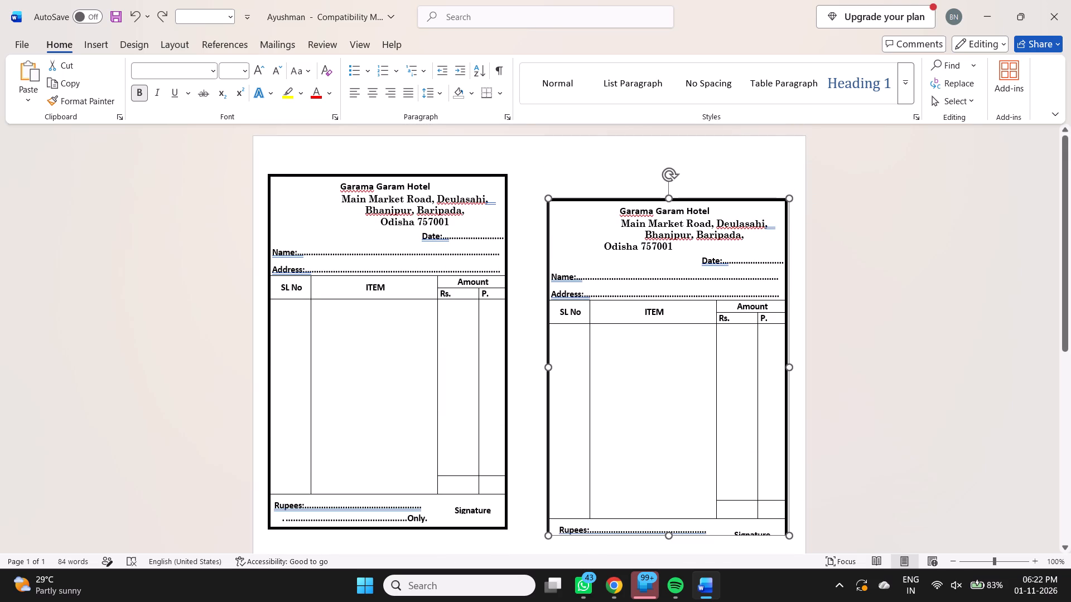
pyautogui.click(428, 367)
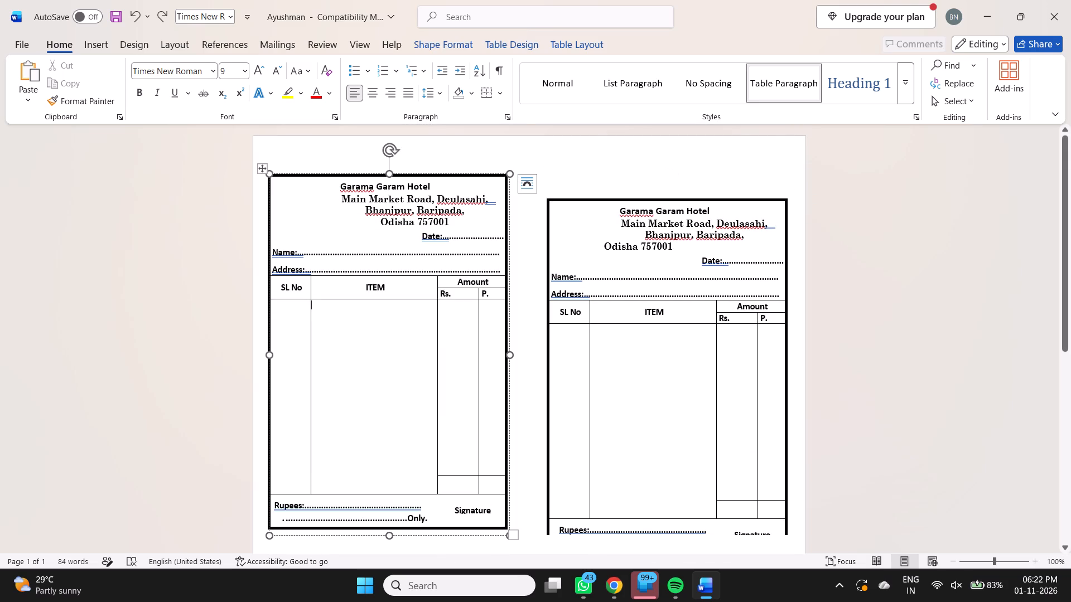
pyautogui.hotkey('ctrl', 'z')
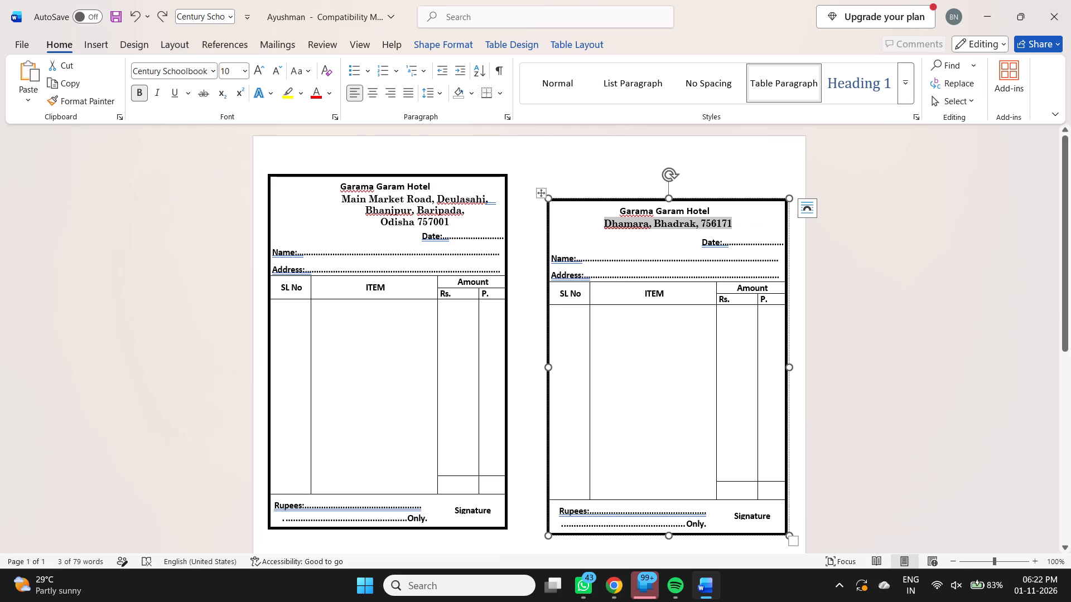
pyautogui.hotkey('ctrl', 'z')
pyautogui.hotkey('ctrl', 'z')
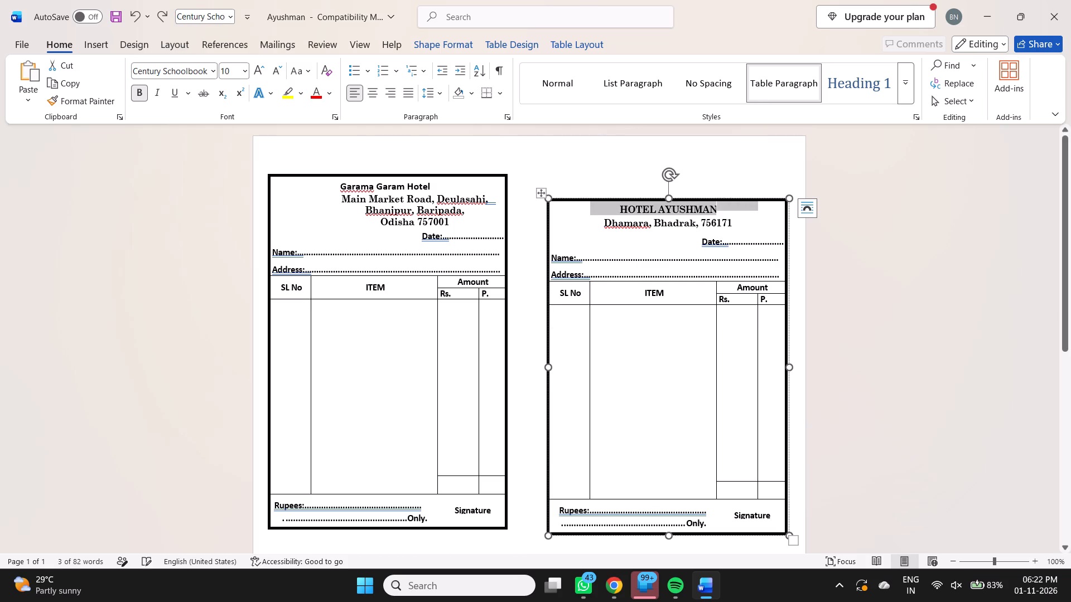
pyautogui.hotkey('ctrl', 'z')
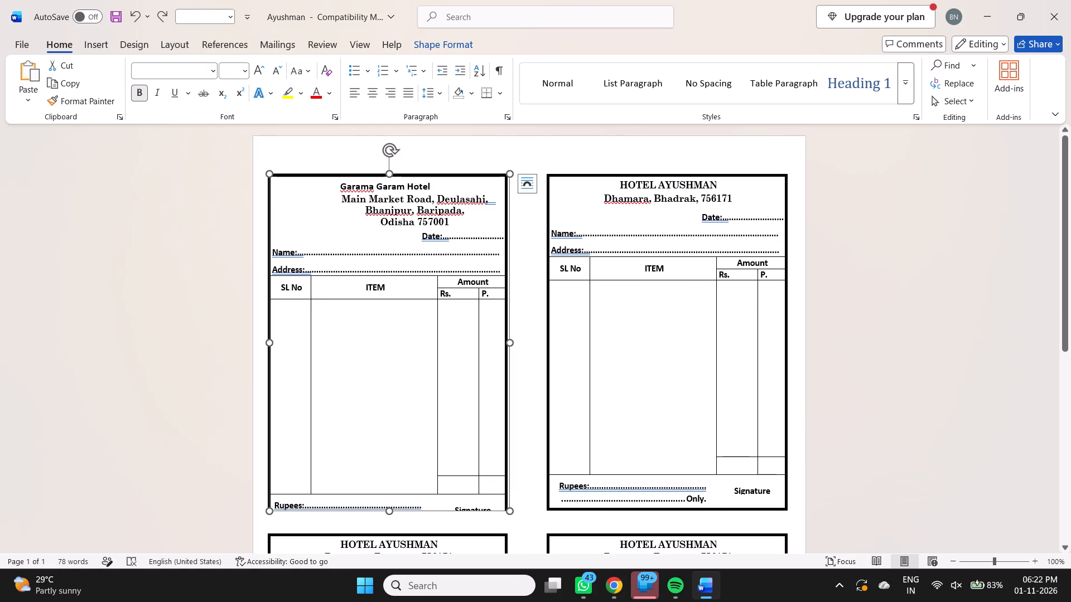
# Copy the Garama Garam Hotel name from the first bill over the HOTEL AYUSHMAN heading of the bill beside it.
pyautogui.click(438, 186)
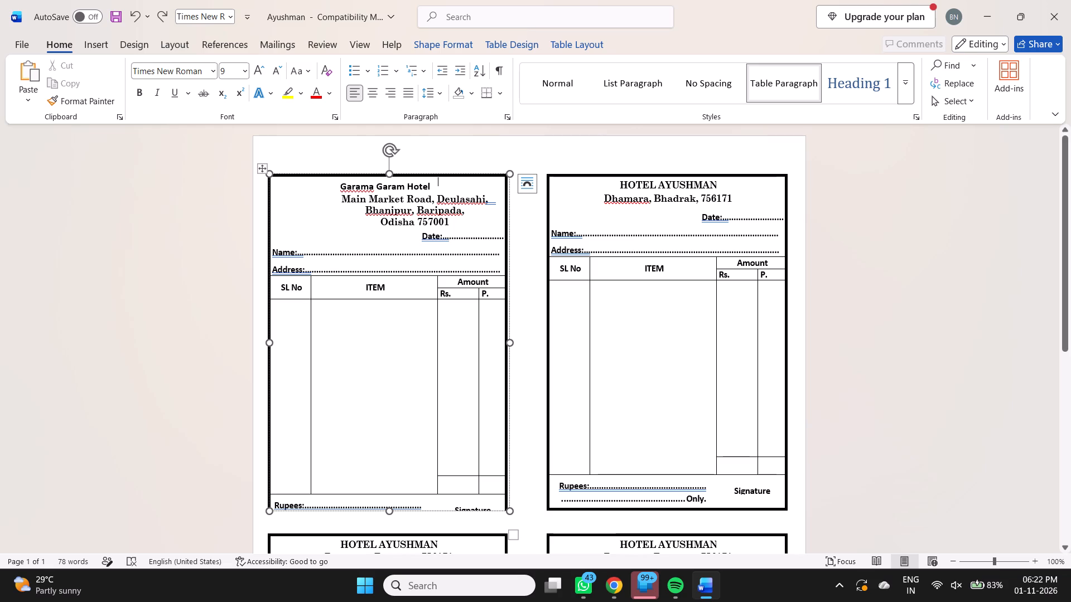
pyautogui.moveTo(431, 186); pyautogui.dragTo(363, 190)
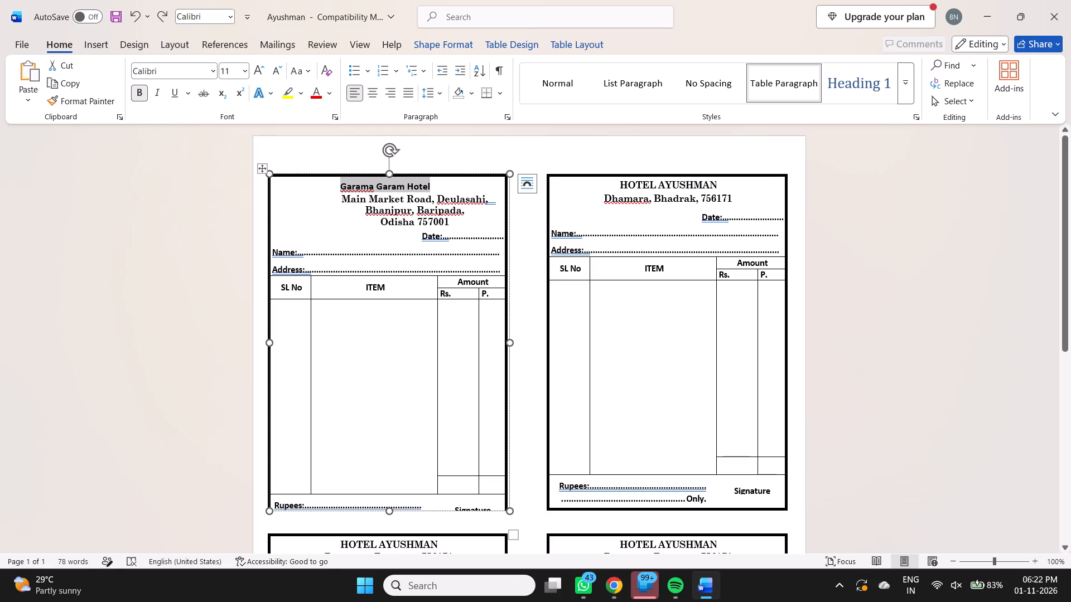
pyautogui.hotkey('ctrl', 'c')
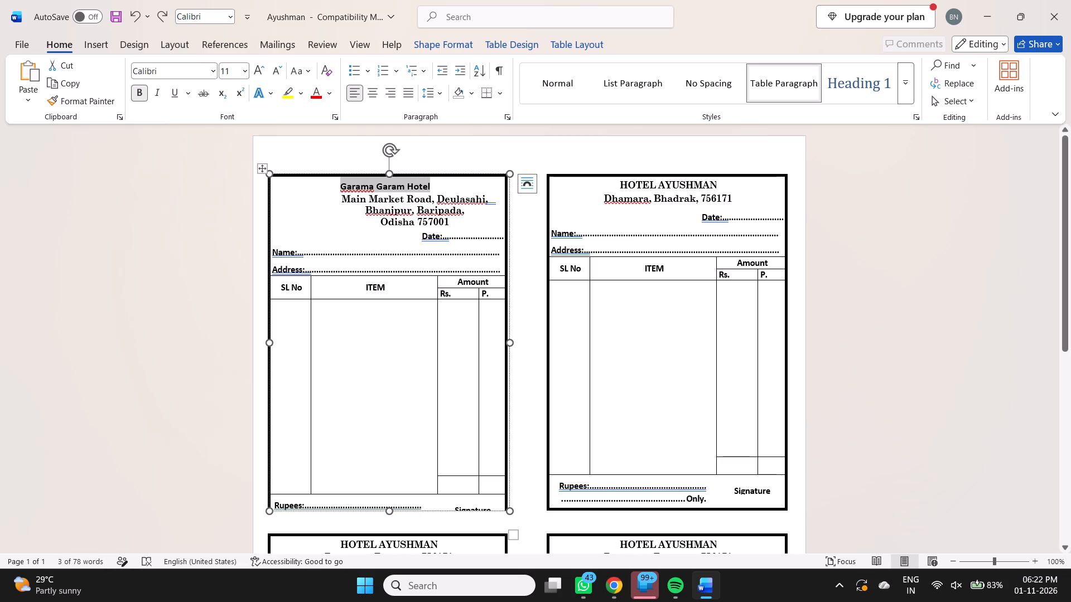
pyautogui.moveTo(720, 185); pyautogui.dragTo(654, 187)
pyautogui.hotkey('ctrl', 'v')
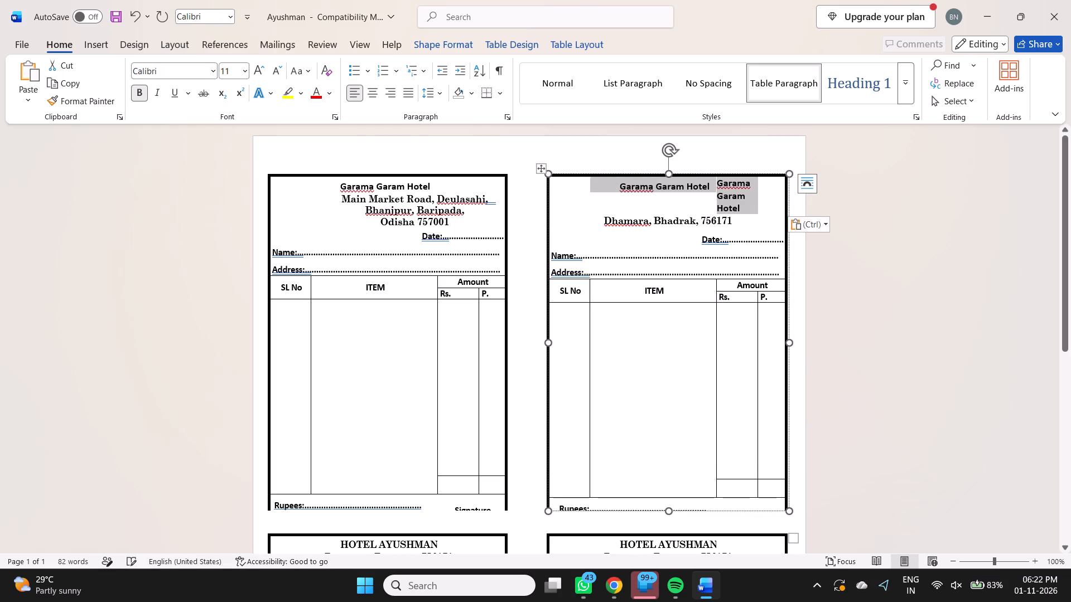
# Delete the duplicate Garama Garam Hotel text from the cell beside the second bill's heading.
pyautogui.click(748, 208)
pyautogui.moveTo(748, 208); pyautogui.dragTo(728, 185)
pyautogui.press('BackSpace')
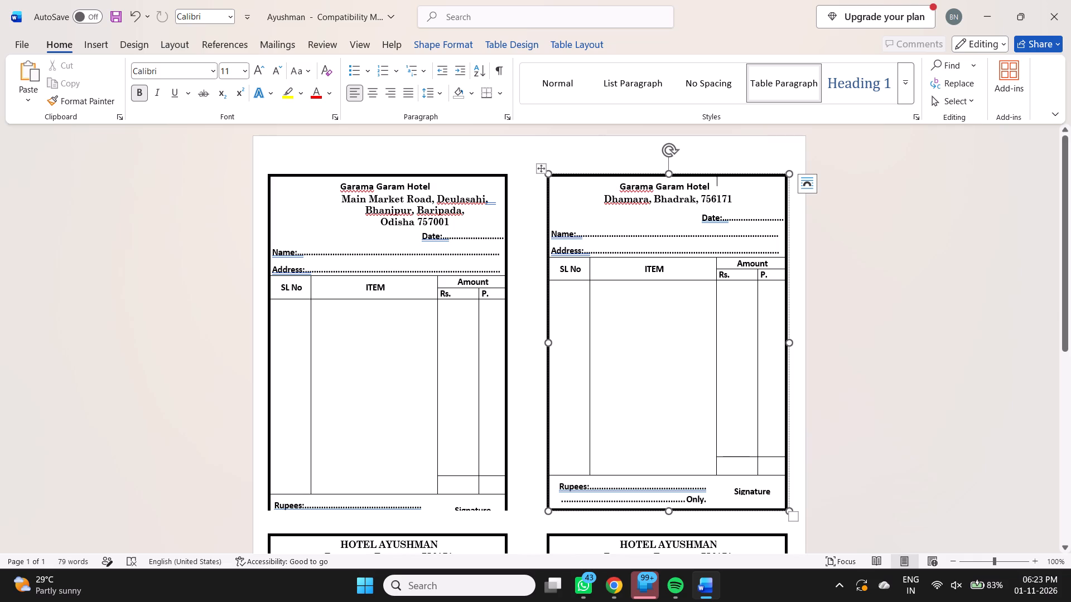
pyautogui.moveTo(455, 224); pyautogui.dragTo(358, 205)
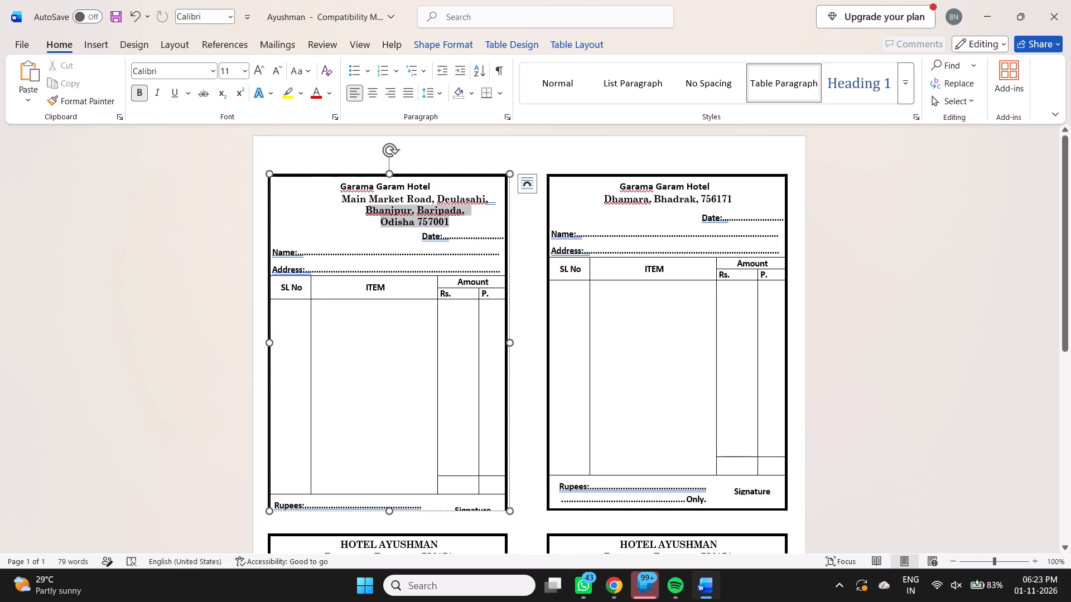
pyautogui.moveTo(358, 205); pyautogui.dragTo(349, 202)
pyautogui.hotkey('ctrl', 'c')
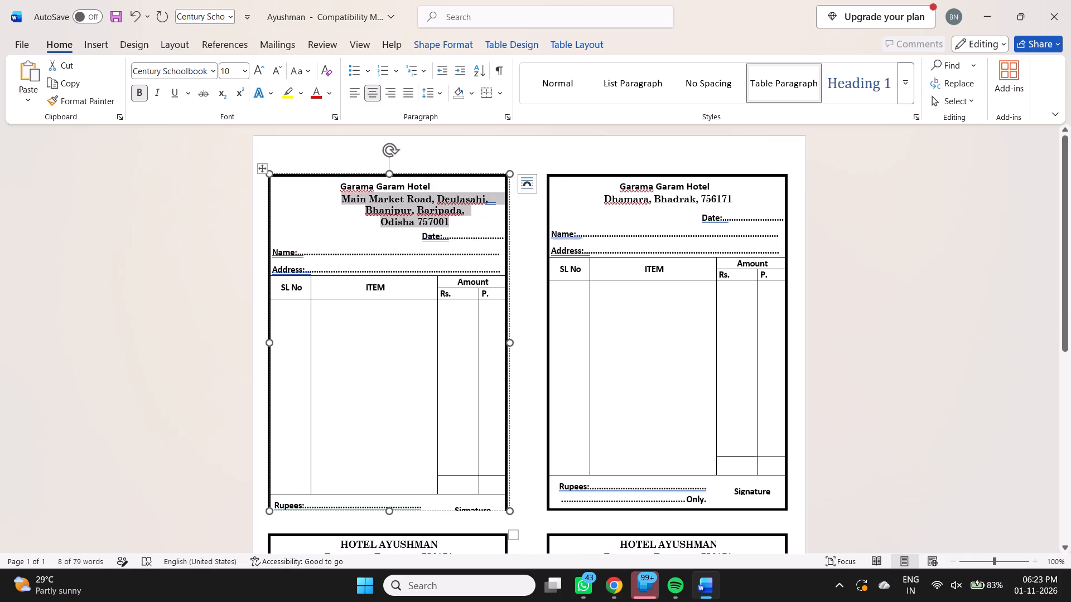
pyautogui.moveTo(734, 199); pyautogui.dragTo(624, 198)
pyautogui.hotkey('ctrl', 'v')
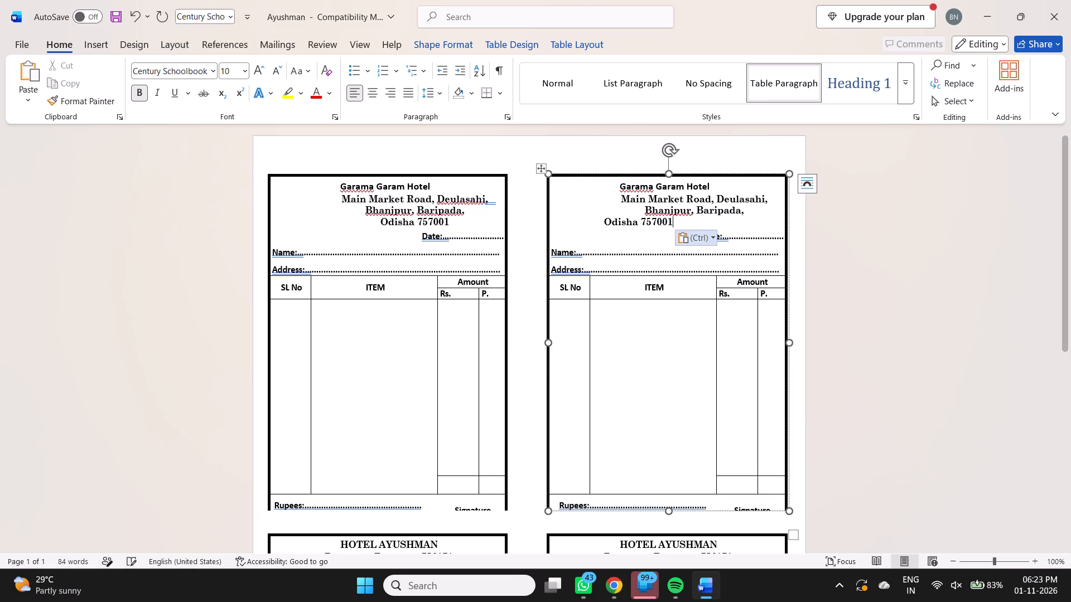
pyautogui.scroll(-1, 524, 371)
pyautogui.scroll(1, 524, 371)
pyautogui.scroll(-1, 524, 371)
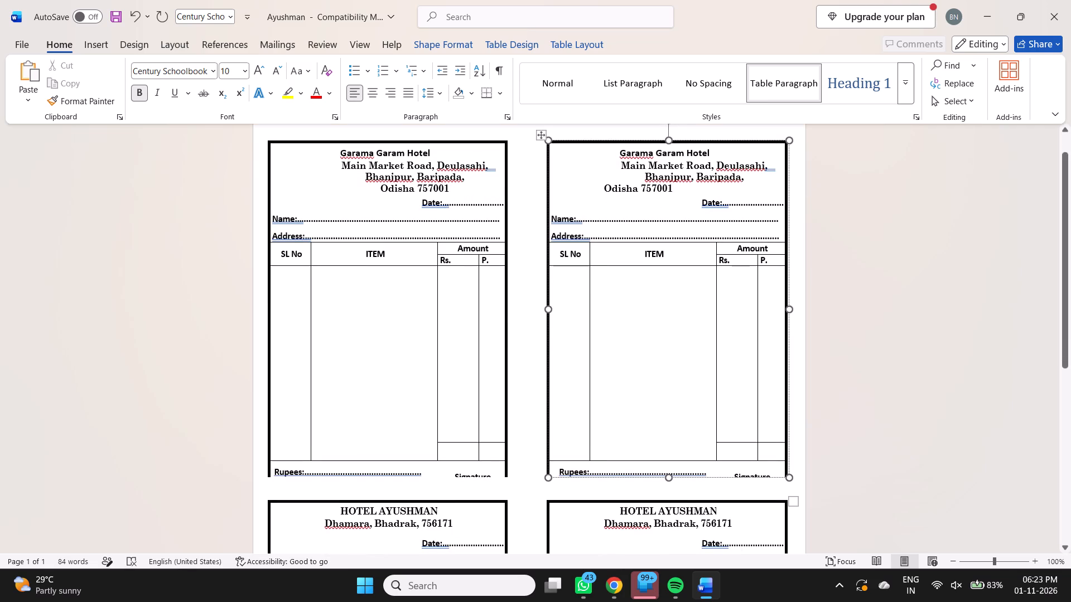
pyautogui.scroll(-2, 446, 393)
pyautogui.scroll(1, 446, 394)
pyautogui.scroll(-1, 446, 394)
pyautogui.scroll(2, 446, 394)
pyautogui.scroll(-1, 446, 394)
pyautogui.scroll(1, 439, 397)
pyautogui.scroll(-3, 439, 397)
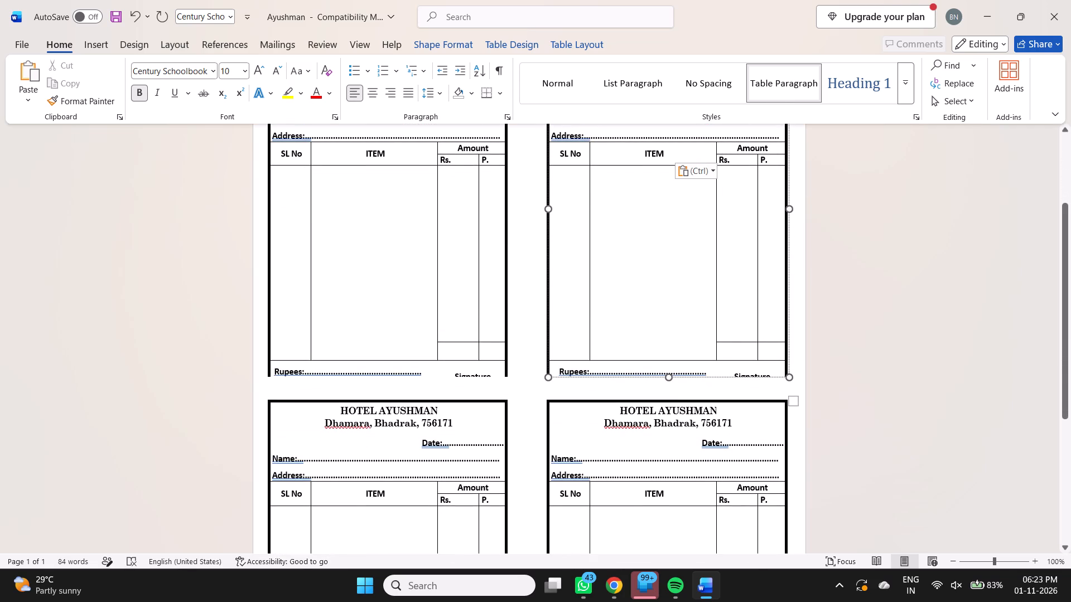
pyautogui.moveTo(455, 424); pyautogui.dragTo(350, 428)
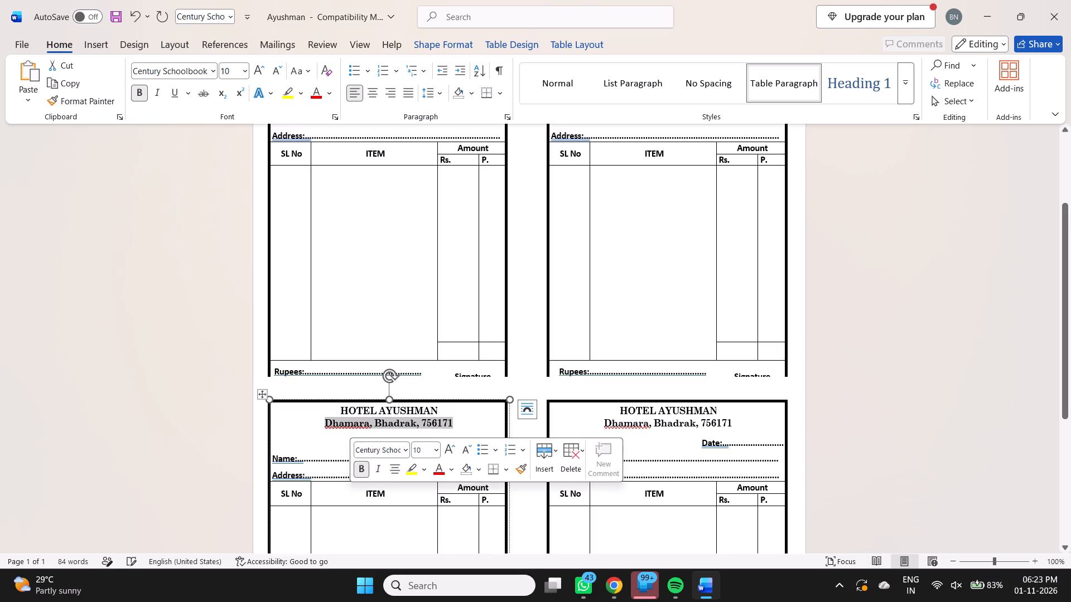
pyautogui.hotkey('ctrl', 'v')
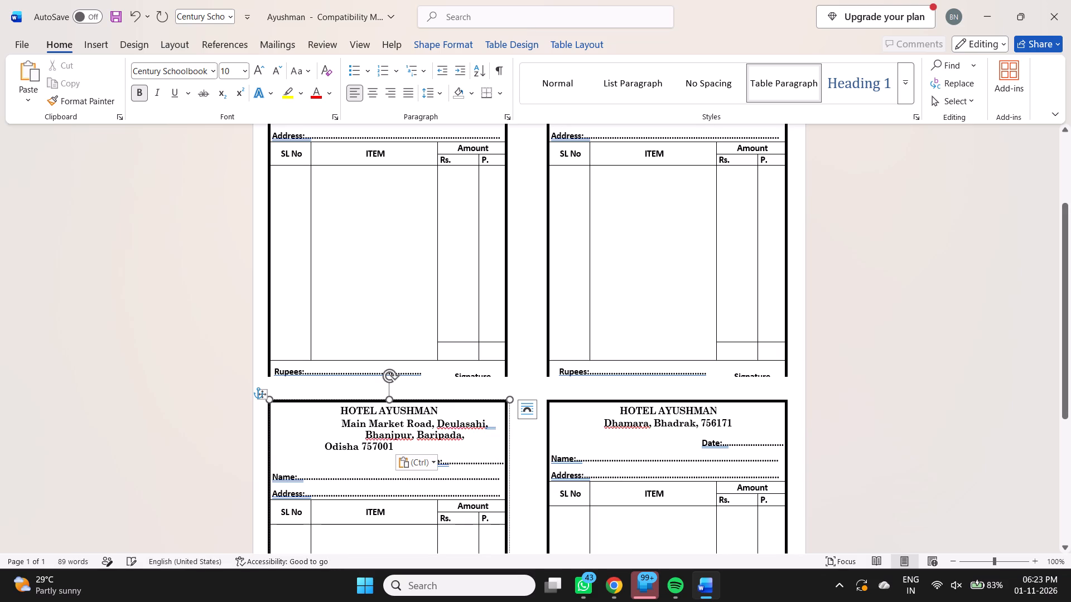
pyautogui.moveTo(734, 426); pyautogui.dragTo(610, 430)
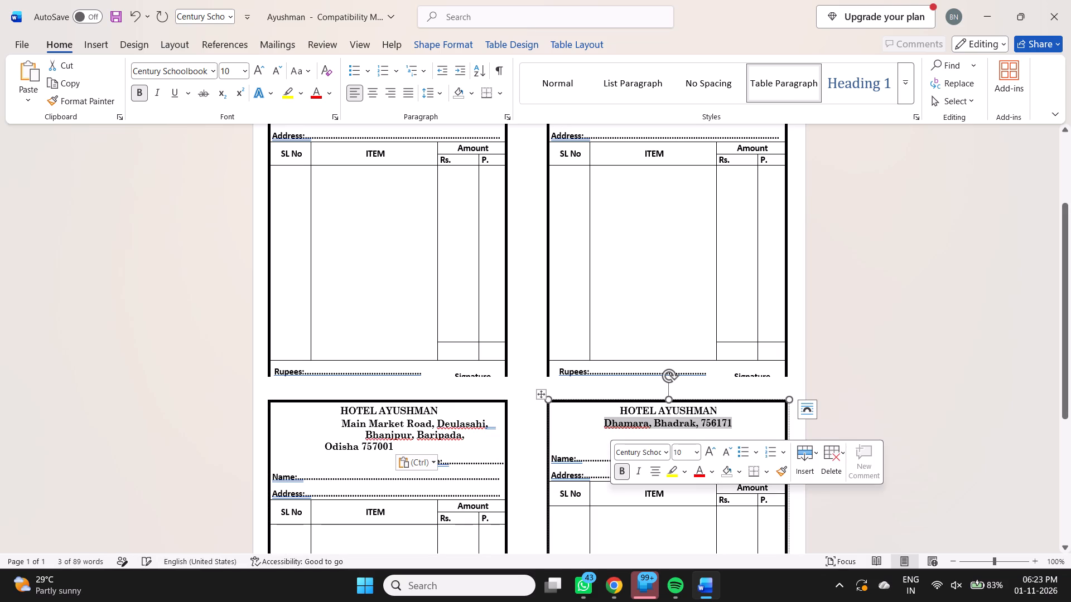
pyautogui.hotkey('ctrl', 'v')
# Copy the Garama Garam Hotel name from the second bill over the HOTEL AYUSHMAN headings of both lower-row bills.
pyautogui.scroll(6, 547, 373)
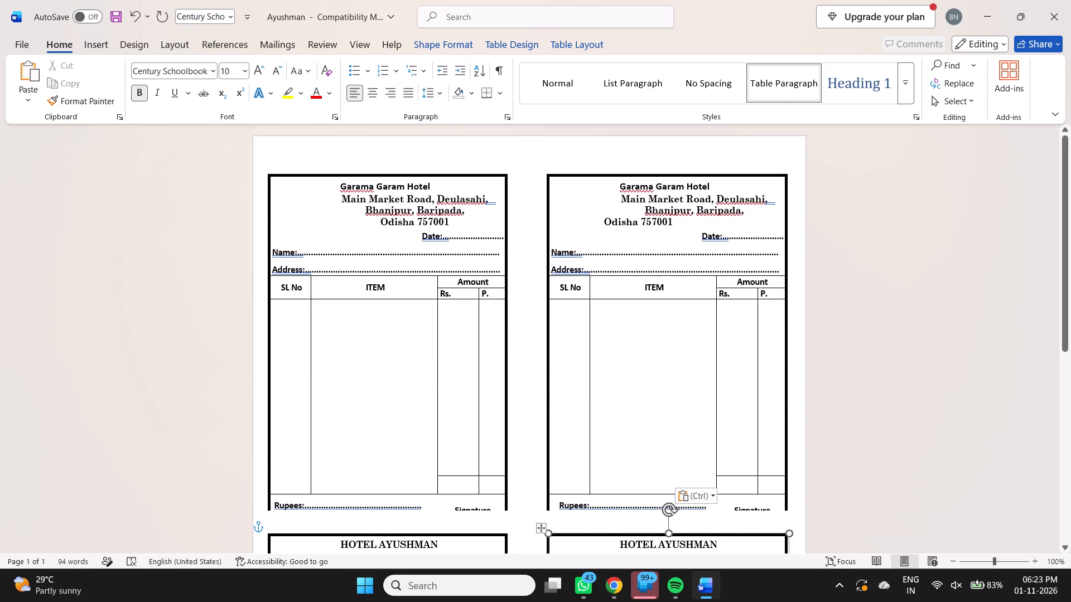
pyautogui.moveTo(713, 188); pyautogui.dragTo(626, 186)
pyautogui.hotkey('ctrl', 'c')
pyautogui.scroll(-4, 529, 365)
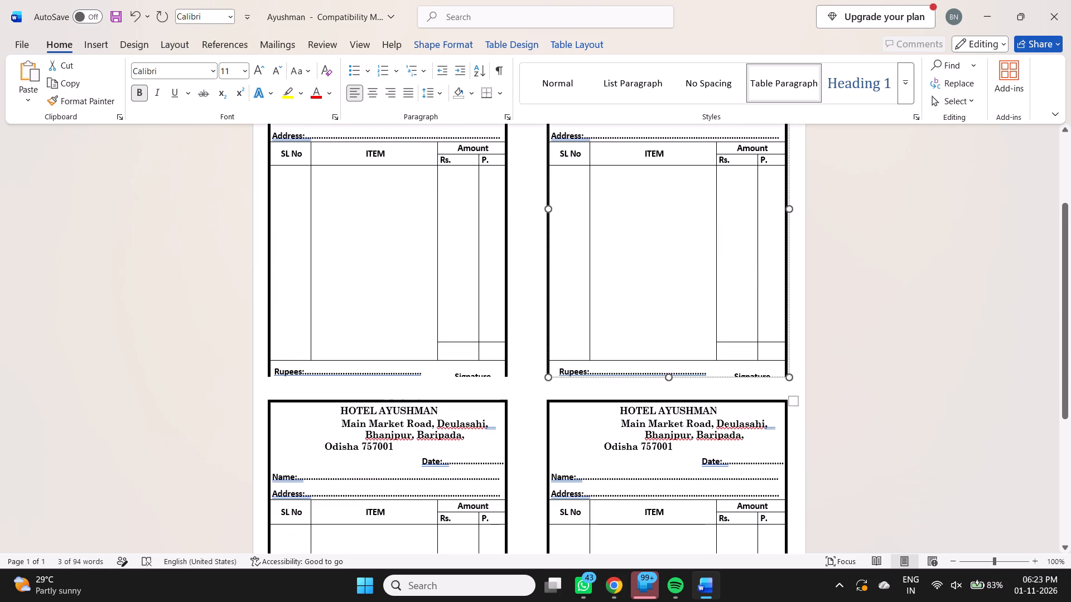
pyautogui.moveTo(721, 410); pyautogui.dragTo(653, 413)
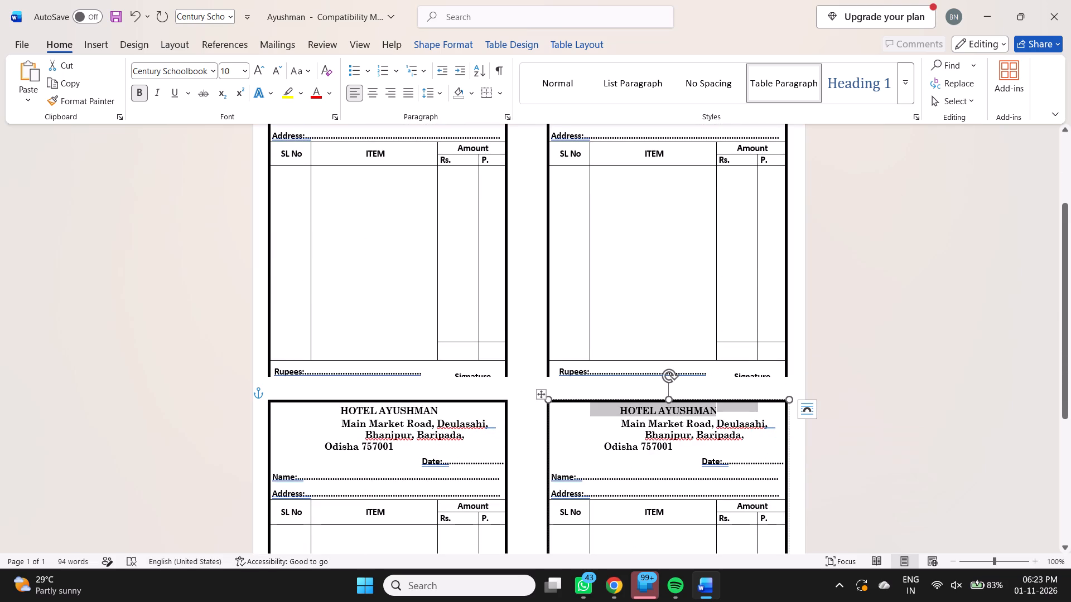
pyautogui.hotkey('ctrl', 'v')
pyautogui.moveTo(443, 411); pyautogui.dragTo(351, 411)
pyautogui.click(442, 406)
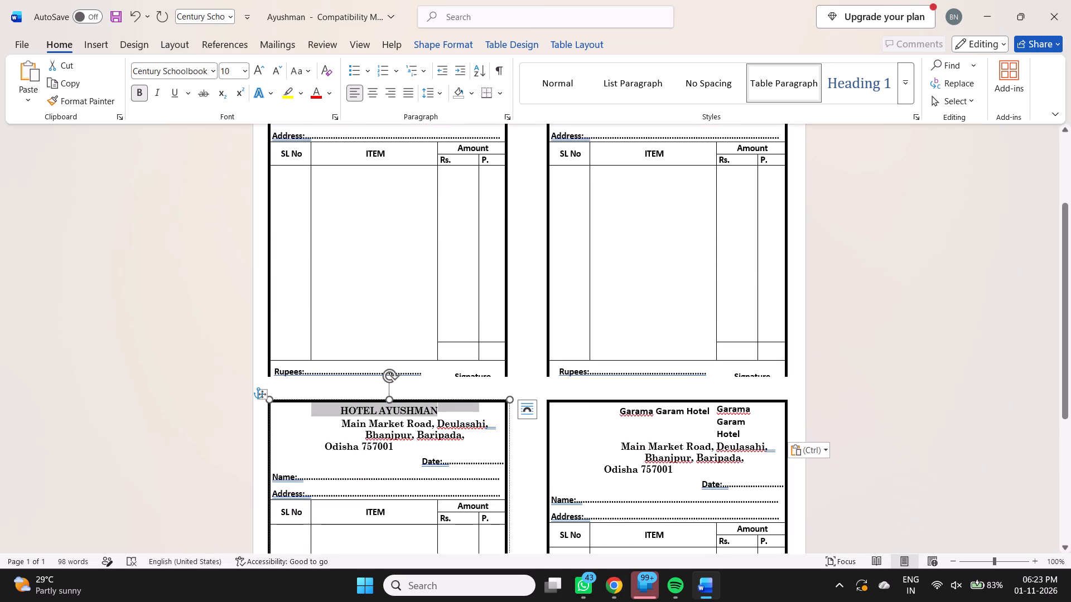
pyautogui.click(440, 409)
pyautogui.moveTo(435, 412); pyautogui.dragTo(357, 414)
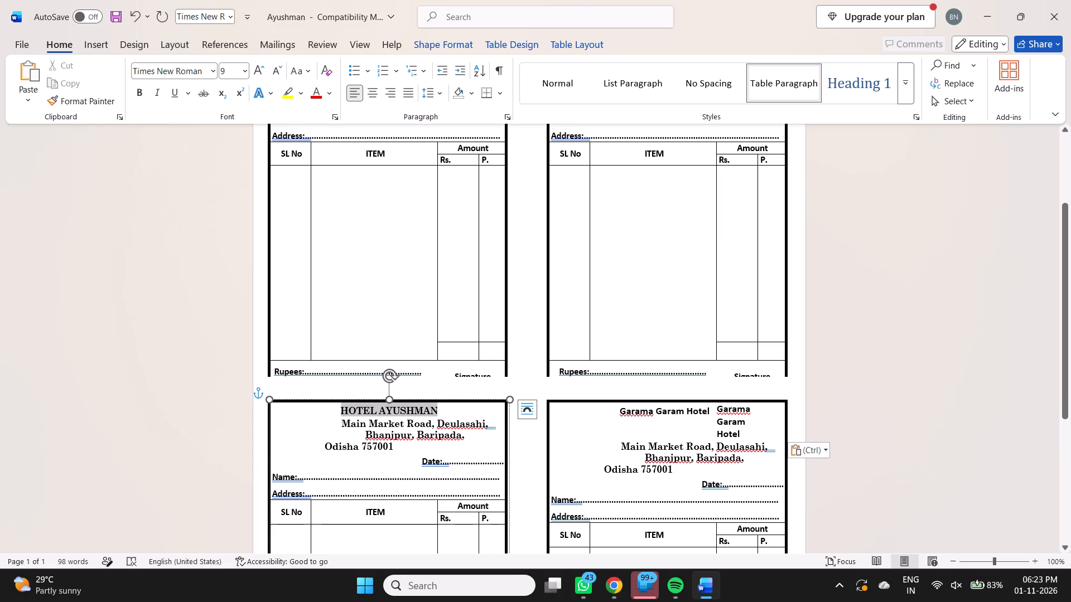
pyautogui.moveTo(357, 414); pyautogui.dragTo(353, 415)
pyautogui.hotkey('ctrl', 'v')
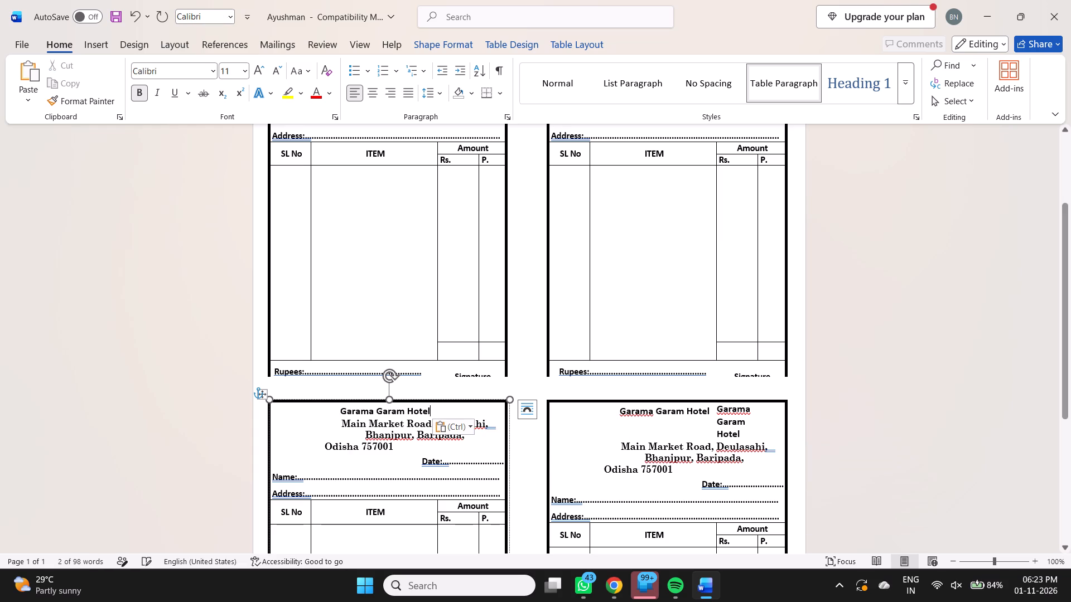
# Delete the duplicate Garama Garam Hotel text from the cell beside the heading of the lower row's second bill.
pyautogui.moveTo(744, 436); pyautogui.dragTo(729, 414)
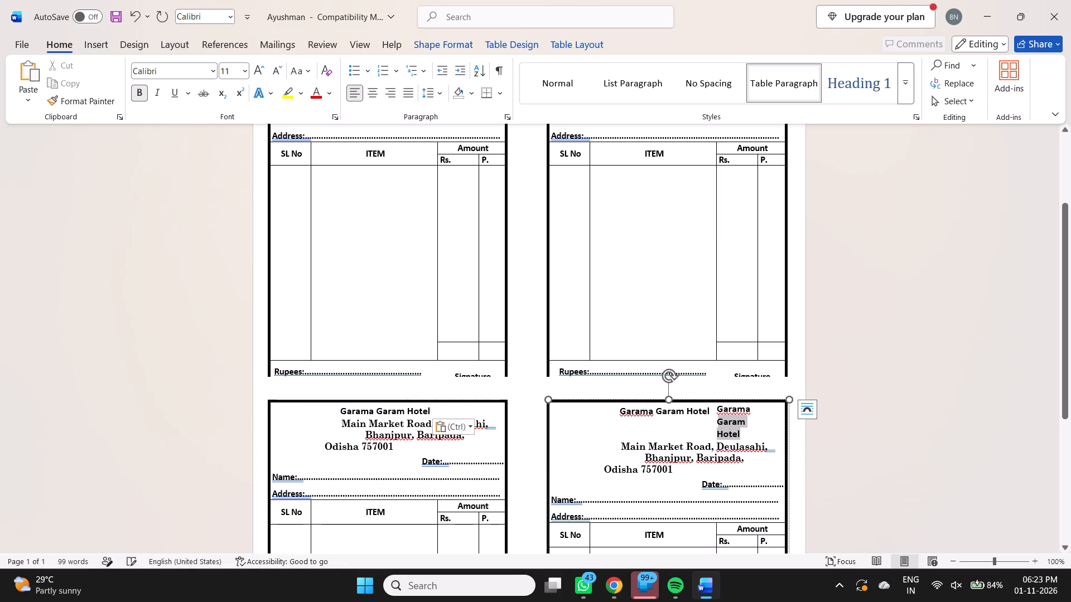
pyautogui.moveTo(729, 414); pyautogui.dragTo(728, 413)
pyautogui.press('BackSpace')
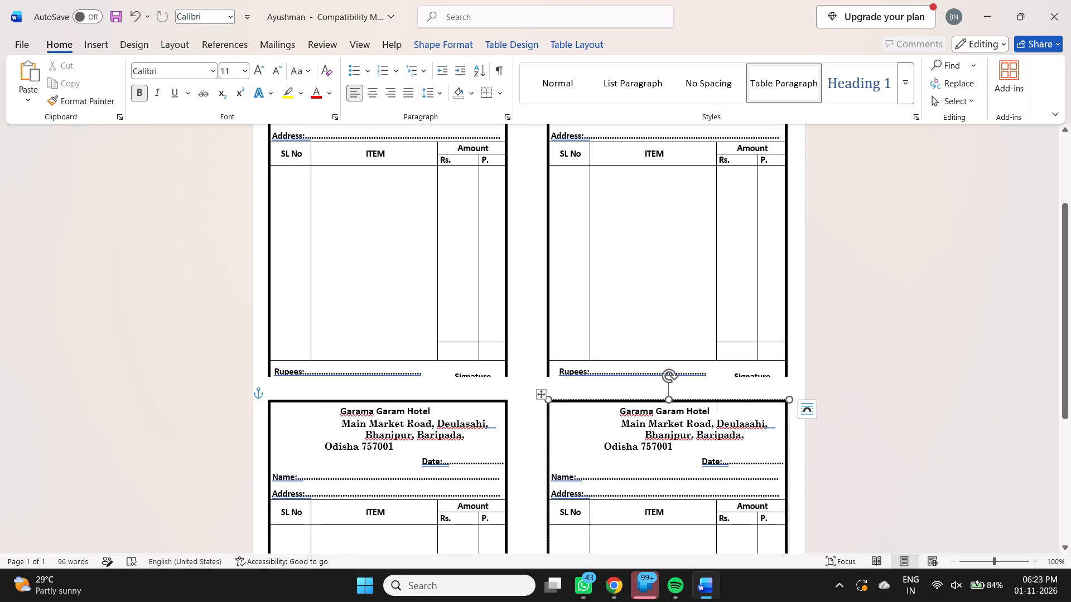
pyautogui.click(645, 436)
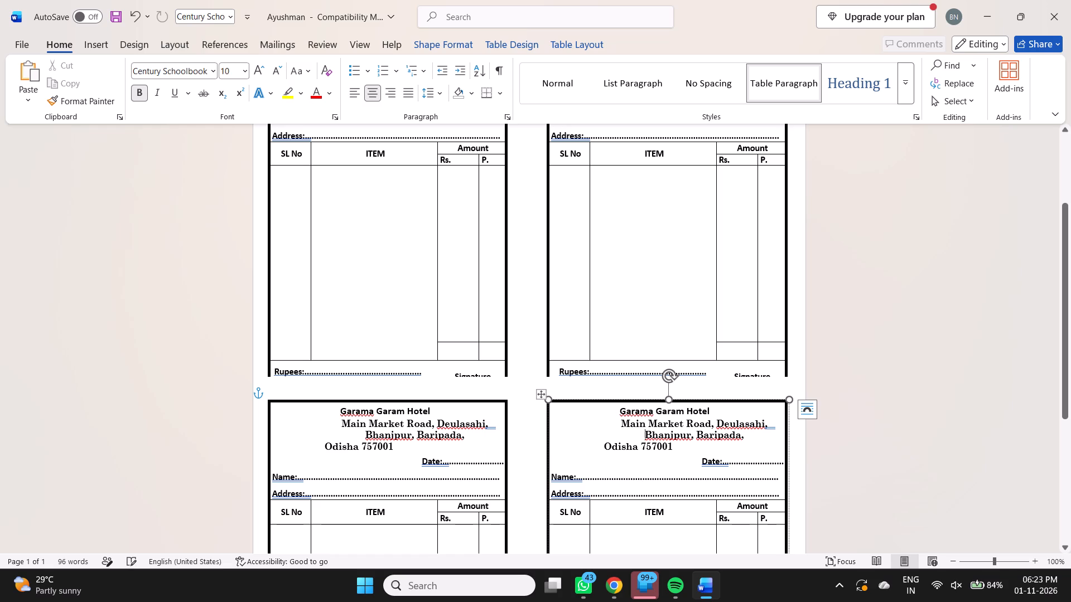
pyautogui.press('BackSpace')
pyautogui.press('BackSpace')
pyautogui.press('BackSpace')
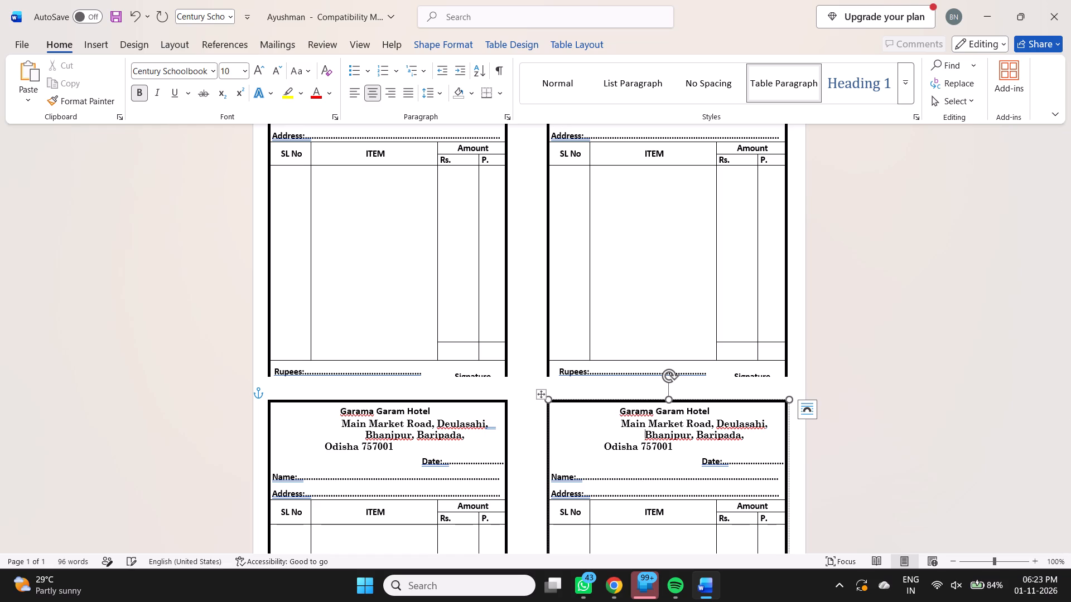
pyautogui.press('BackSpace')
pyautogui.press('BackSpace')
pyautogui.press('BackSpace')
pyautogui.press('BackSpace')
pyautogui.press('BackSpace')
pyautogui.press('BackSpace')
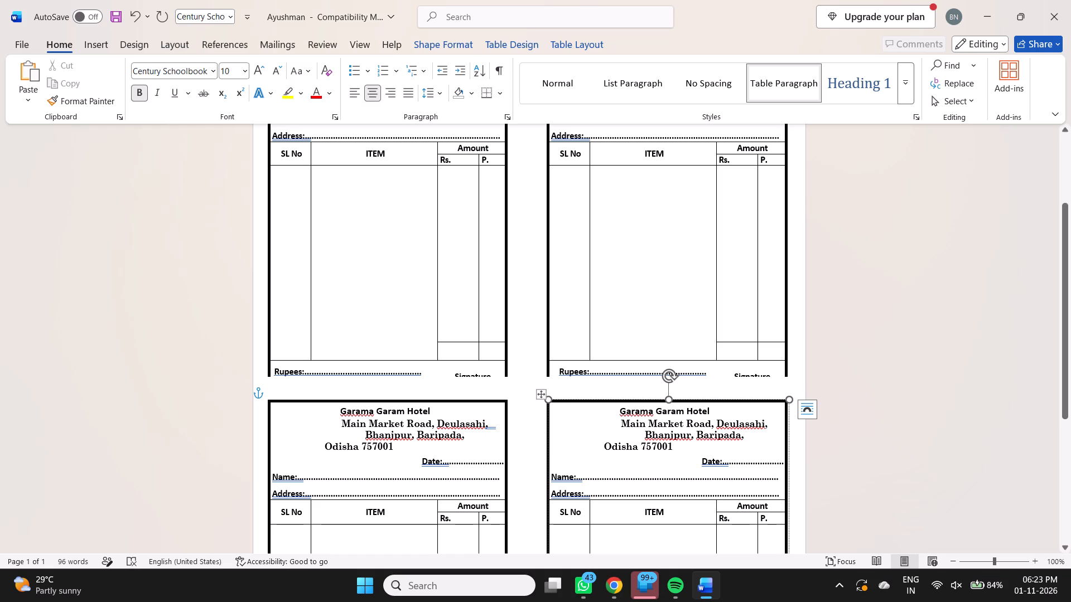
pyautogui.click(622, 425)
pyautogui.press('BackSpace')
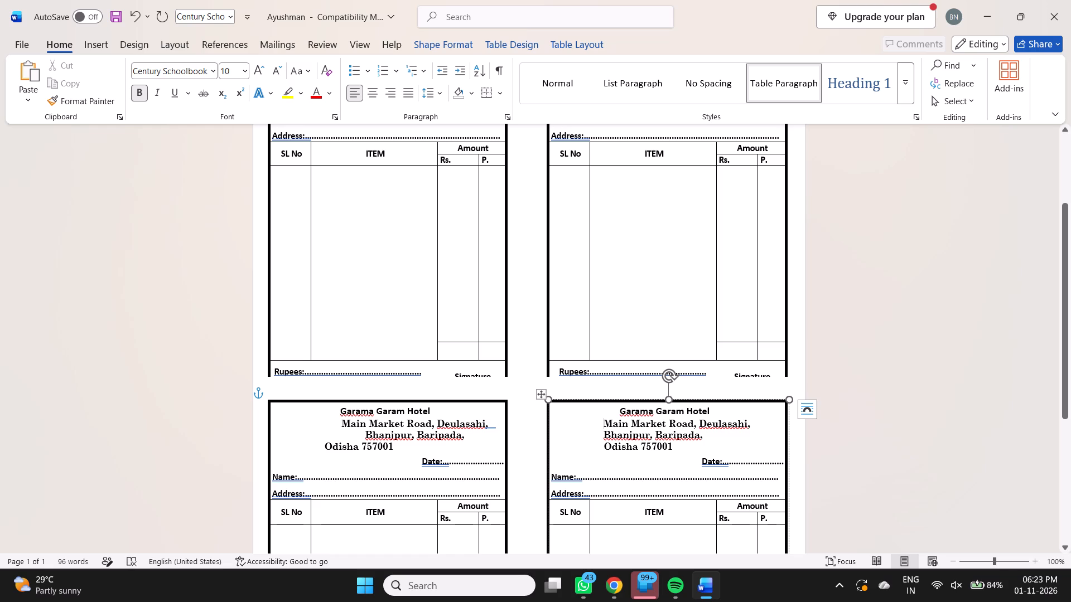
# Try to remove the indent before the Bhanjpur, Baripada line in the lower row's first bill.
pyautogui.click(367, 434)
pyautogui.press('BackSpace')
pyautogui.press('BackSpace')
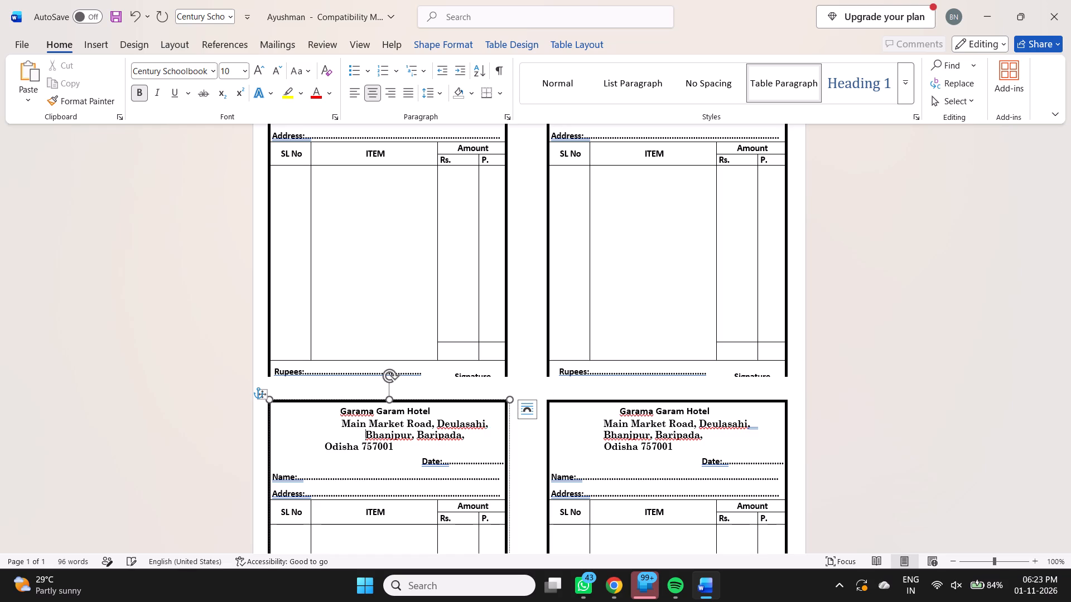
pyautogui.click(326, 446)
pyautogui.press('BackSpace')
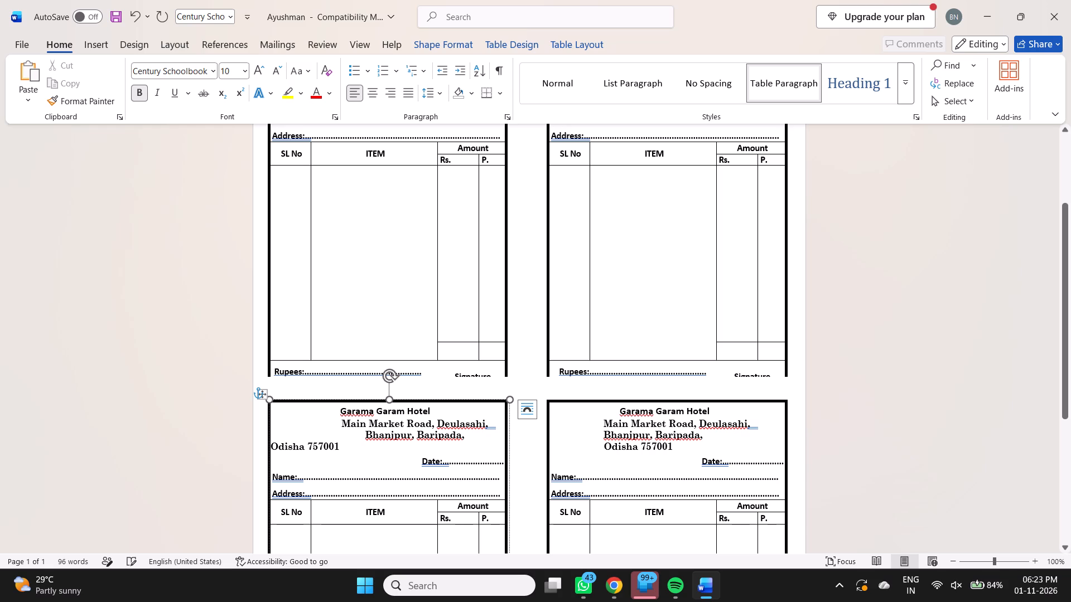
pyautogui.press('space')
pyautogui.press('space')
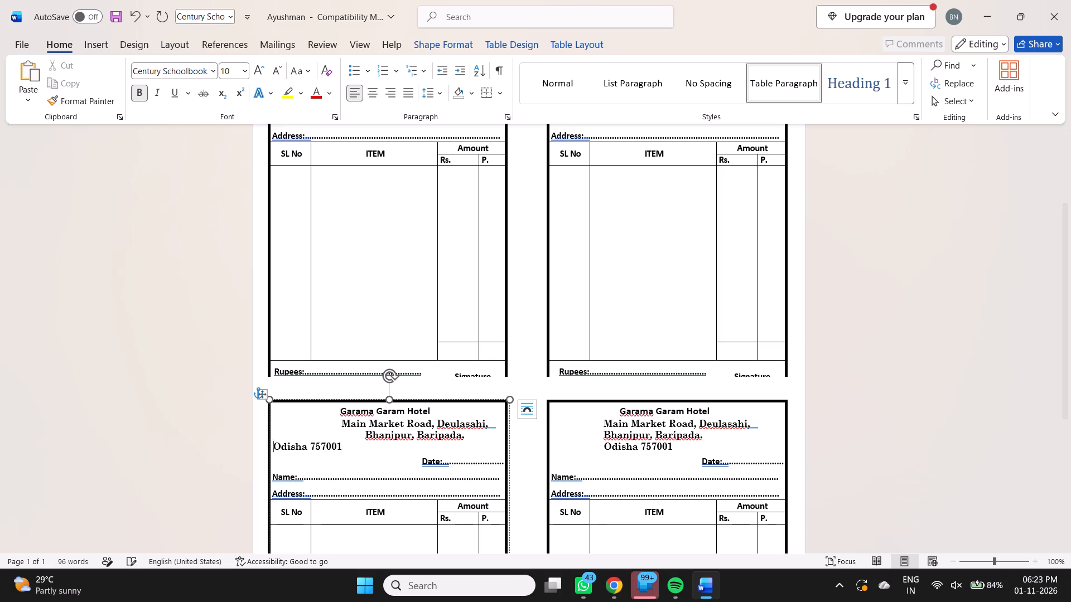
pyautogui.press('space')
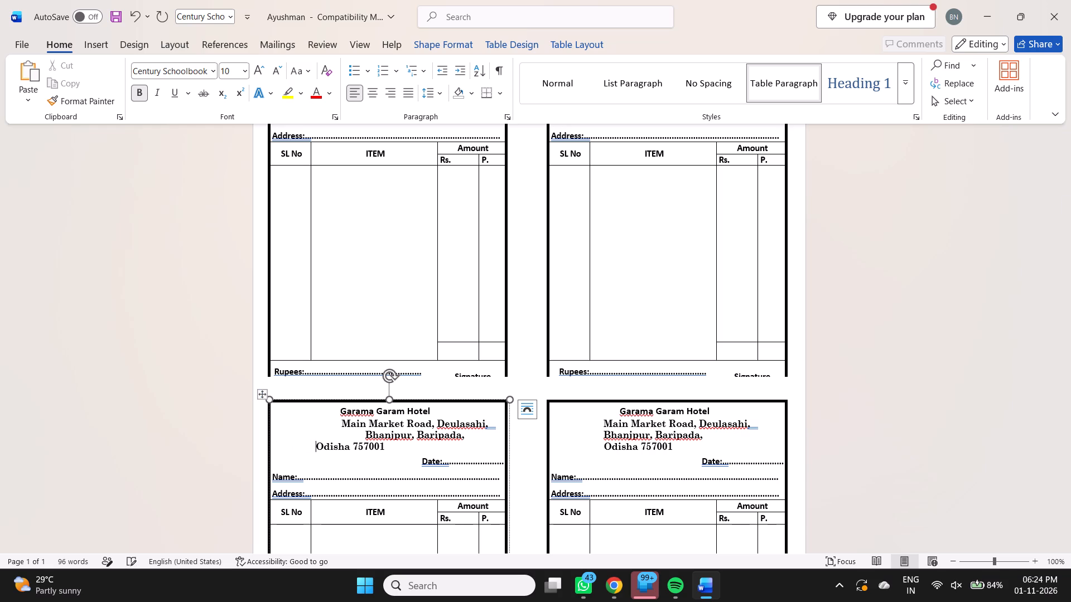
pyautogui.press('space')
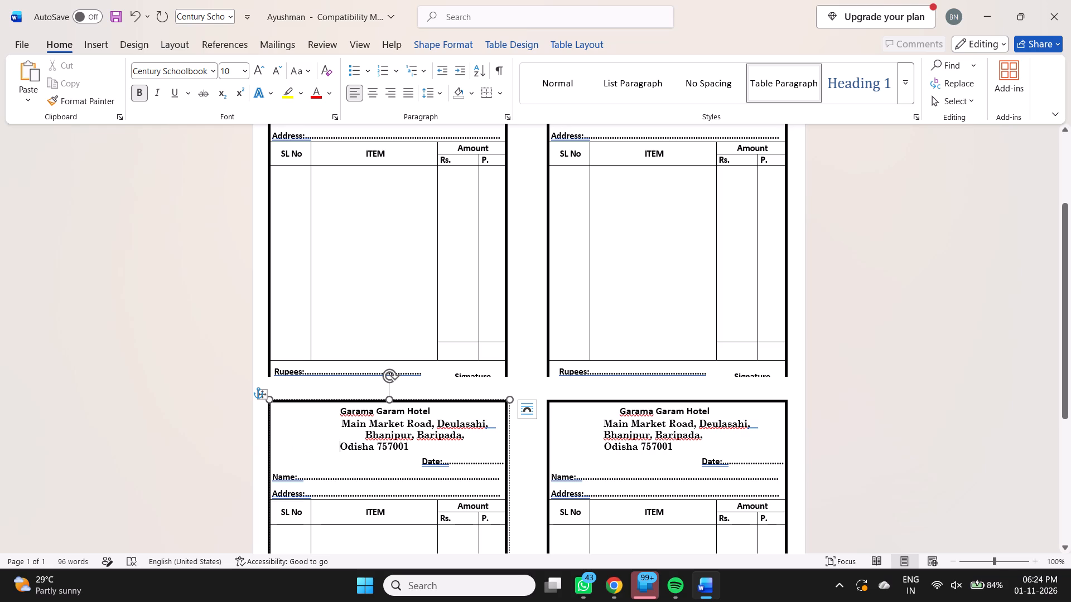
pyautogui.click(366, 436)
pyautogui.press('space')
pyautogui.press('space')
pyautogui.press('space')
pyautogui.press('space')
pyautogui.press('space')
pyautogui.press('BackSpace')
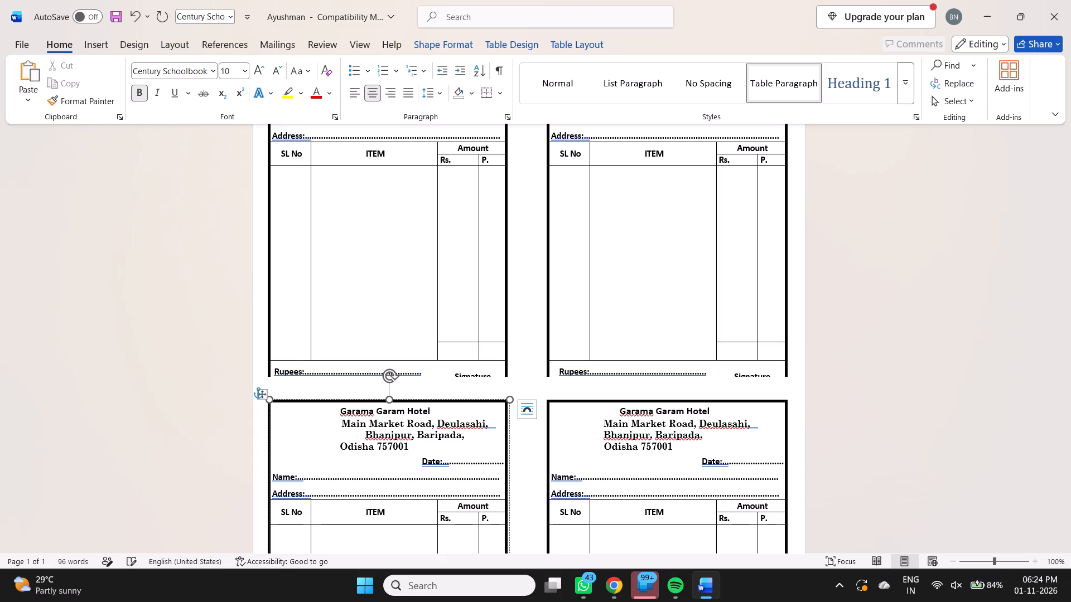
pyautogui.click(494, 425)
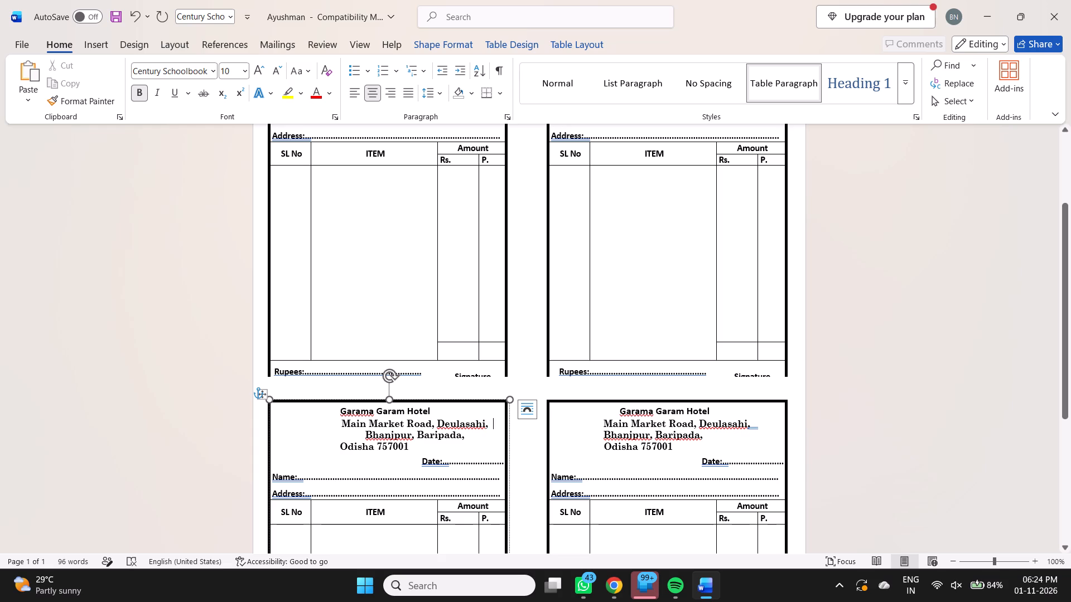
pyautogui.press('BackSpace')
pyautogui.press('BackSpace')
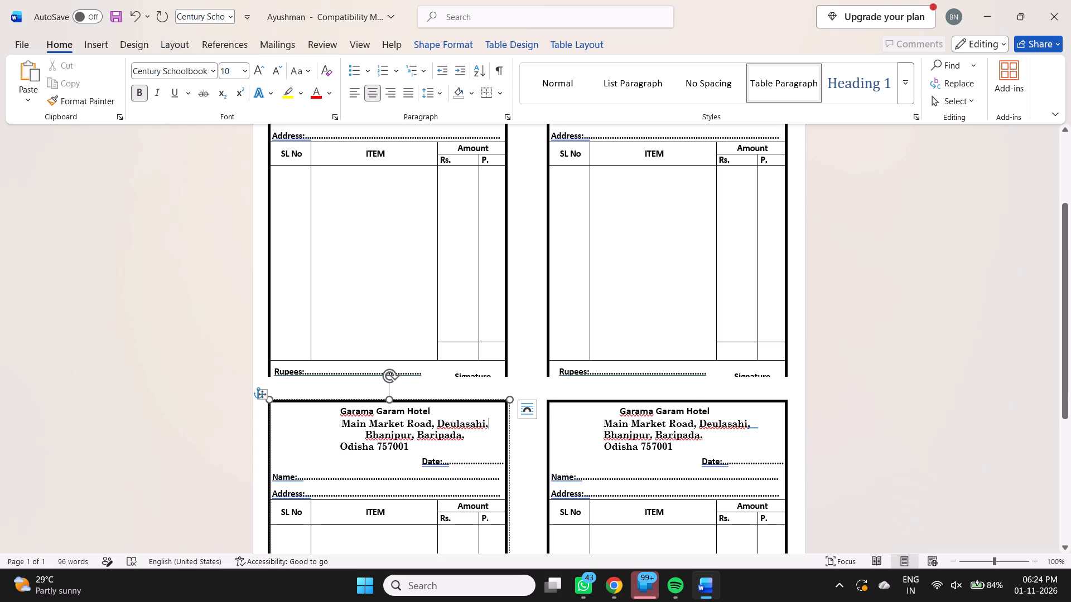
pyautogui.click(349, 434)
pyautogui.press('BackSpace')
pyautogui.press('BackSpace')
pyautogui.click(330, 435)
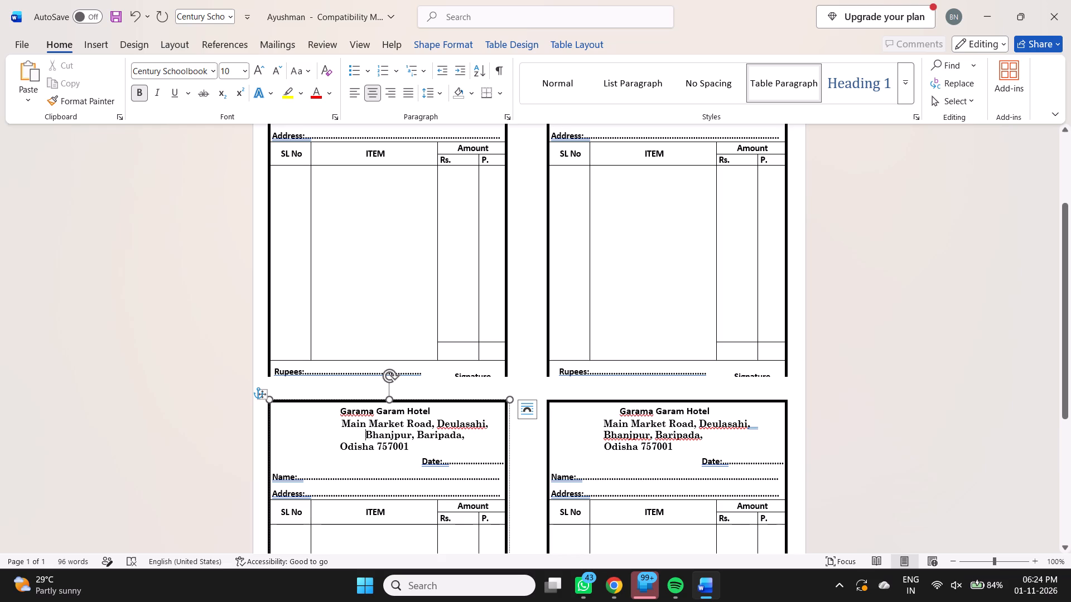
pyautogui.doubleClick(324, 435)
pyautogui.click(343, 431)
pyautogui.moveTo(465, 439); pyautogui.dragTo(382, 437)
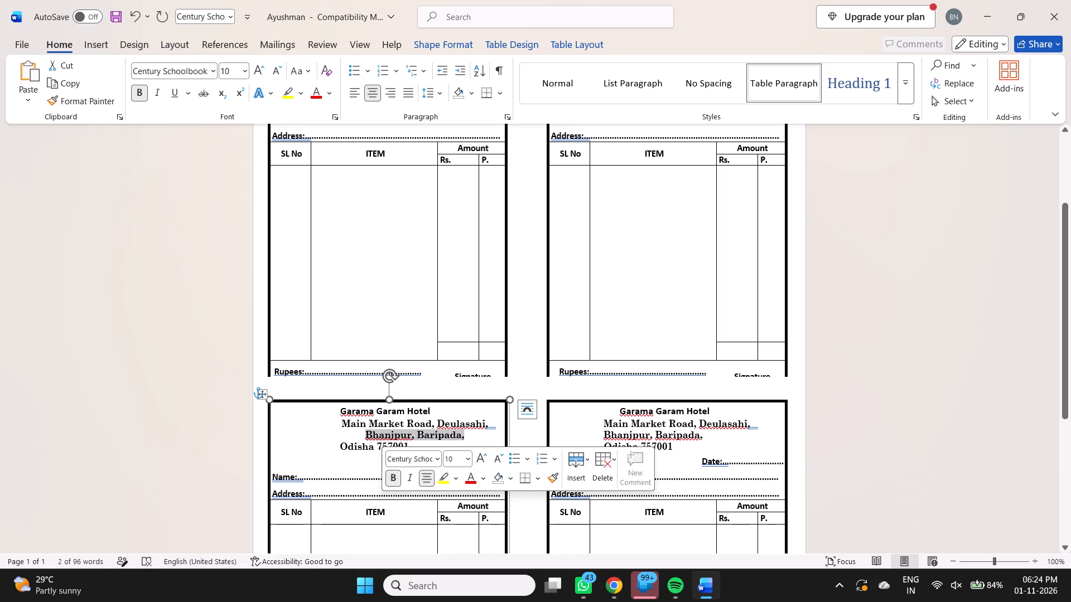
pyautogui.click(355, 91)
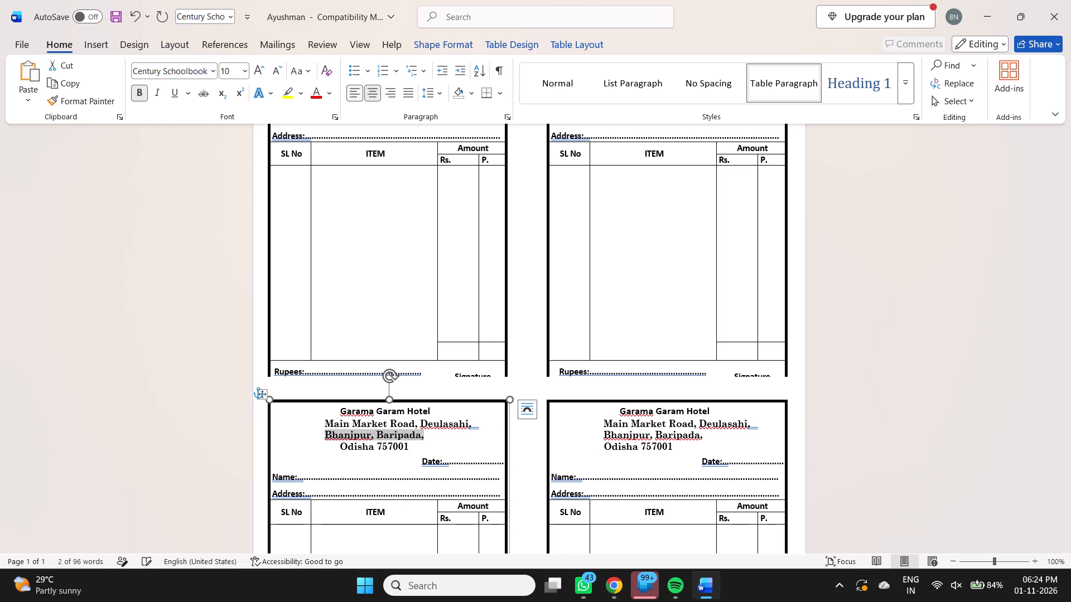
pyautogui.click(432, 439)
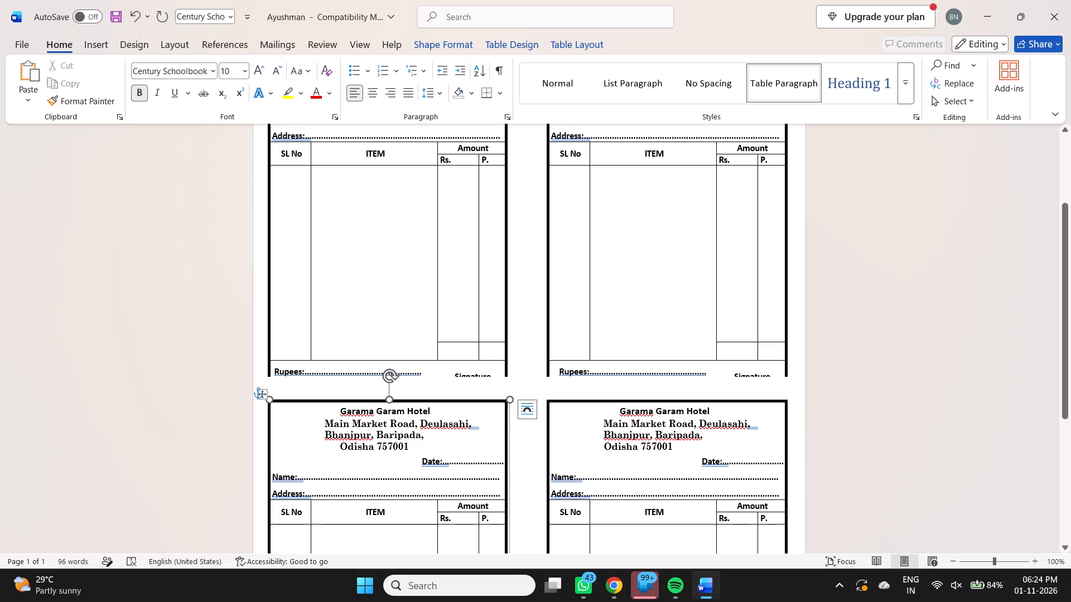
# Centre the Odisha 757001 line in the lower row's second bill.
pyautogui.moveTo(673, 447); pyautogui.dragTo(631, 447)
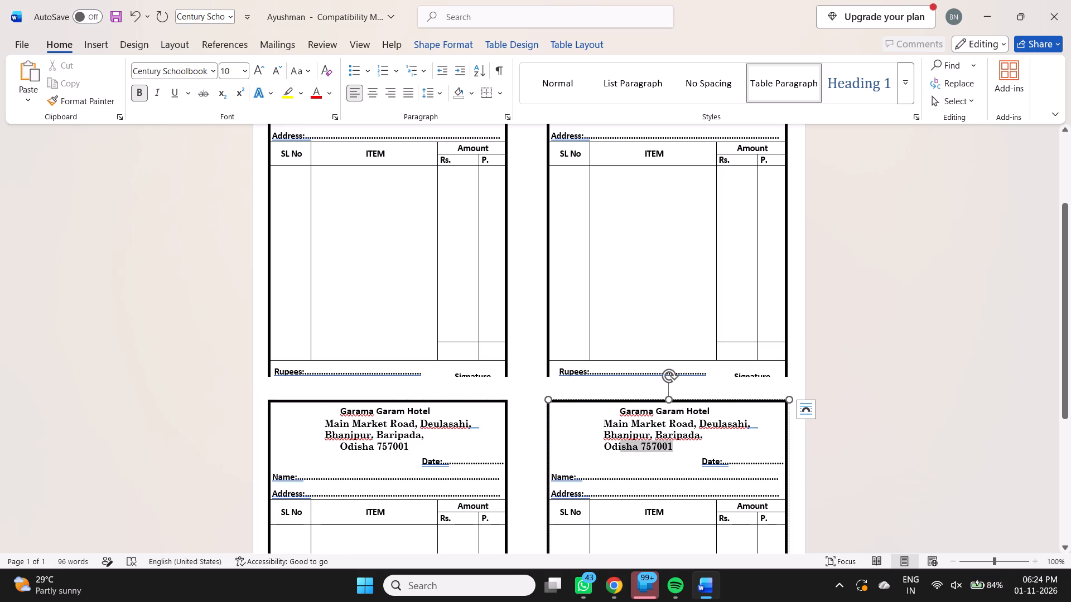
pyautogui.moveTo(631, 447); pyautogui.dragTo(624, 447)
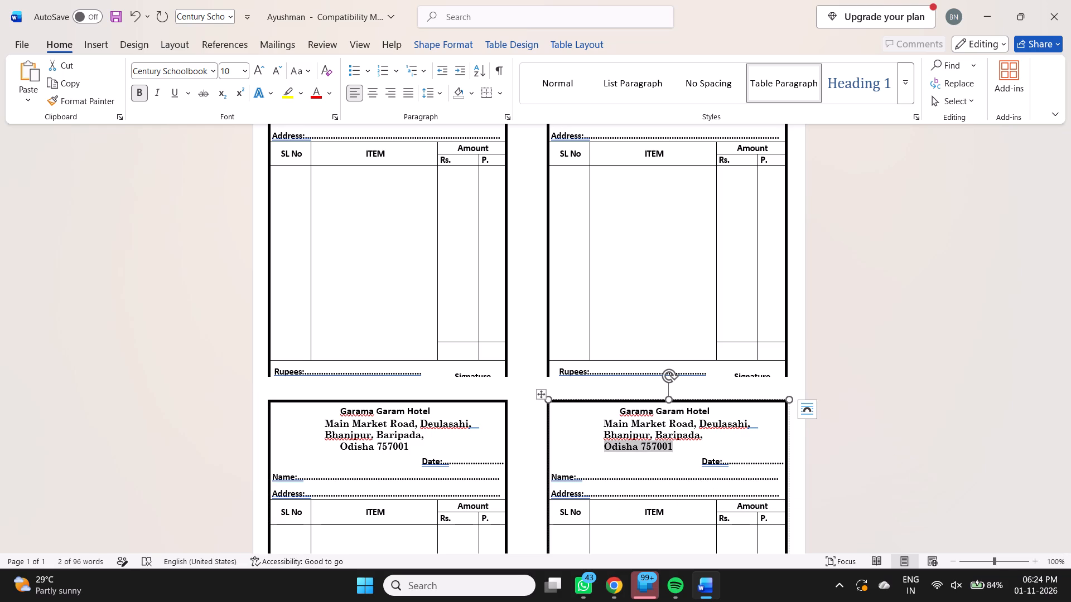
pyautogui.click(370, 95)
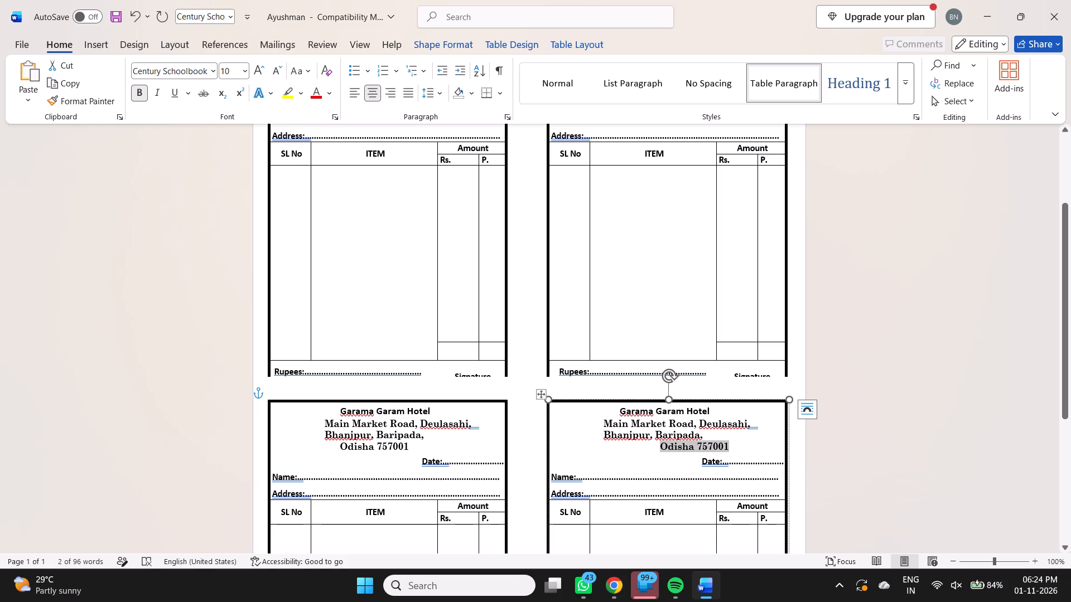
# Remove the centring of Odisha 757001 in the lower row's second bill and indent it slightly with leading spaces, matching the first bill.
pyautogui.click(655, 443)
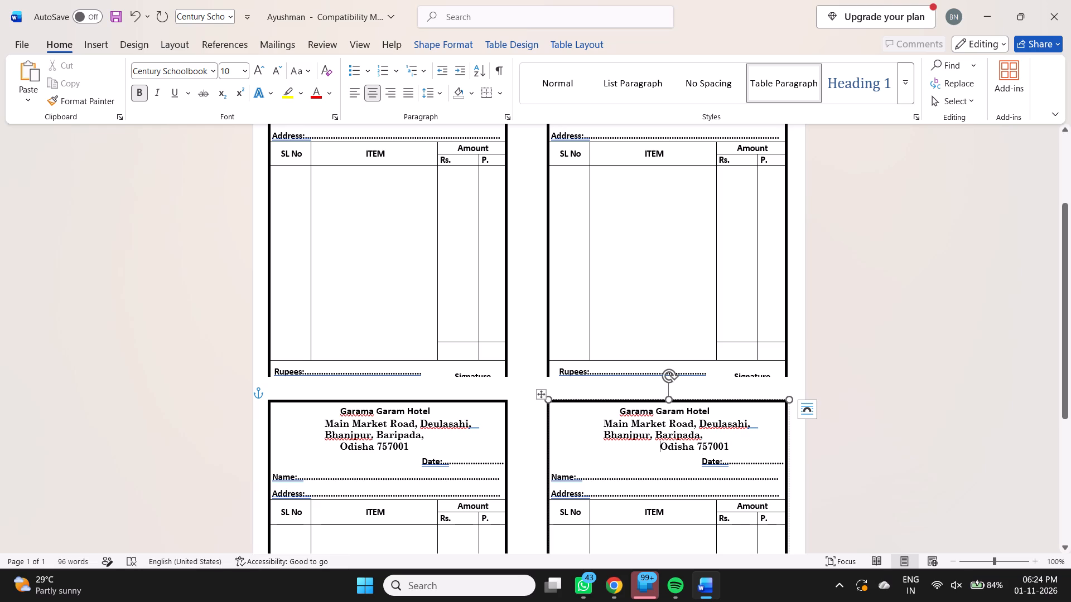
pyautogui.press('BackSpace')
pyautogui.press('space')
pyautogui.press('space')
pyautogui.press('space')
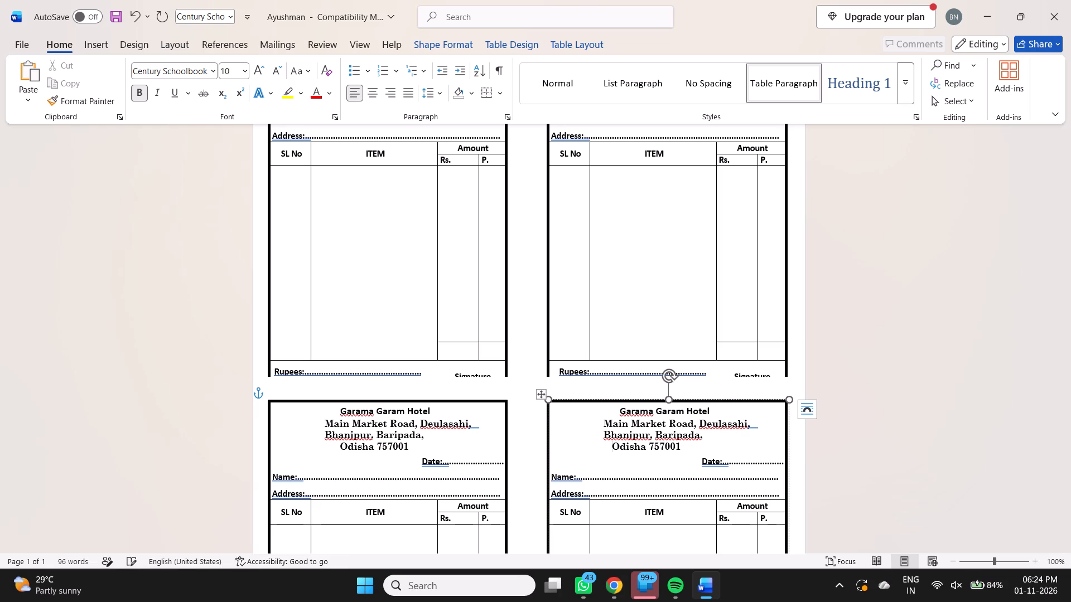
pyautogui.press('space')
pyautogui.press('space')
pyautogui.press('space')
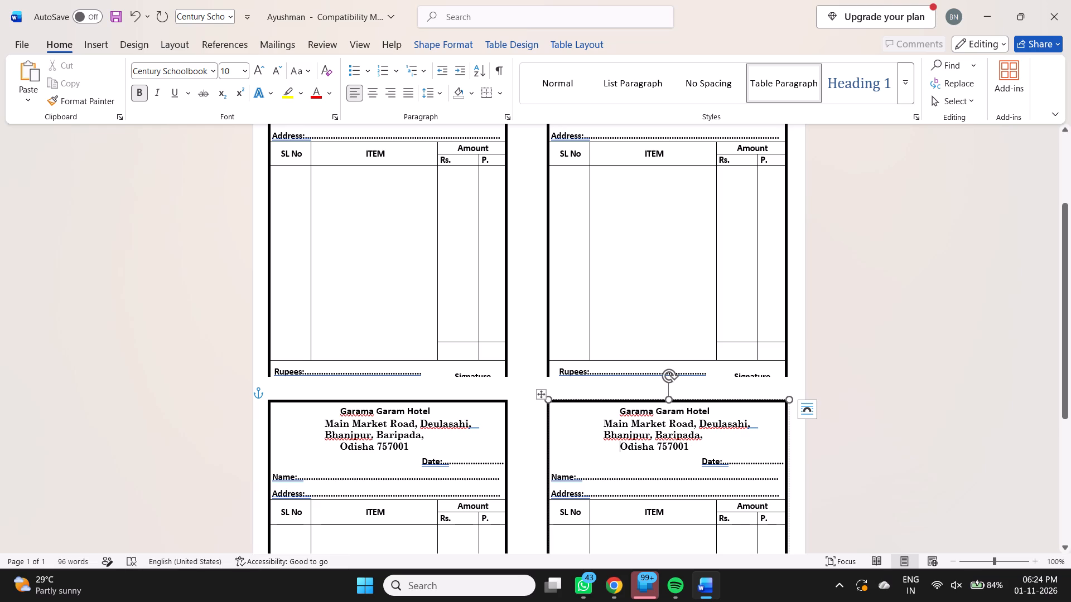
# Review the headings, address alignment and bottom edges of all four bills on the page.
pyautogui.scroll(4, 461, 373)
pyautogui.scroll(-2, 424, 407)
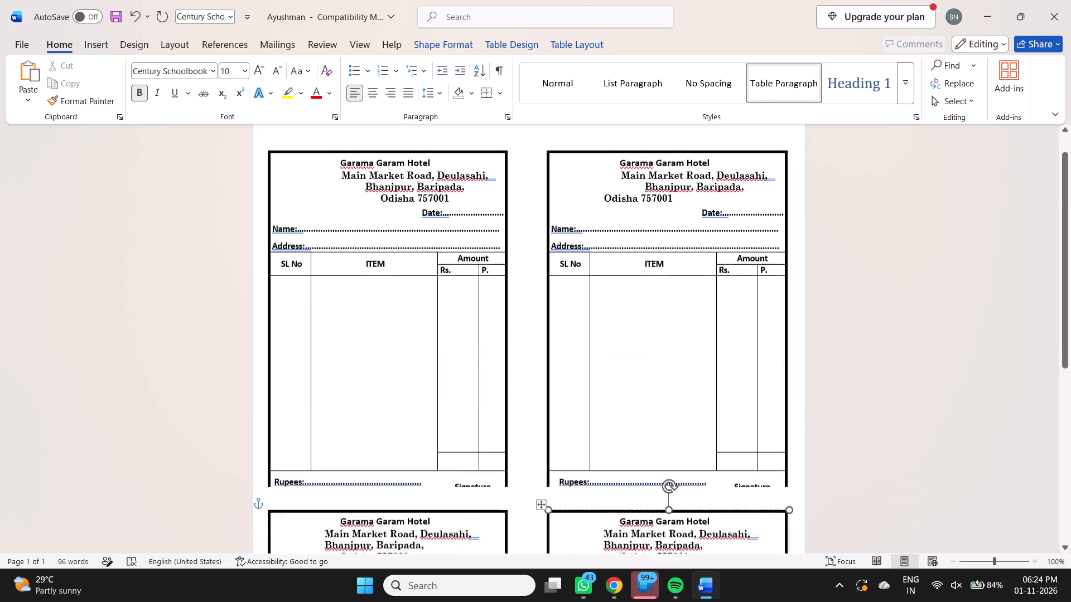
pyautogui.scroll(-1, 424, 407)
pyautogui.scroll(1, 424, 407)
pyautogui.scroll(-5, 424, 407)
pyautogui.scroll(1, 424, 407)
pyautogui.scroll(-4, 424, 407)
pyautogui.scroll(1, 424, 407)
pyautogui.scroll(-6, 424, 407)
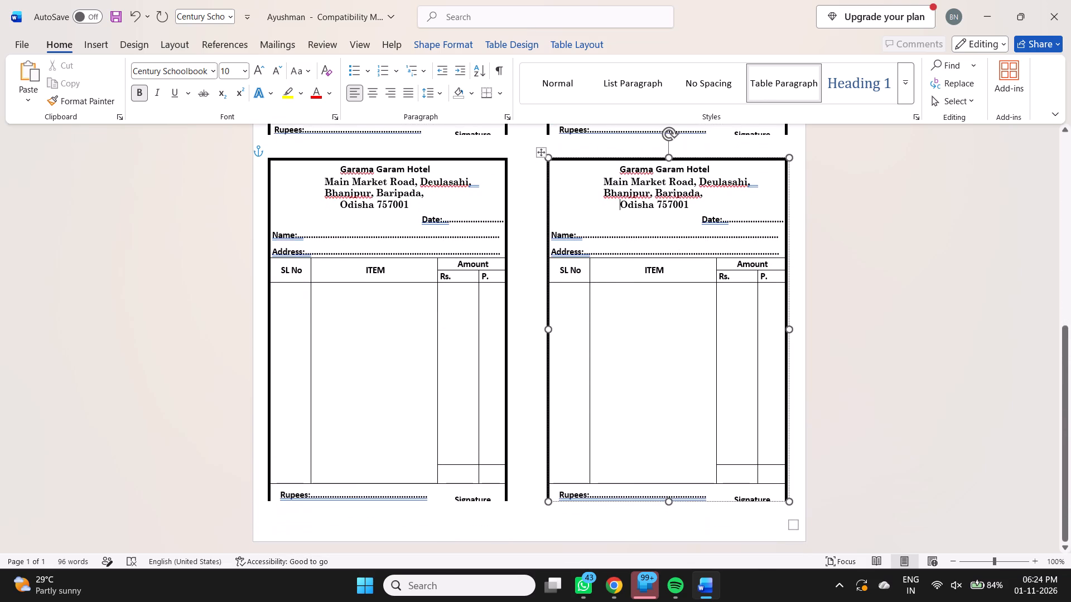
pyautogui.scroll(-1, 428, 407)
pyautogui.scroll(4, 428, 407)
pyautogui.scroll(-1, 428, 407)
pyautogui.scroll(1, 428, 407)
pyautogui.scroll(-1, 428, 407)
pyautogui.scroll(9, 428, 407)
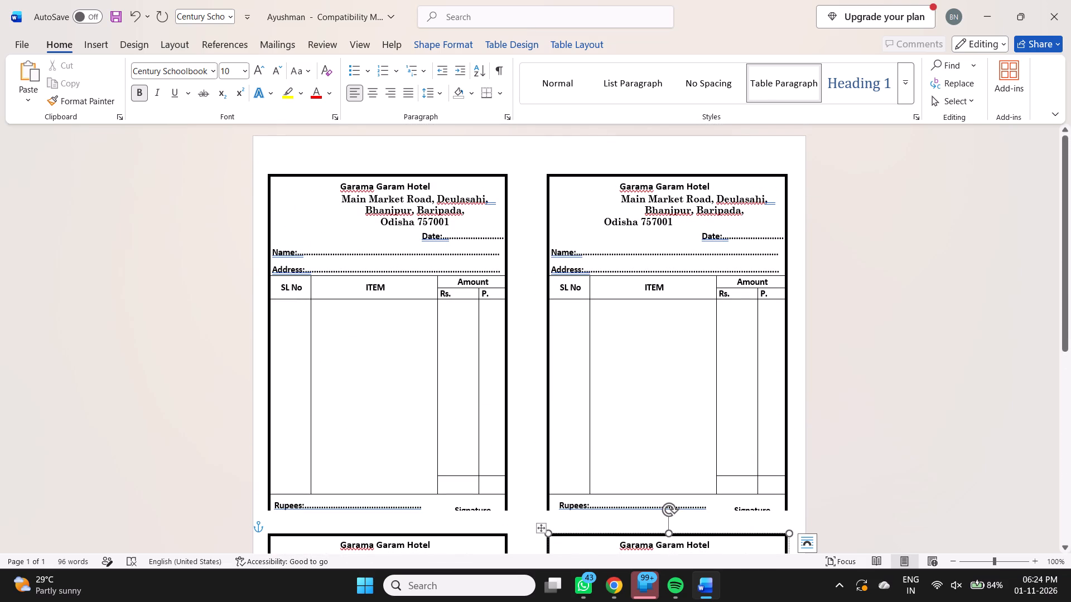
# Extend the frame of the upper row's first bill downward to fit the full Rupees and Signature row and the bottom border.
pyautogui.click(300, 495)
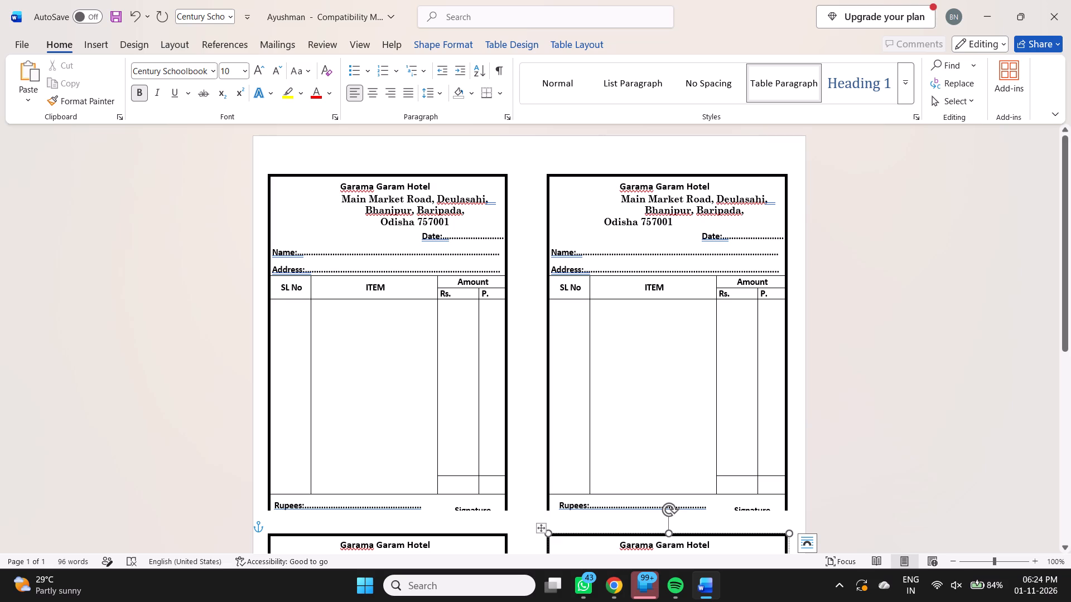
pyautogui.click(280, 499)
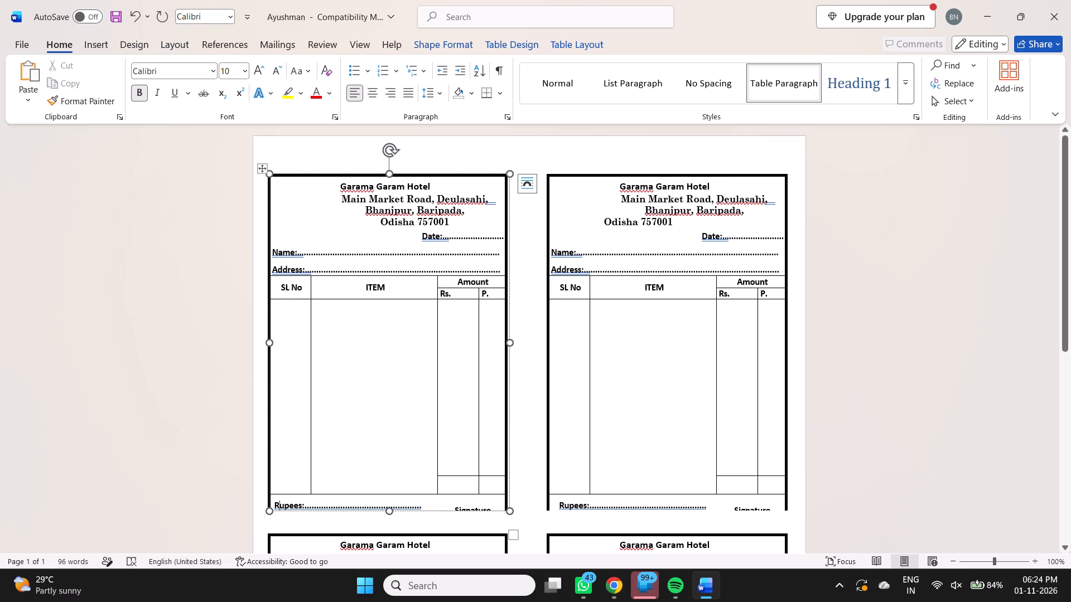
pyautogui.moveTo(388, 511); pyautogui.dragTo(388, 526)
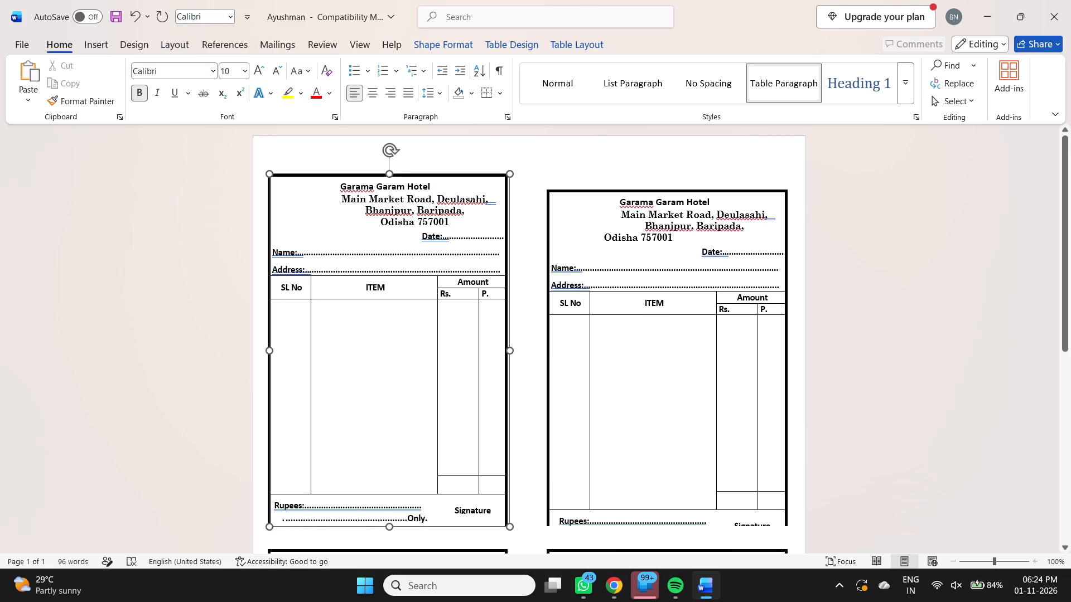
pyautogui.moveTo(388, 526); pyautogui.dragTo(389, 539)
# Extend the frame of the upper row's second bill downward to fit the full Rupees and Signature row and the bottom border.
pyautogui.scroll(-1, 597, 445)
pyautogui.scroll(1, 597, 445)
pyautogui.scroll(-3, 597, 445)
pyautogui.scroll(2, 600, 440)
pyautogui.scroll(-1, 600, 440)
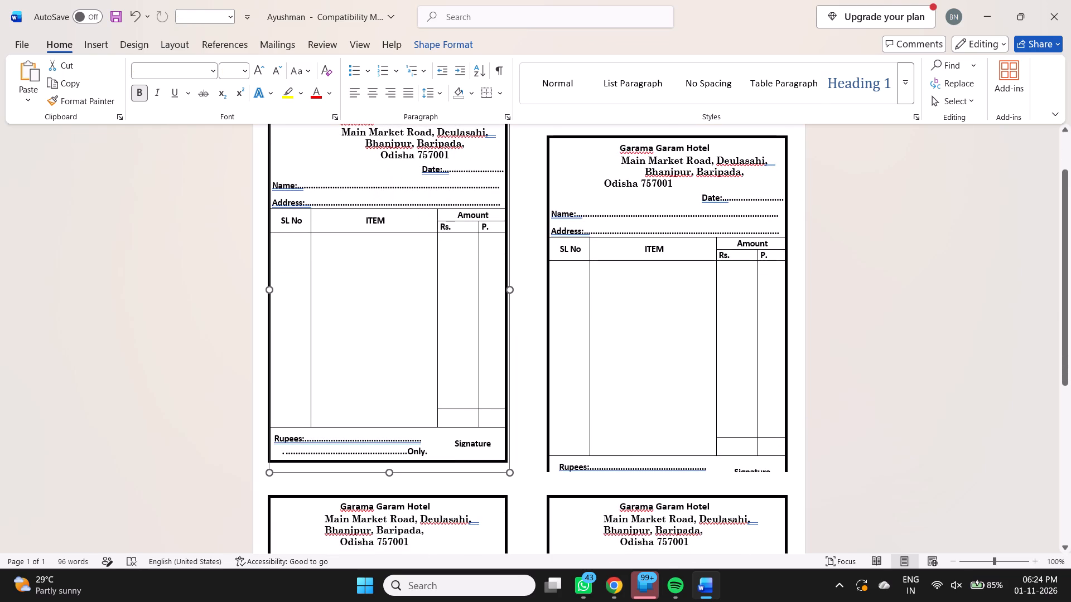
pyautogui.click(664, 449)
pyautogui.moveTo(668, 473); pyautogui.dragTo(672, 484)
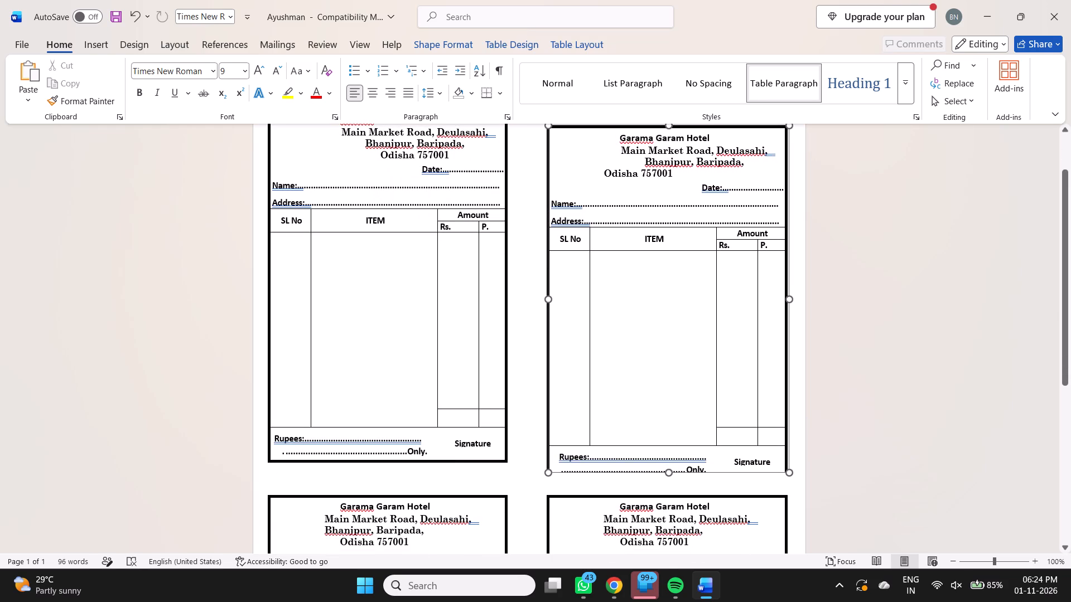
pyautogui.moveTo(672, 484); pyautogui.dragTo(673, 493)
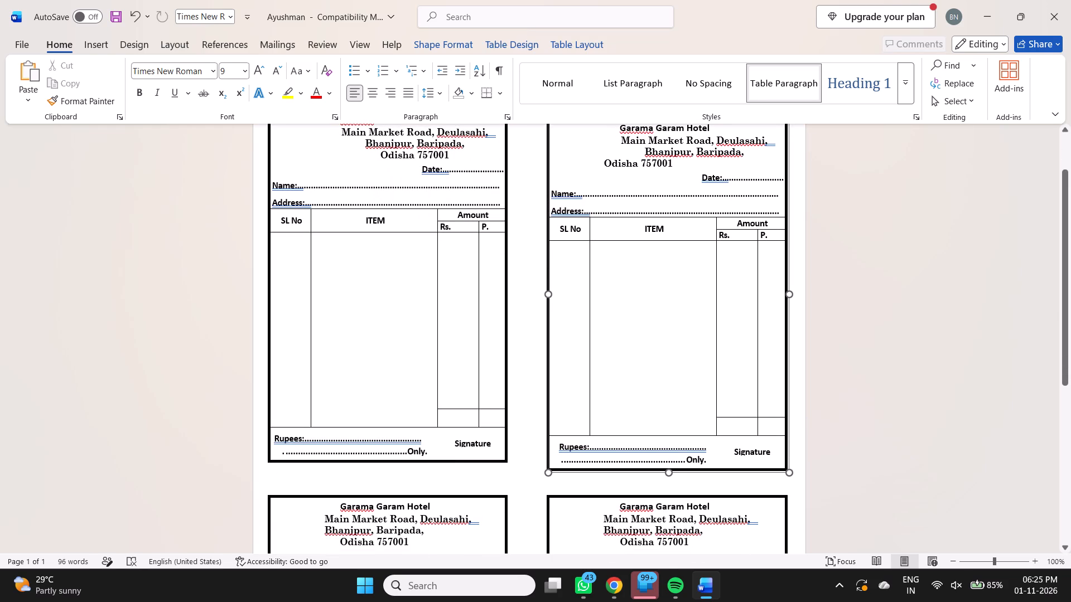
pyautogui.moveTo(673, 493); pyautogui.dragTo(673, 498)
# Examine the frames of all four bills, comparing their vertical alignment, spacing between rows and bottom edges.
pyautogui.scroll(-3, 554, 498)
pyautogui.scroll(1, 546, 494)
pyautogui.scroll(-1, 544, 494)
pyautogui.scroll(2, 543, 494)
pyautogui.scroll(-1, 542, 493)
pyautogui.scroll(-4, 441, 496)
pyautogui.scroll(1, 437, 486)
pyautogui.scroll(-1, 437, 474)
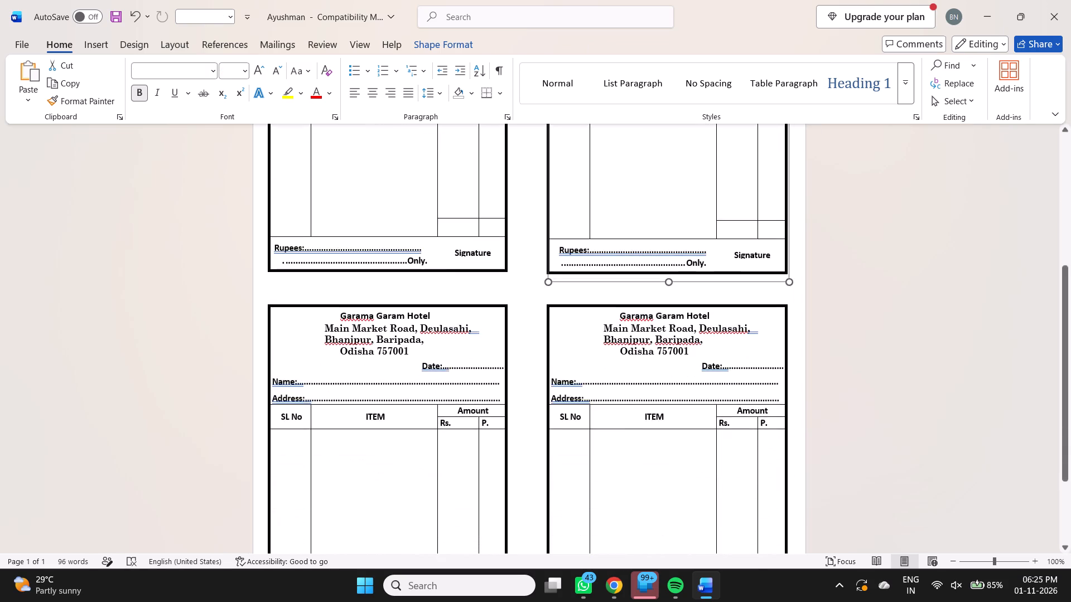
pyautogui.scroll(1, 437, 472)
pyautogui.scroll(-1, 437, 471)
pyautogui.scroll(1, 437, 471)
pyautogui.scroll(-2, 437, 471)
pyautogui.scroll(1, 437, 471)
pyautogui.scroll(-1, 437, 471)
pyautogui.scroll(1, 437, 471)
pyautogui.scroll(-8, 437, 471)
pyautogui.scroll(1, 414, 459)
pyautogui.scroll(-2, 414, 460)
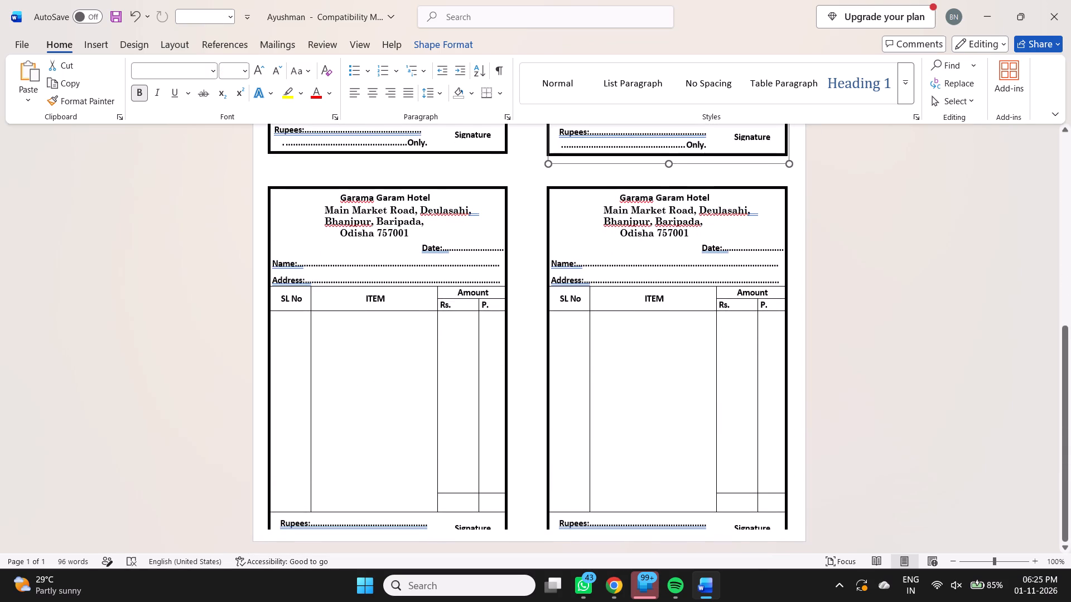
pyautogui.scroll(-3, 402, 486)
pyautogui.scroll(8, 390, 455)
pyautogui.scroll(-1, 391, 454)
pyautogui.scroll(3, 392, 451)
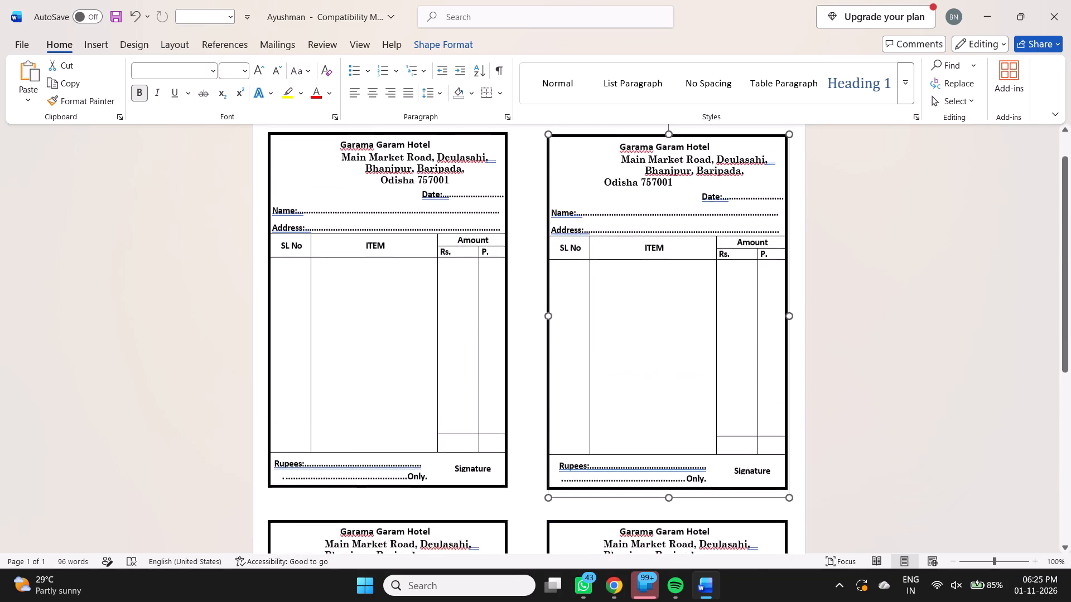
pyautogui.scroll(5, 392, 451)
pyautogui.click(397, 177)
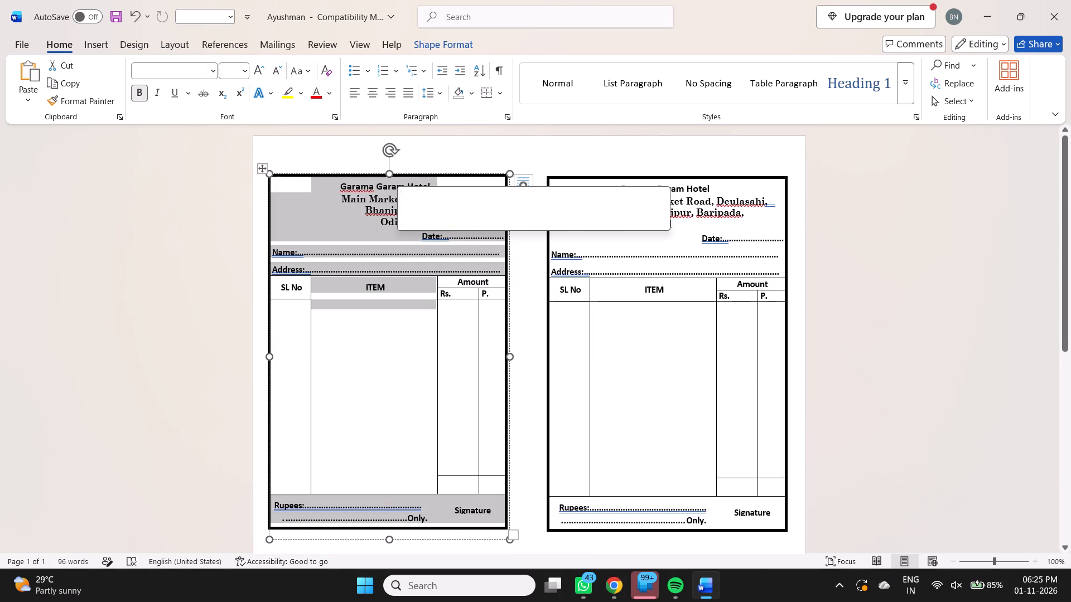
pyautogui.click(329, 173)
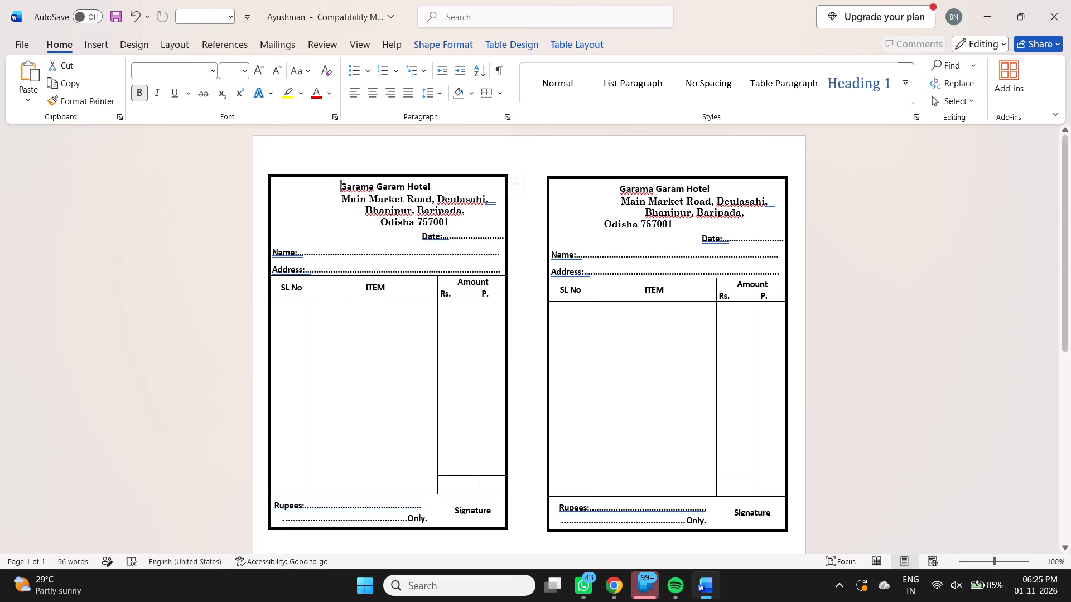
pyautogui.scroll(-3, 411, 319)
pyautogui.scroll(1, 411, 319)
pyautogui.scroll(-2, 411, 320)
pyautogui.scroll(1, 415, 321)
pyautogui.scroll(-2, 415, 321)
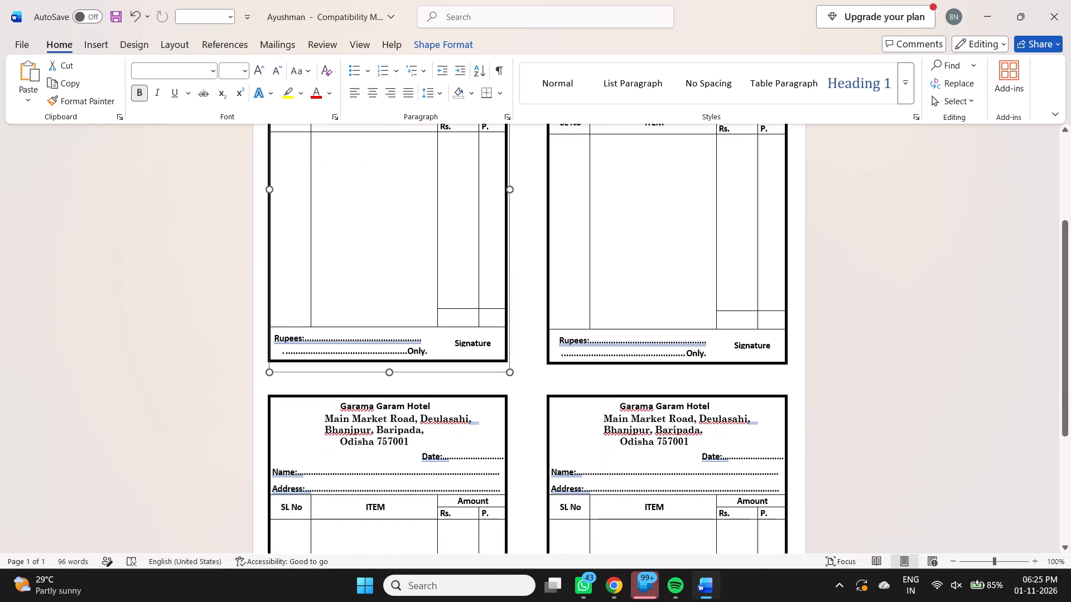
# Examine the gap between the two rows of bills and the bottom edges of the lower row's frames.
pyautogui.scroll(1, 438, 366)
pyautogui.scroll(-1, 438, 366)
pyautogui.scroll(1, 438, 366)
pyautogui.scroll(-12, 438, 366)
pyautogui.scroll(1, 437, 389)
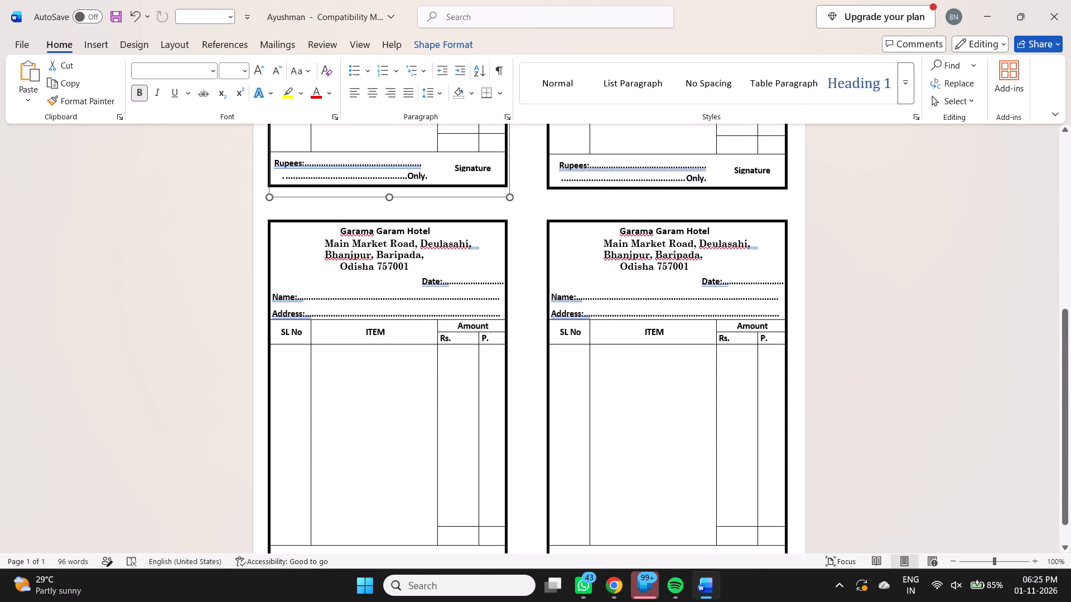
pyautogui.scroll(-6, 403, 436)
pyautogui.scroll(2, 403, 436)
pyautogui.scroll(-1, 403, 436)
# Extend the frame of the lower row's first bill downward to the bottom edge of the page.
pyautogui.click(400, 457)
pyautogui.scroll(-7, 404, 489)
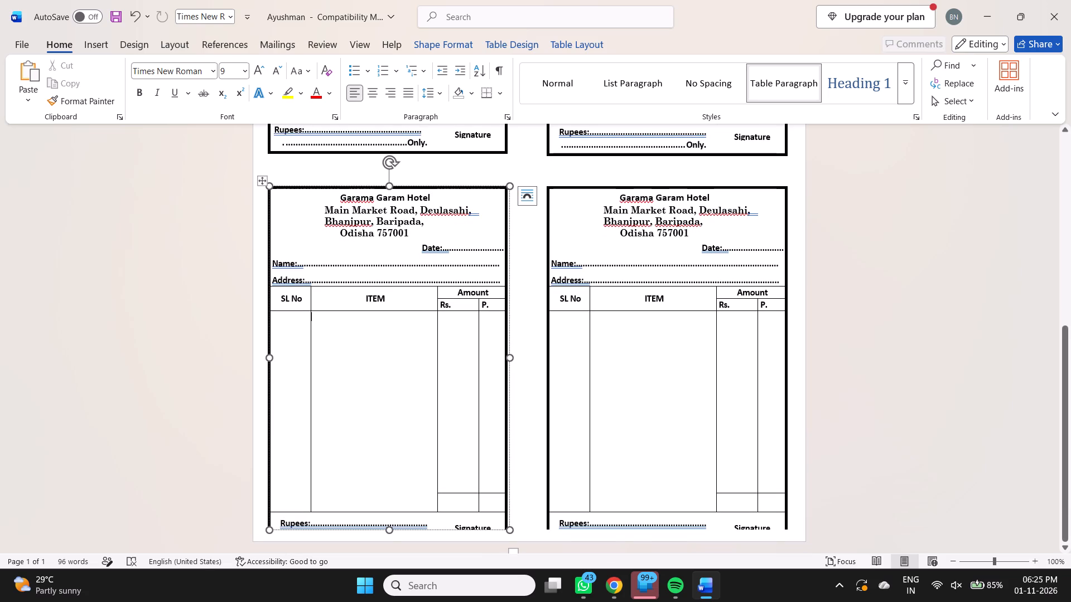
pyautogui.moveTo(388, 529); pyautogui.dragTo(390, 541)
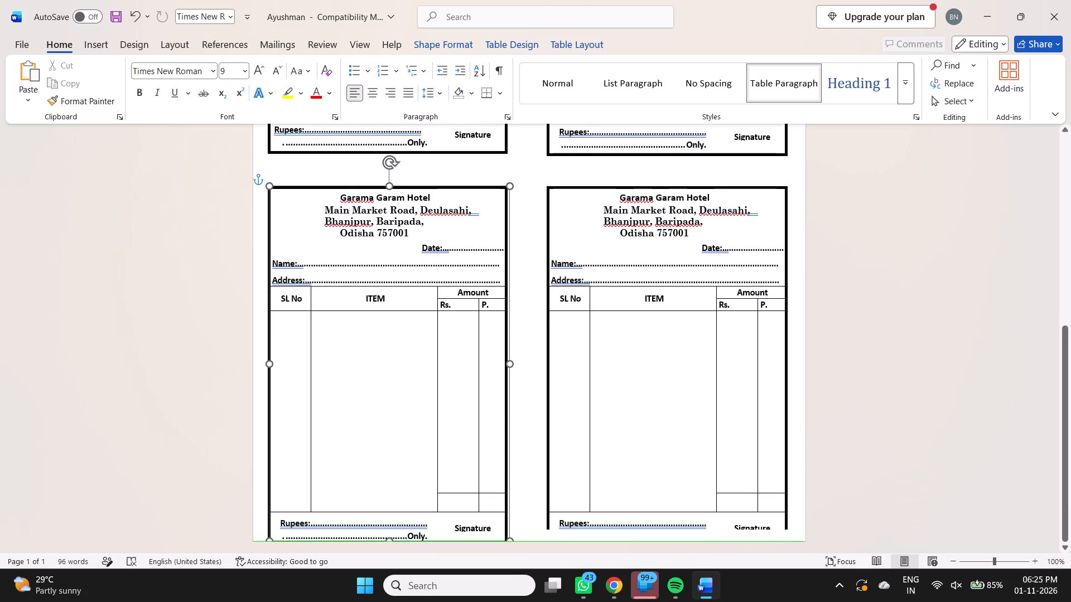
pyautogui.moveTo(390, 541); pyautogui.dragTo(393, 548)
# Extend the frame of the lower row's second bill downward to the bottom edge of the page.
pyautogui.click(659, 511)
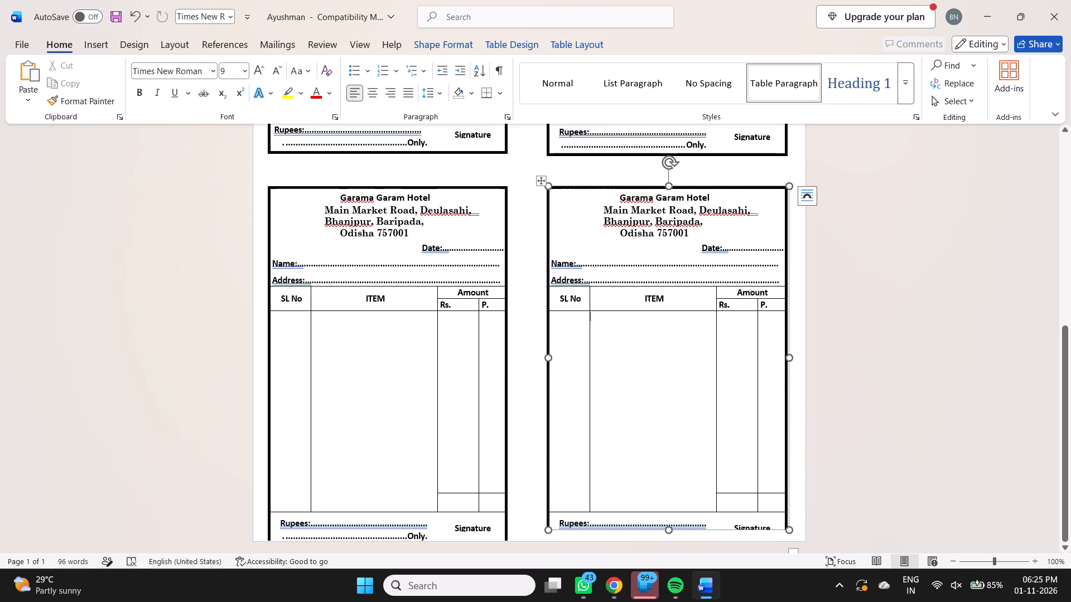
pyautogui.moveTo(670, 532); pyautogui.dragTo(671, 545)
# Check how much room there is between the upper and lower bills and at the page's bottom edge.
pyautogui.scroll(1, 598, 492)
pyautogui.scroll(-1, 596, 492)
pyautogui.scroll(1, 596, 492)
pyautogui.scroll(-2, 596, 492)
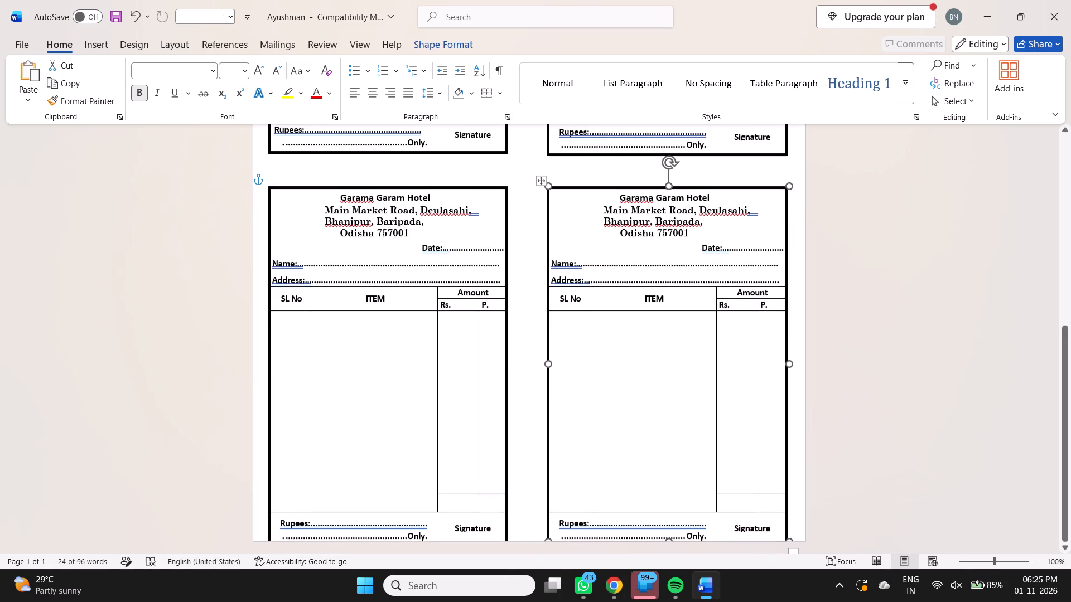
pyautogui.scroll(2, 573, 483)
pyautogui.scroll(-1, 573, 483)
pyautogui.scroll(8, 573, 483)
pyautogui.scroll(-1, 571, 478)
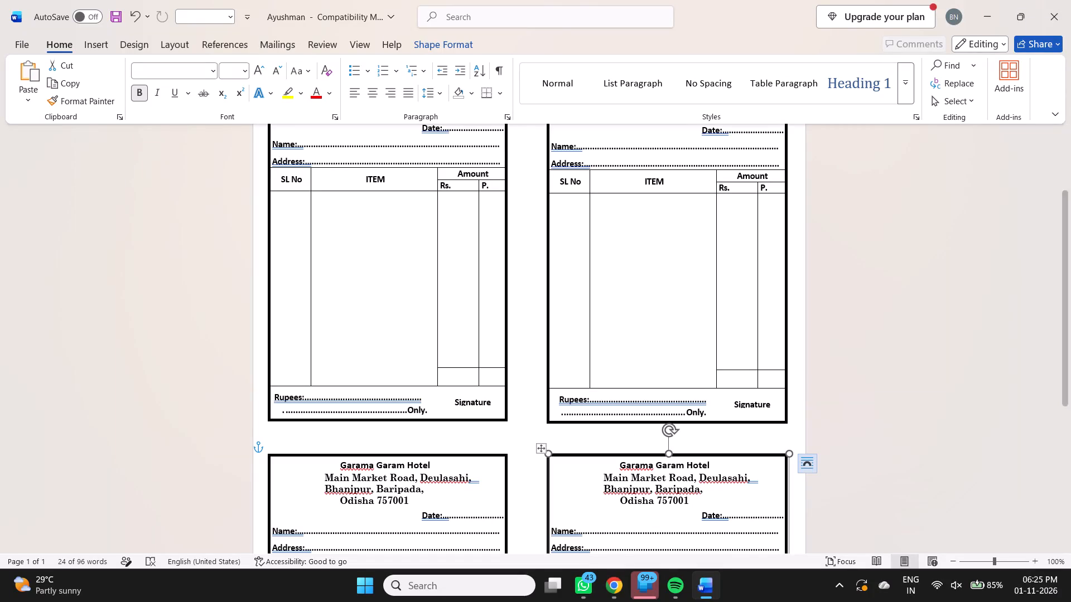
# Move the lower row's second bill up to just beneath the upper row's second bill, keeping them aligned vertically.
pyautogui.click(805, 468)
pyautogui.click(875, 451)
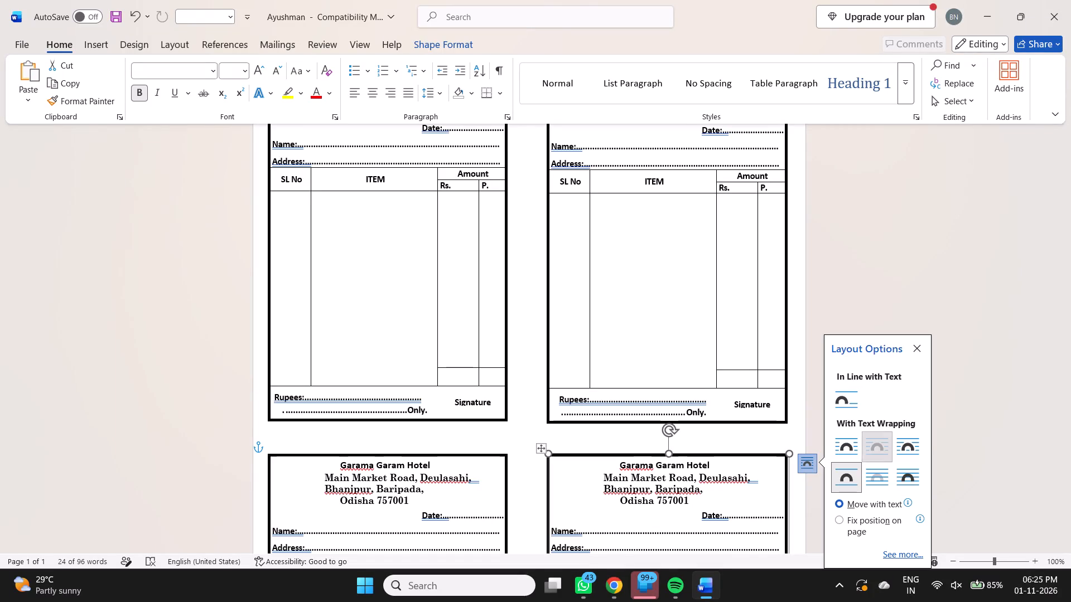
pyautogui.moveTo(636, 455); pyautogui.dragTo(633, 451)
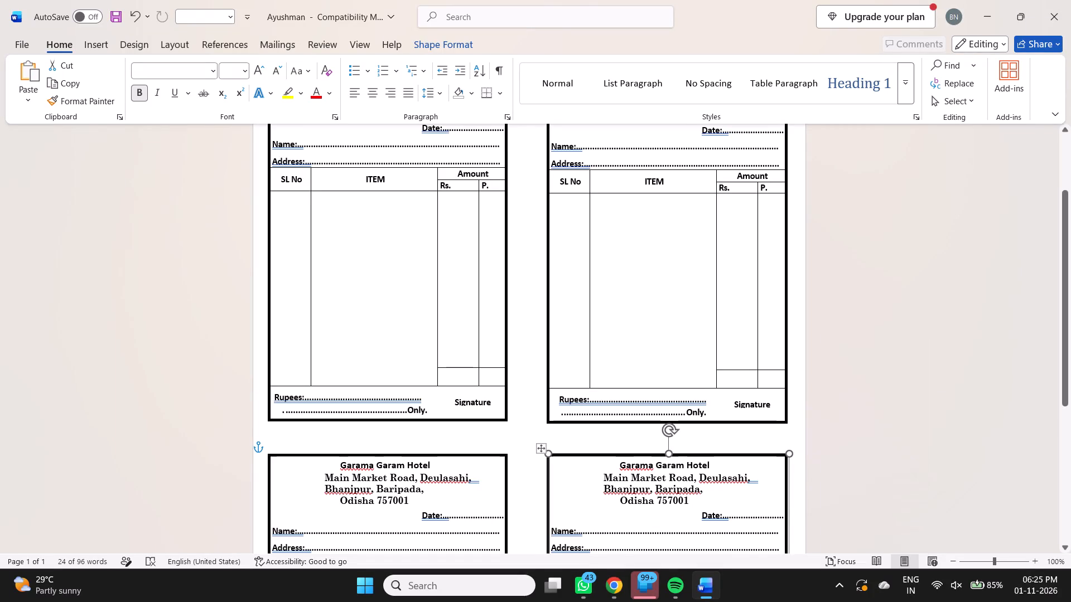
pyautogui.moveTo(633, 451); pyautogui.dragTo(638, 429)
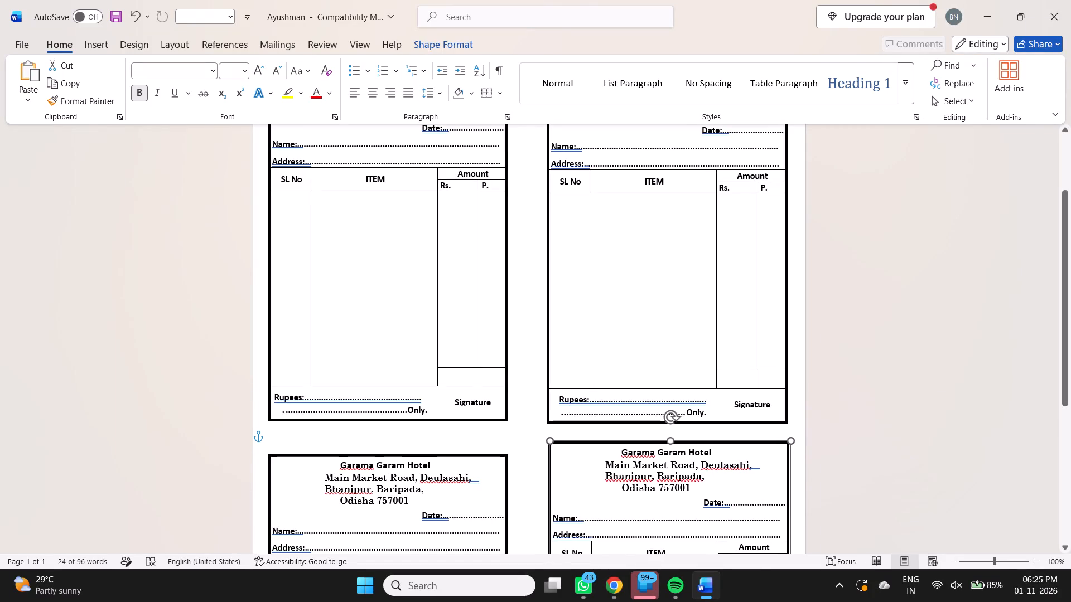
pyautogui.moveTo(638, 429); pyautogui.dragTo(633, 434)
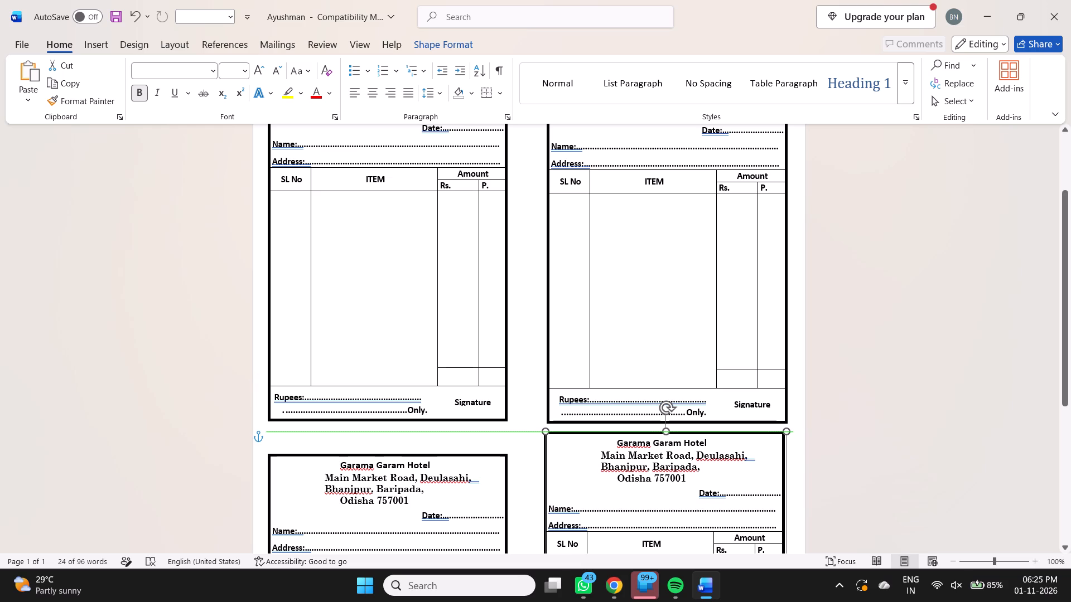
pyautogui.moveTo(633, 434); pyautogui.dragTo(636, 435)
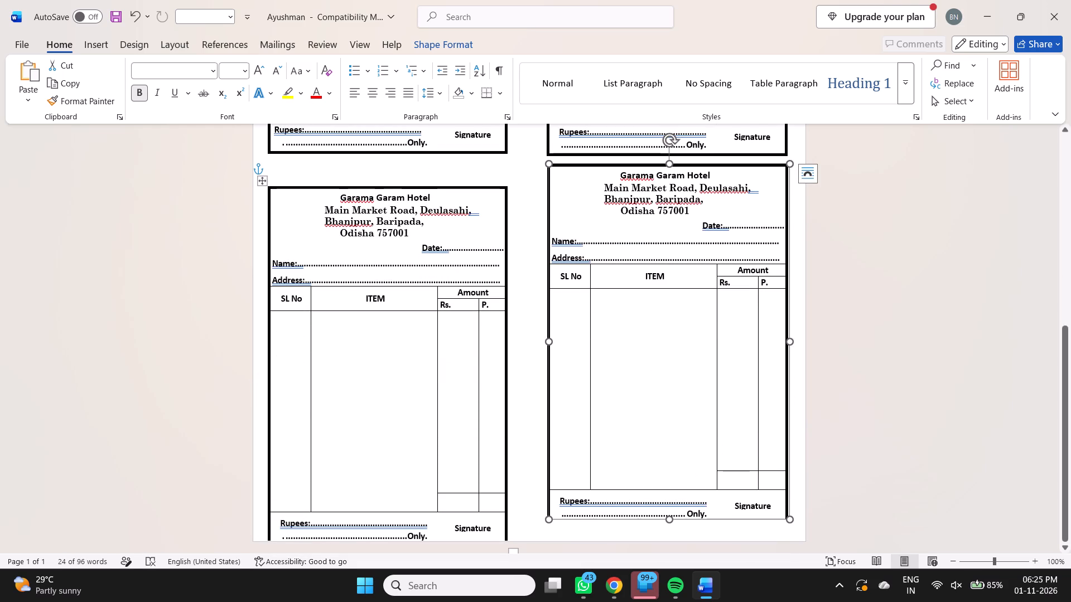
# Set the text wrapping of the lower row's first bill to Tight.
pyautogui.click(404, 342)
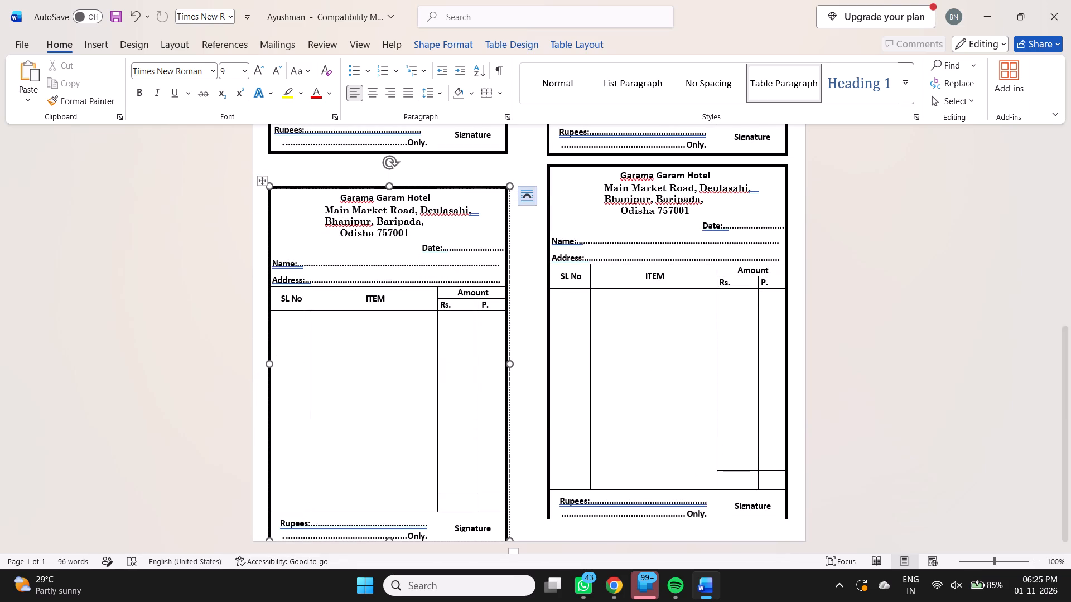
pyautogui.click(527, 200)
pyautogui.click(591, 291)
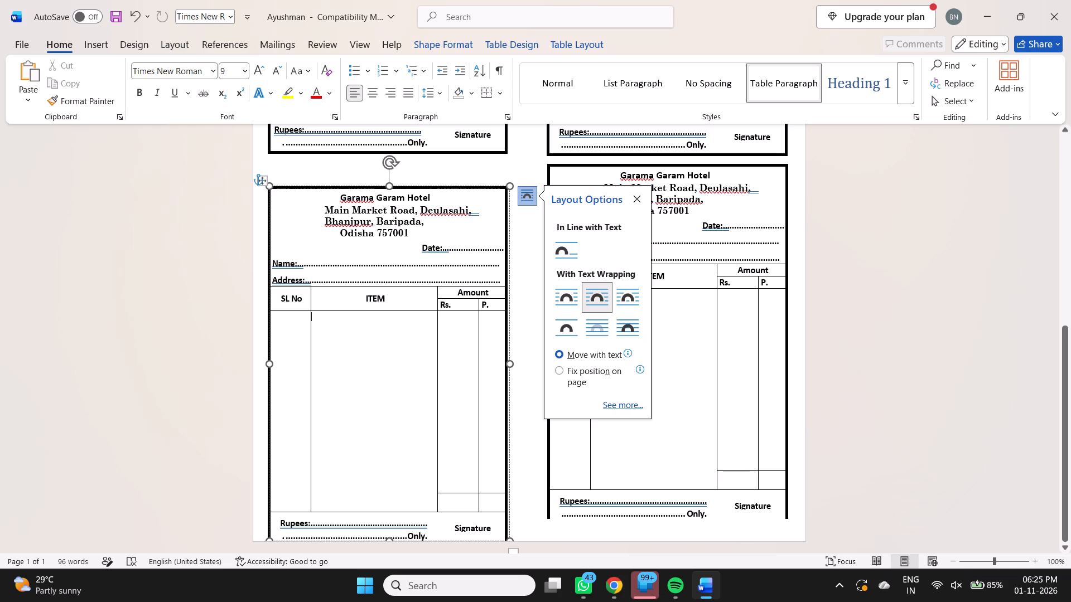
# Move the lower row's first bill up beneath the bill above it, roughly level with the lower row's second bill.
pyautogui.click(443, 191)
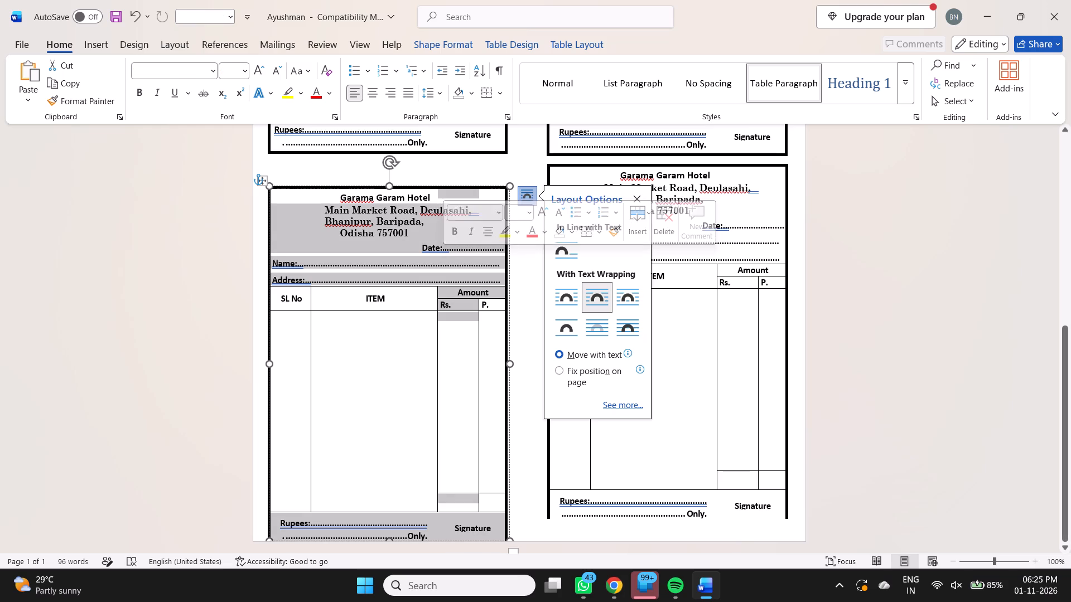
pyautogui.click(430, 178)
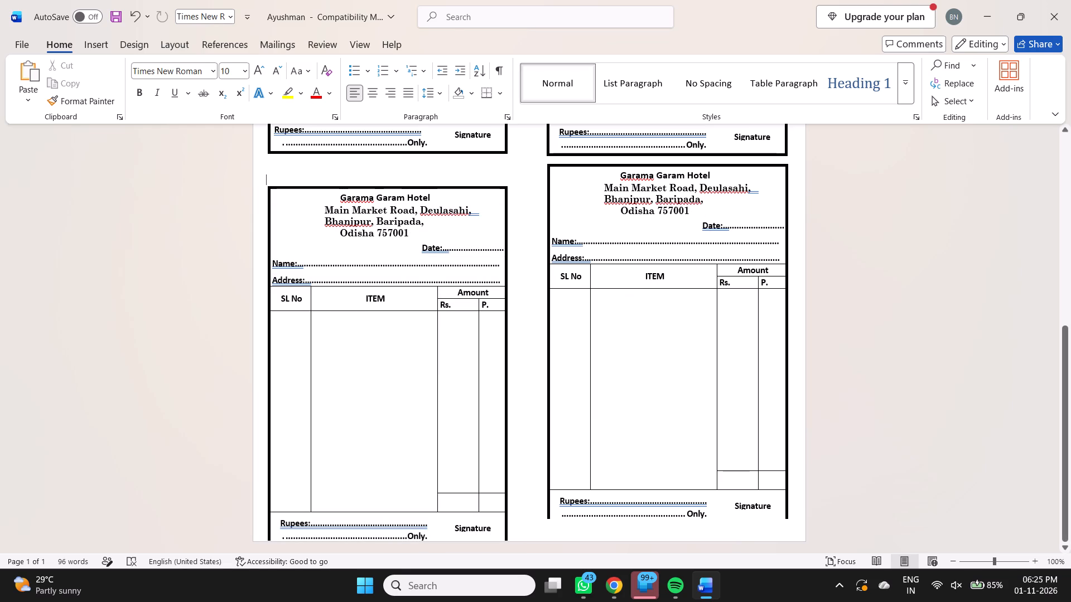
pyautogui.click(345, 176)
pyautogui.click(441, 361)
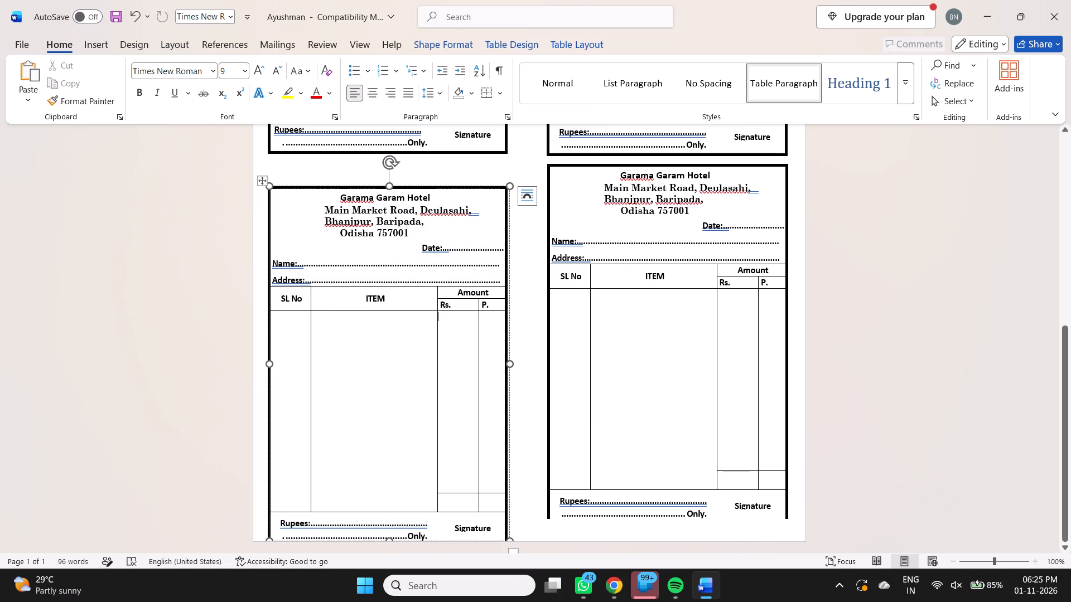
pyautogui.moveTo(344, 186); pyautogui.dragTo(346, 177)
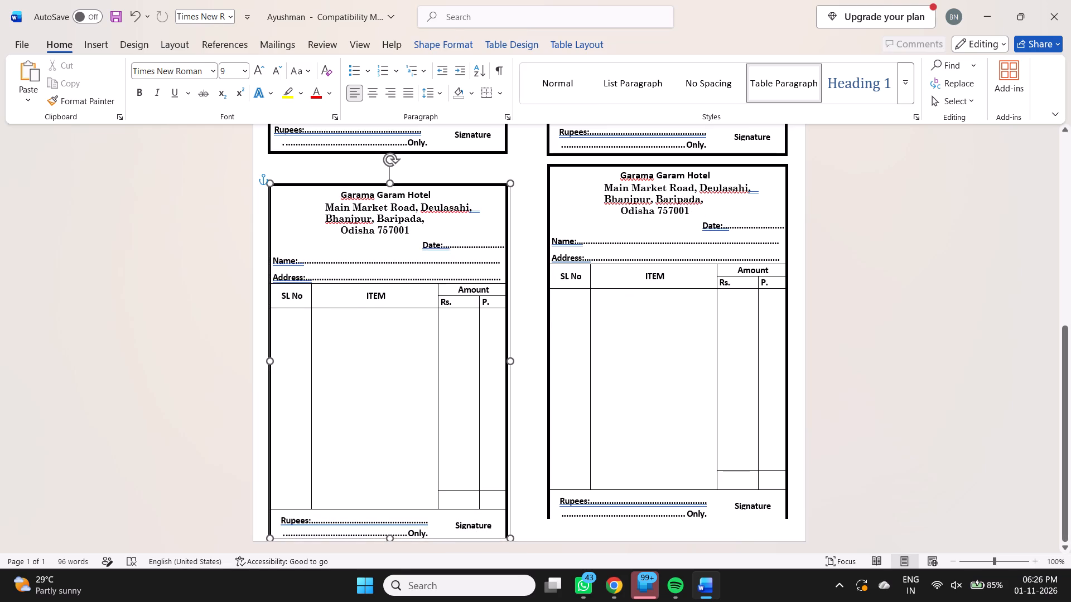
pyautogui.moveTo(346, 177); pyautogui.dragTo(343, 156)
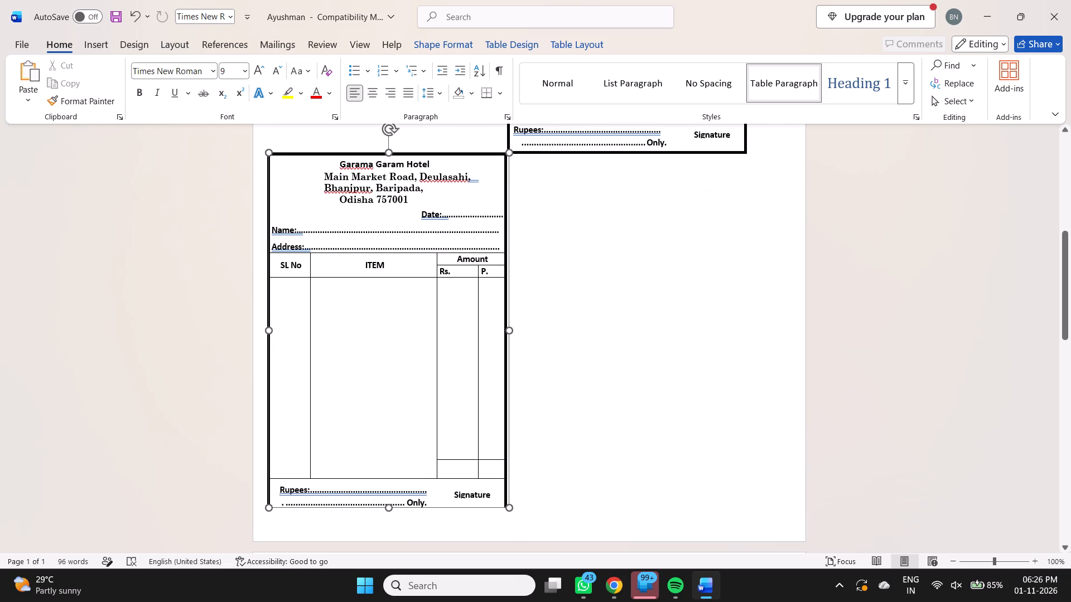
pyautogui.moveTo(343, 156); pyautogui.dragTo(346, 171)
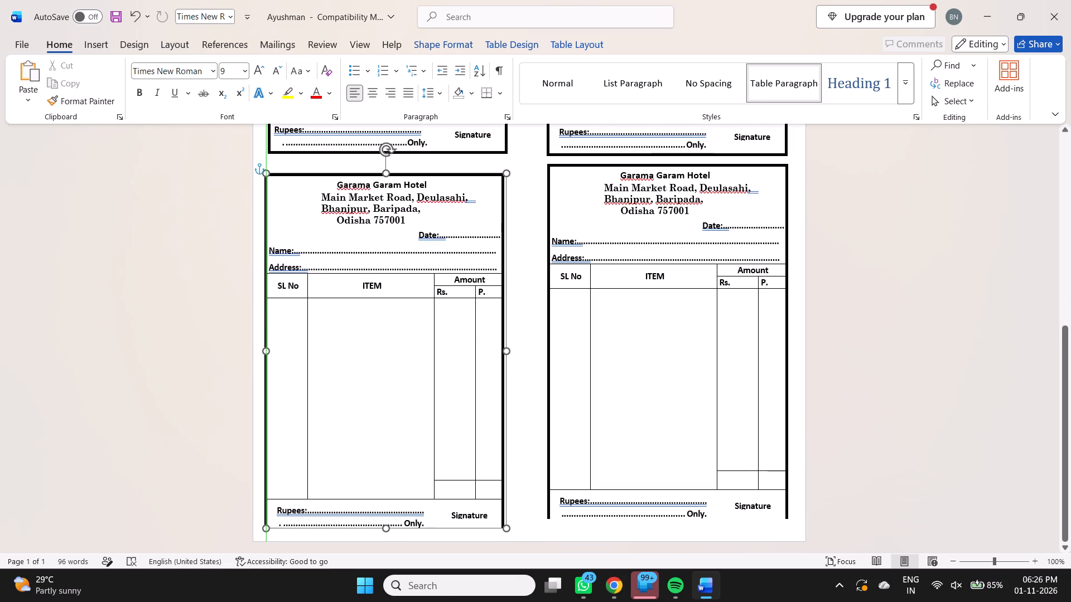
pyautogui.moveTo(346, 171); pyautogui.dragTo(346, 164)
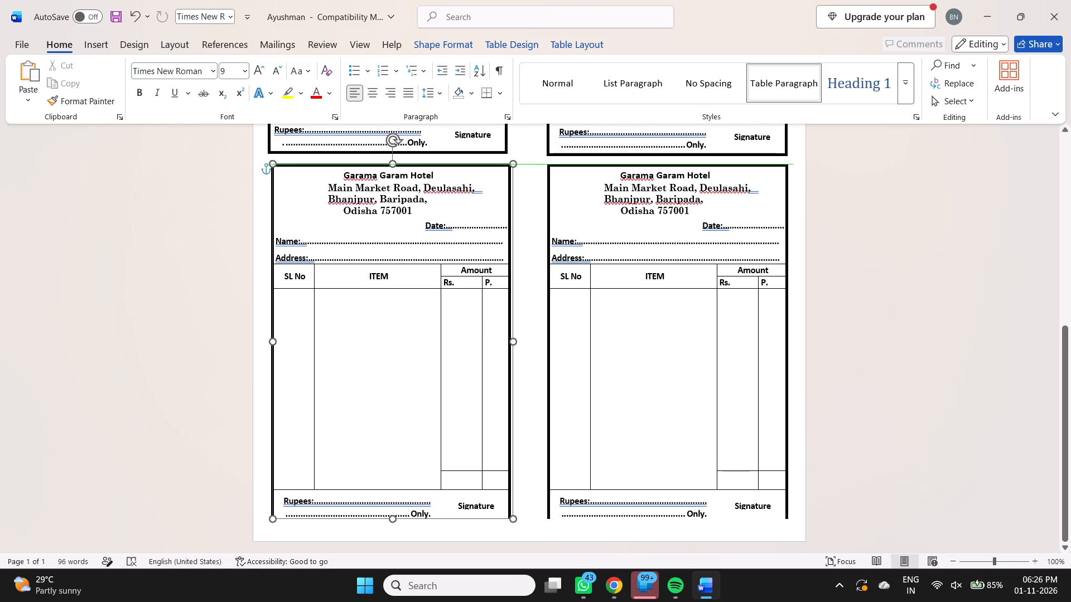
pyautogui.moveTo(346, 164); pyautogui.dragTo(341, 166)
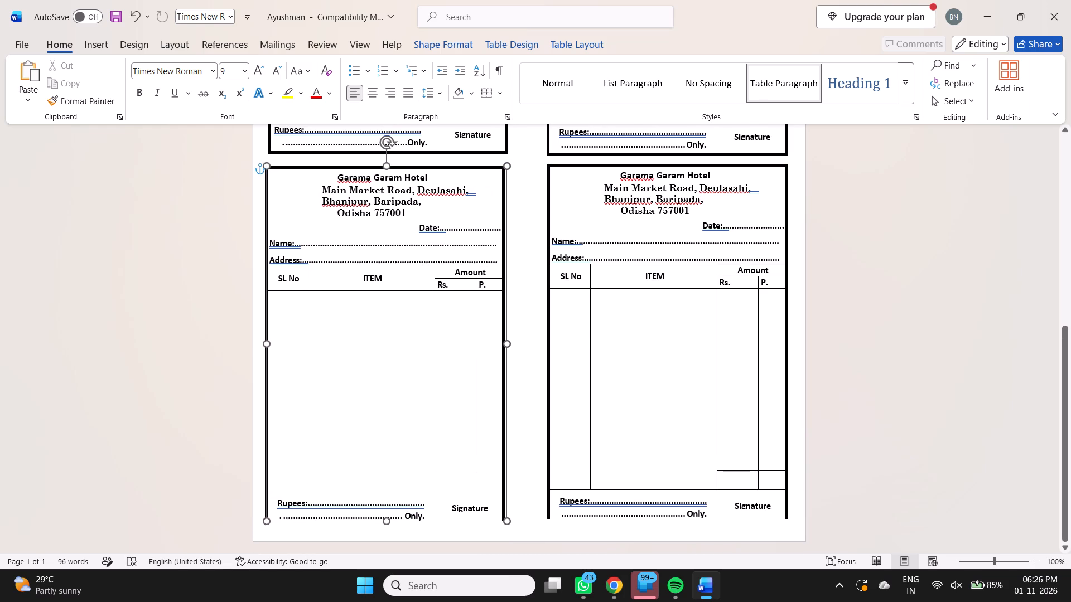
pyautogui.moveTo(341, 166); pyautogui.dragTo(341, 167)
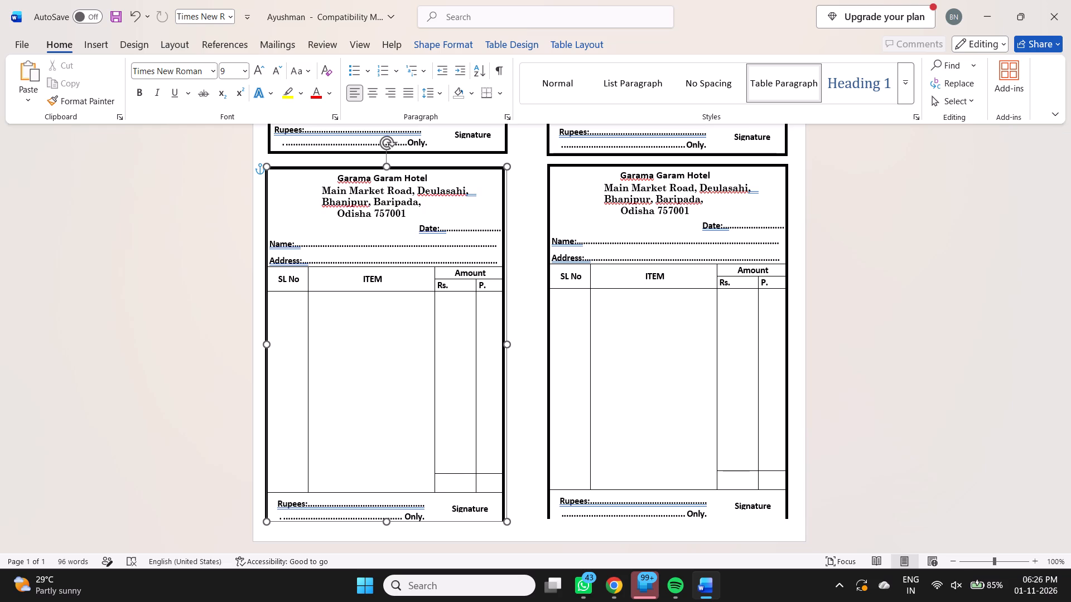
pyautogui.moveTo(341, 167); pyautogui.dragTo(344, 167)
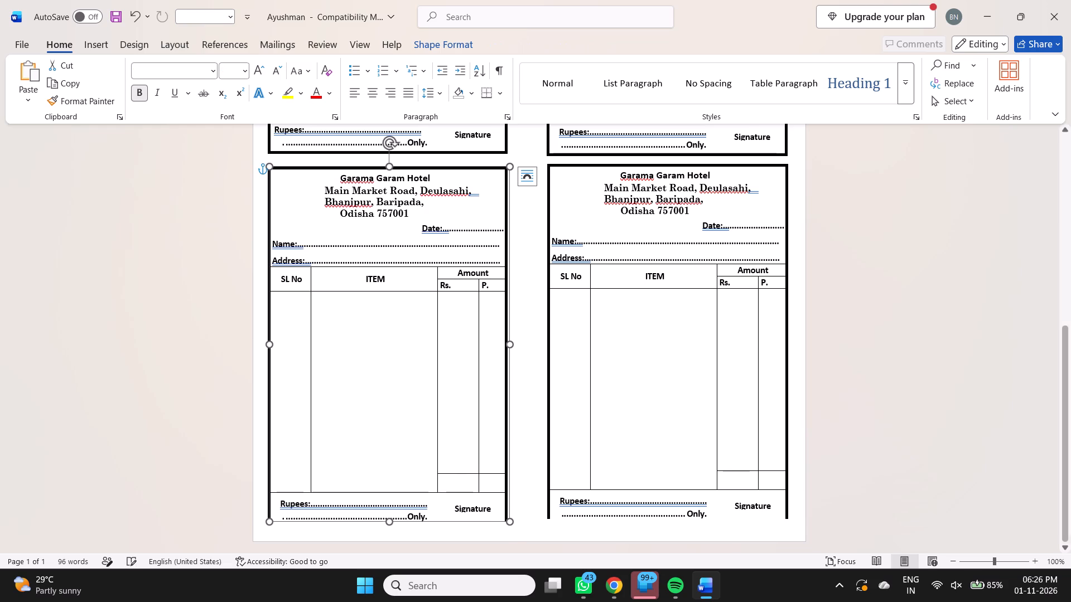
# Extend the frame of the lower row's first bill downward to fit its full Rupees and Signature row and bottom border.
pyautogui.scroll(-4, 409, 396)
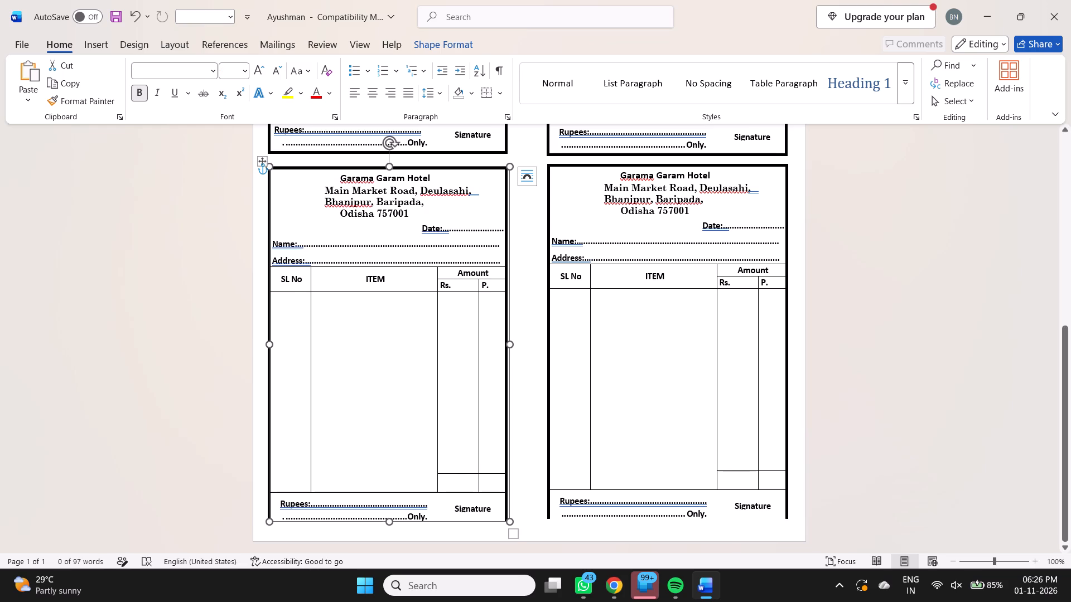
pyautogui.moveTo(389, 522); pyautogui.dragTo(387, 534)
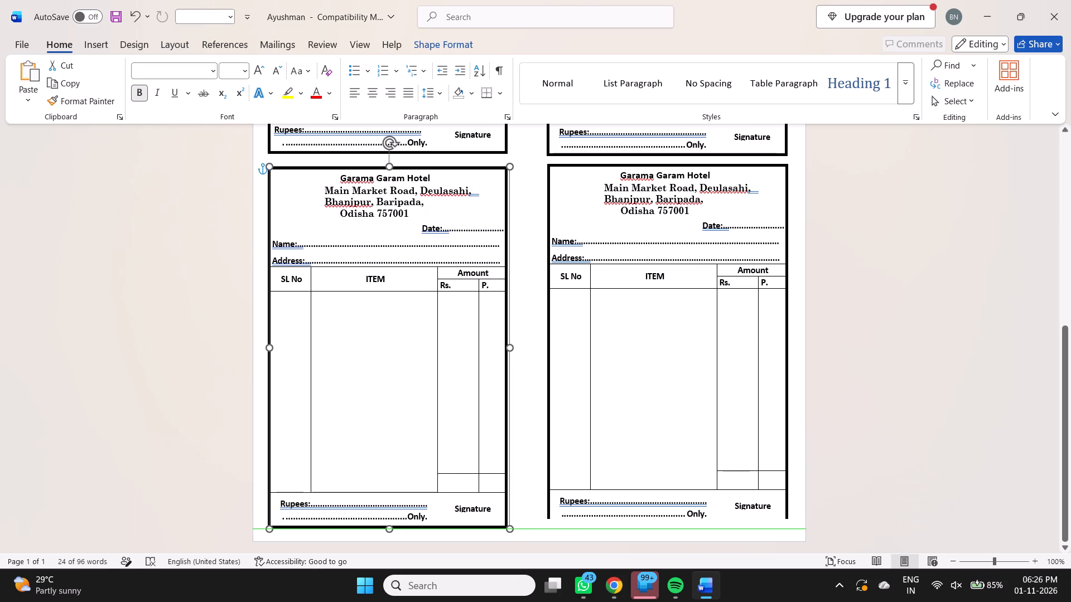
pyautogui.moveTo(387, 534); pyautogui.dragTo(385, 537)
# Extend the frame of the lower row's second bill downward to fit its full Rupees and Signature row and bottom border.
pyautogui.click(655, 511)
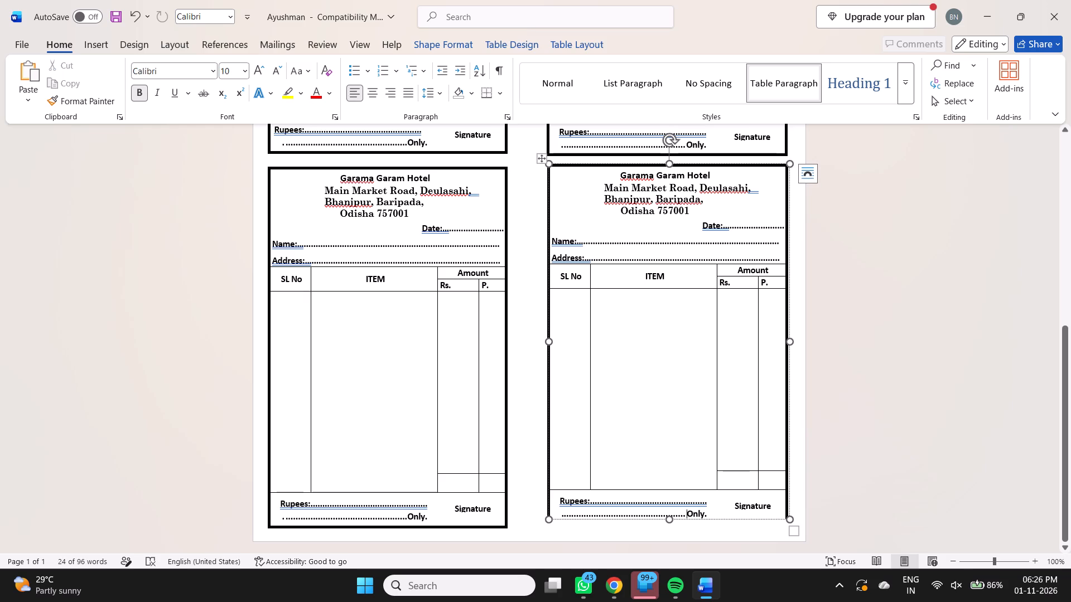
pyautogui.moveTo(669, 521); pyautogui.dragTo(670, 530)
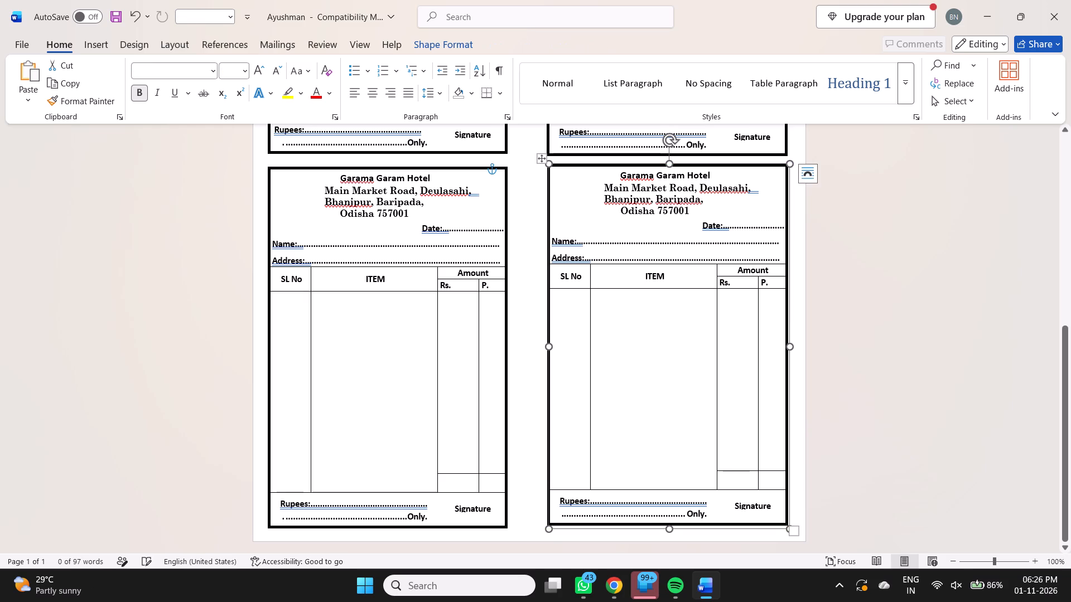
# Review the spacing between the two rows and the address alignment in the upper bills.
pyautogui.scroll(3, 519, 420)
pyautogui.scroll(-1, 519, 420)
pyautogui.scroll(4, 519, 419)
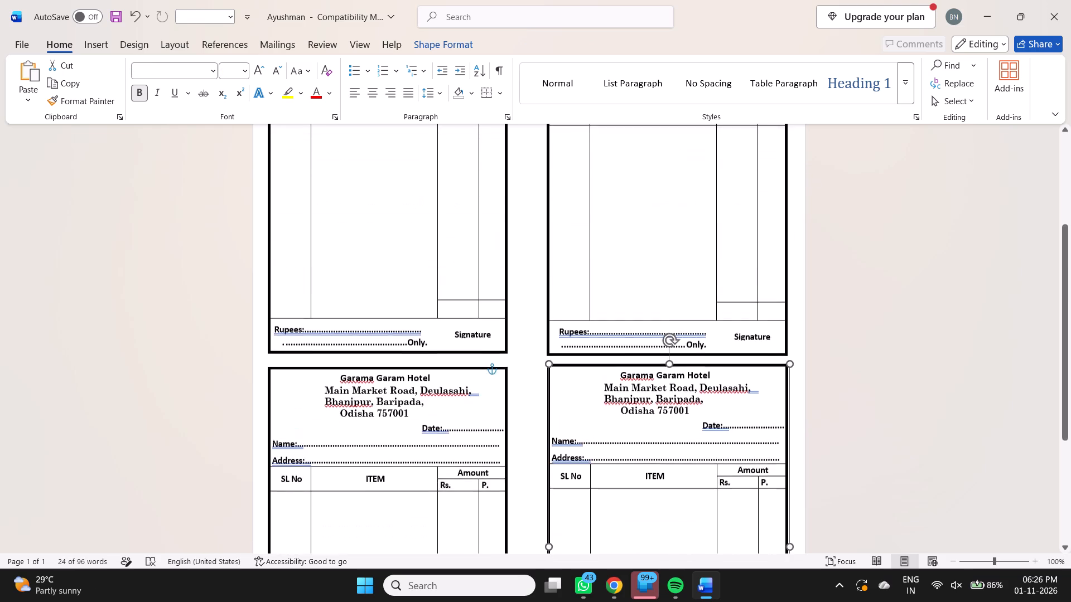
pyautogui.scroll(5, 522, 414)
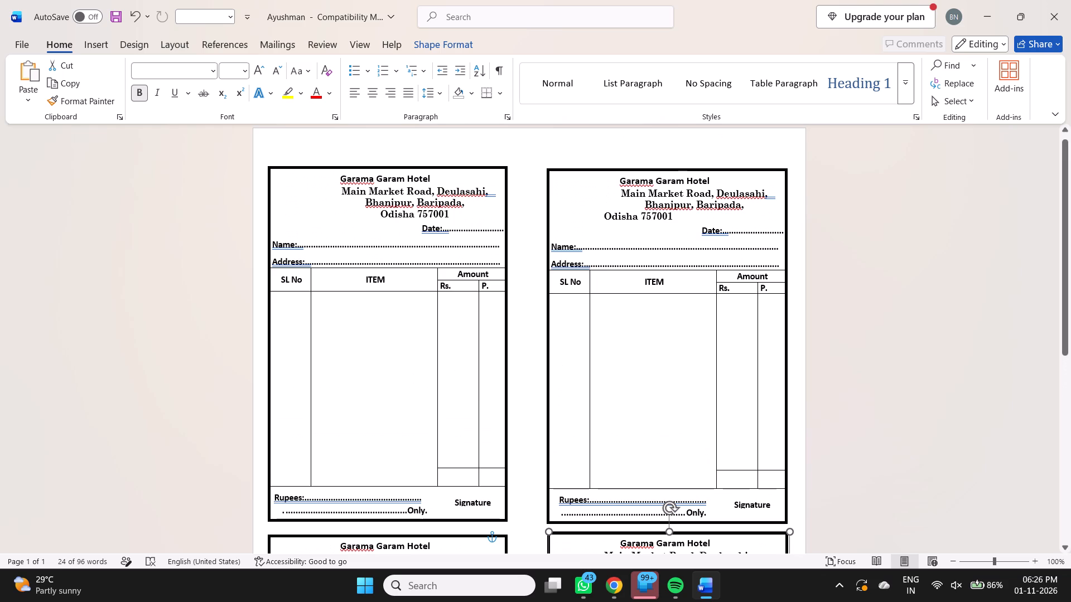
pyautogui.scroll(-4, 523, 405)
pyautogui.scroll(4, 438, 345)
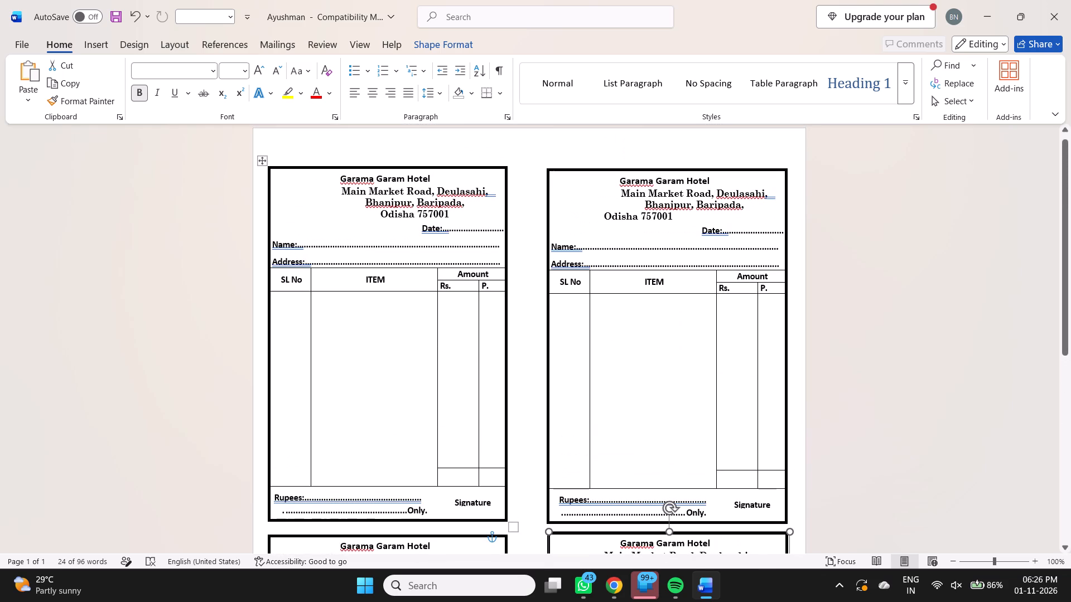
# In the upper row's first bill, left-align the hotel's address lines and indent the Odisha line by six more spaces.
pyautogui.click(343, 192)
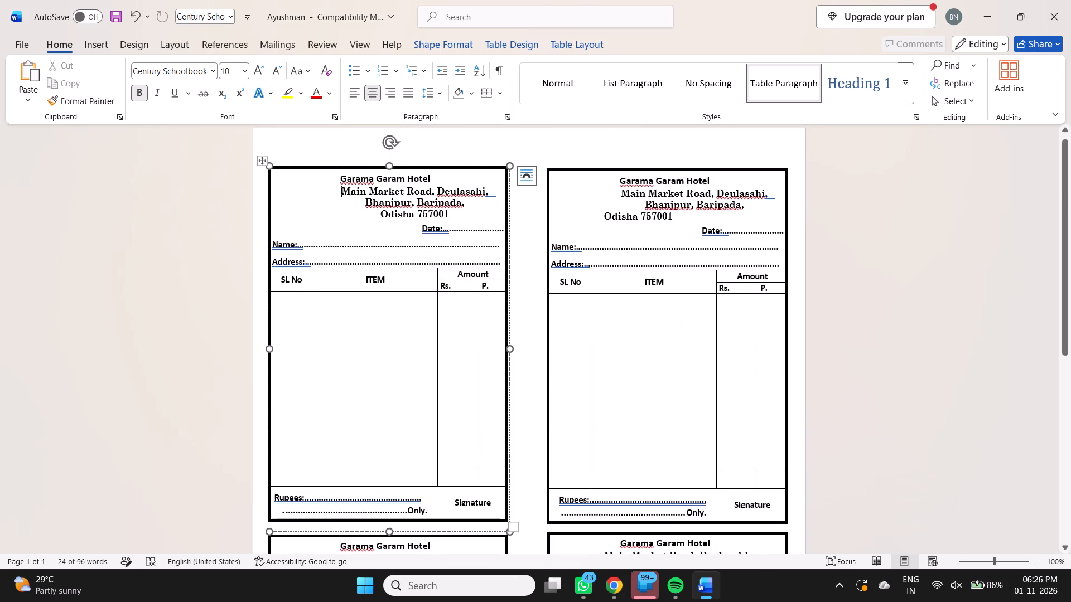
pyautogui.press('BackSpace')
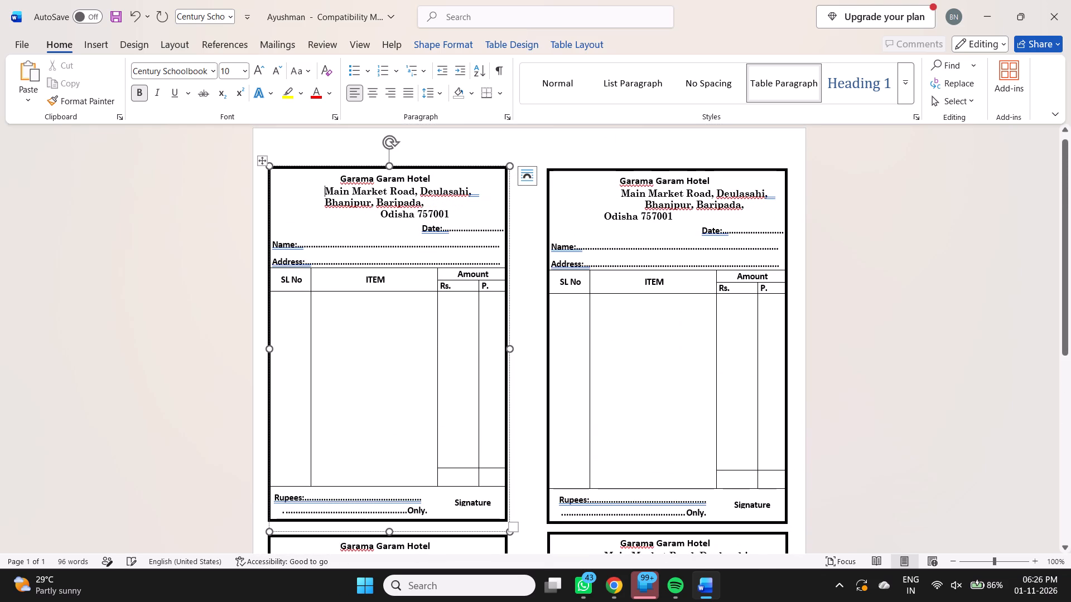
pyautogui.moveTo(382, 214); pyautogui.dragTo(417, 216)
pyautogui.click(373, 213)
pyautogui.press('BackSpace')
pyautogui.press('space')
pyautogui.press('space')
pyautogui.press('space')
pyautogui.press('space')
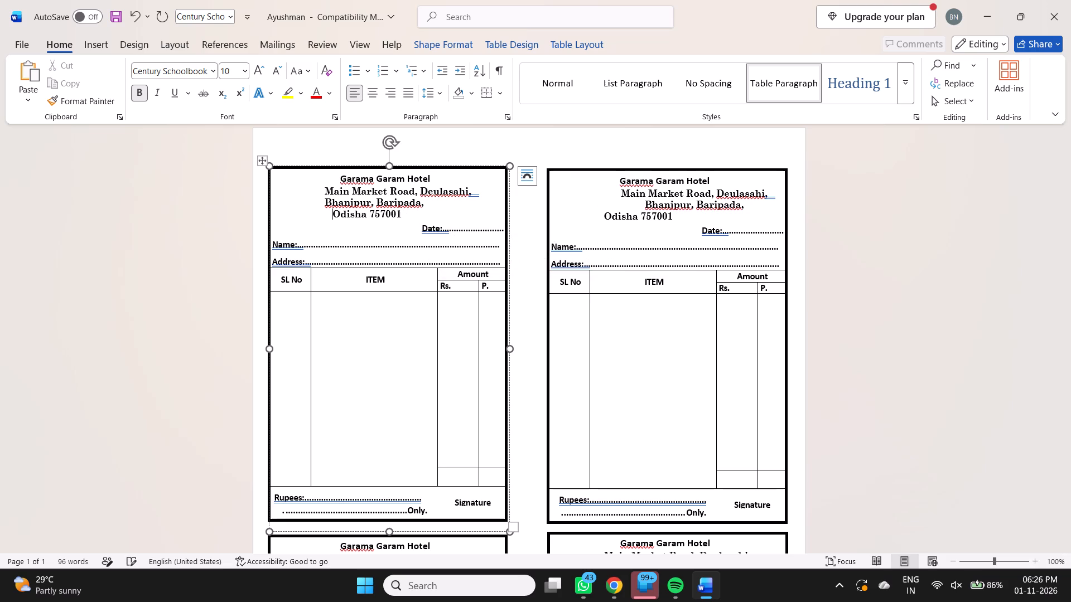
pyautogui.press('space')
pyautogui.press('space')
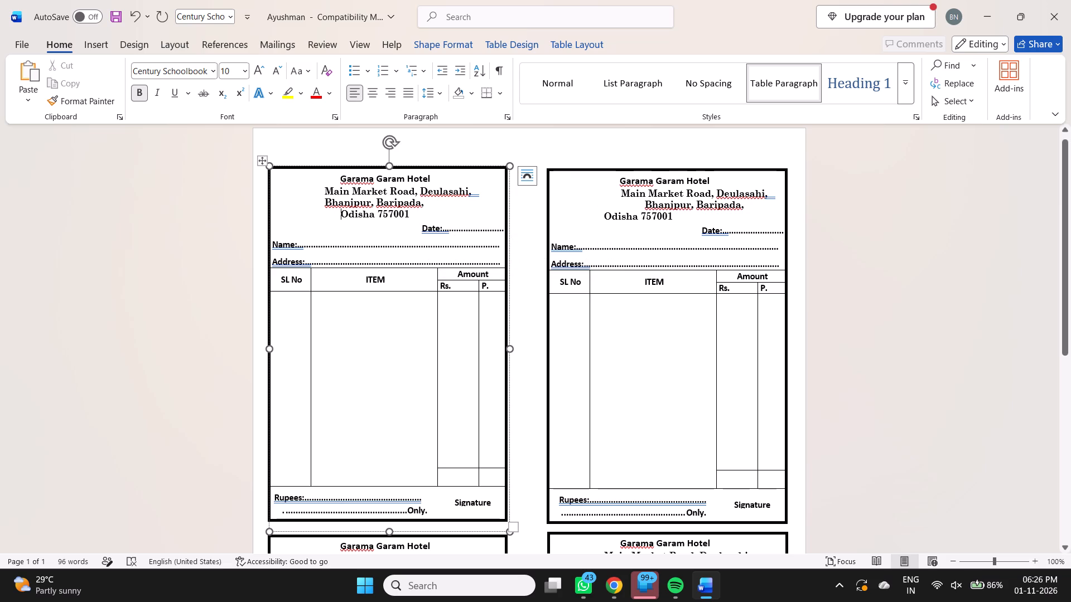
pyautogui.click(646, 204)
pyautogui.press('BackSpace')
pyautogui.press('BackSpace')
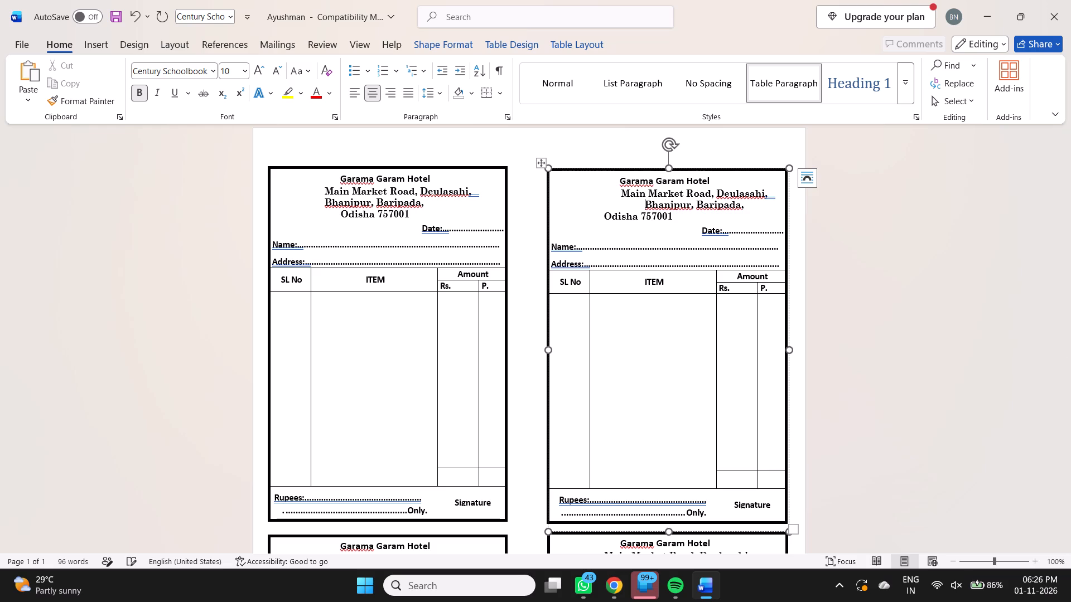
pyautogui.press('BackSpace')
pyautogui.moveTo(746, 207); pyautogui.dragTo(667, 196)
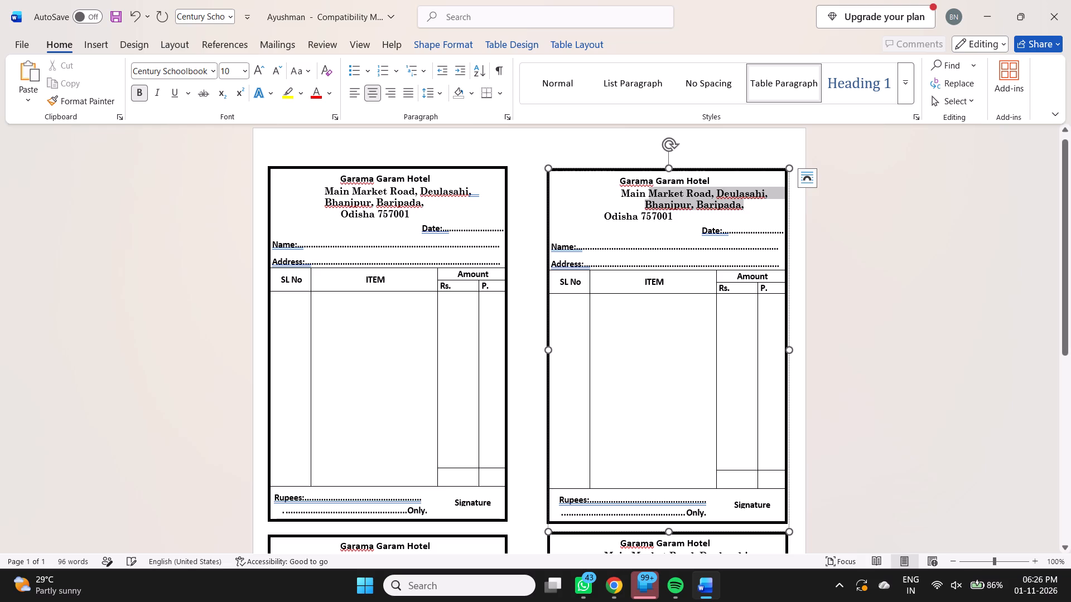
pyautogui.moveTo(667, 196); pyautogui.dragTo(635, 197)
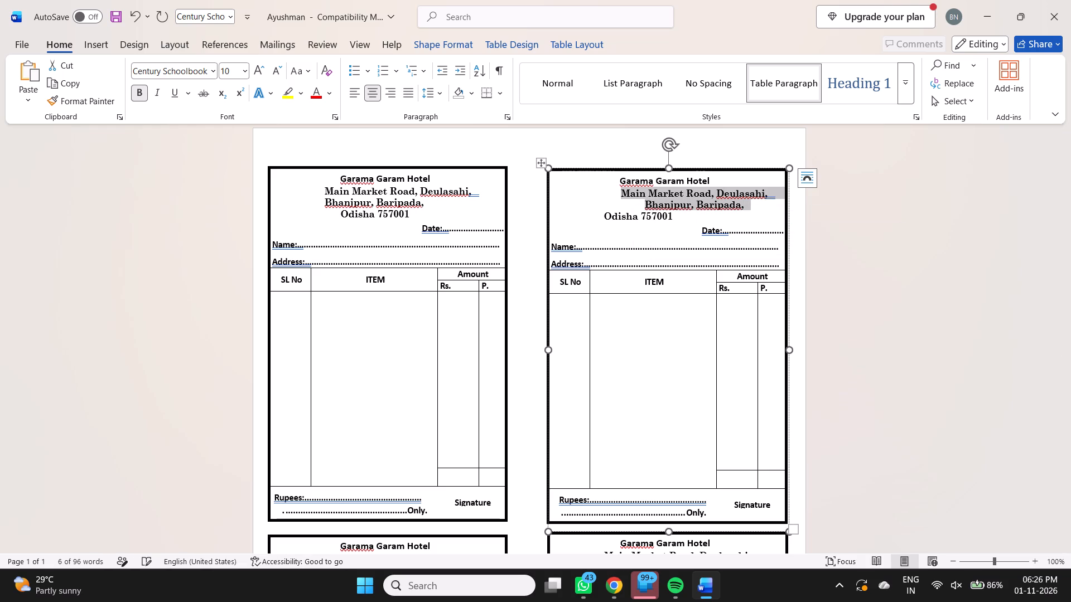
pyautogui.click(354, 94)
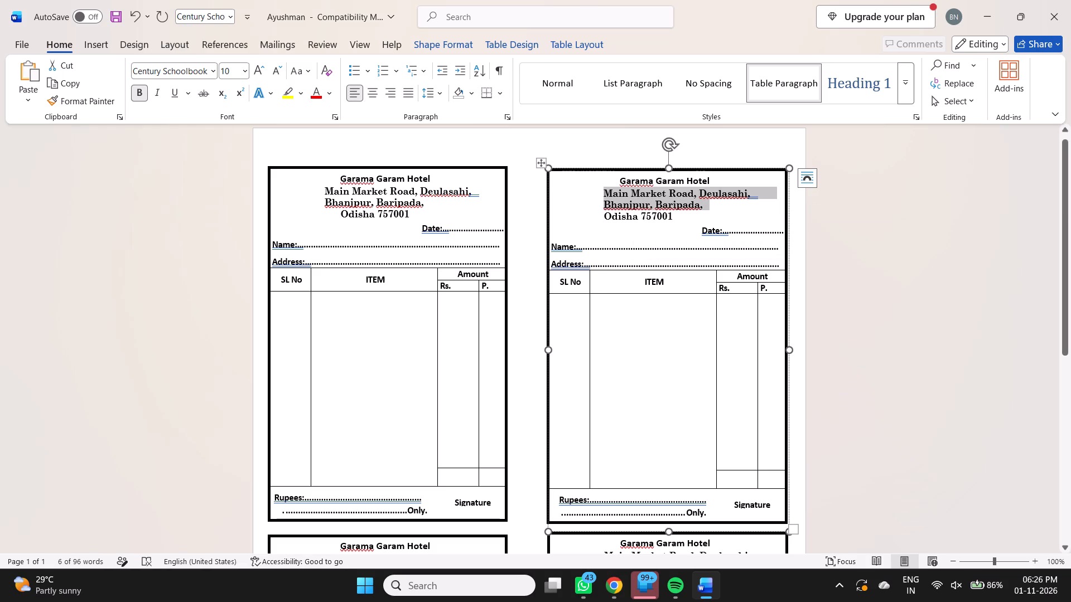
# Indent the Odisha 757001 line by six spaces in the upper row's second bill.
pyautogui.click(674, 219)
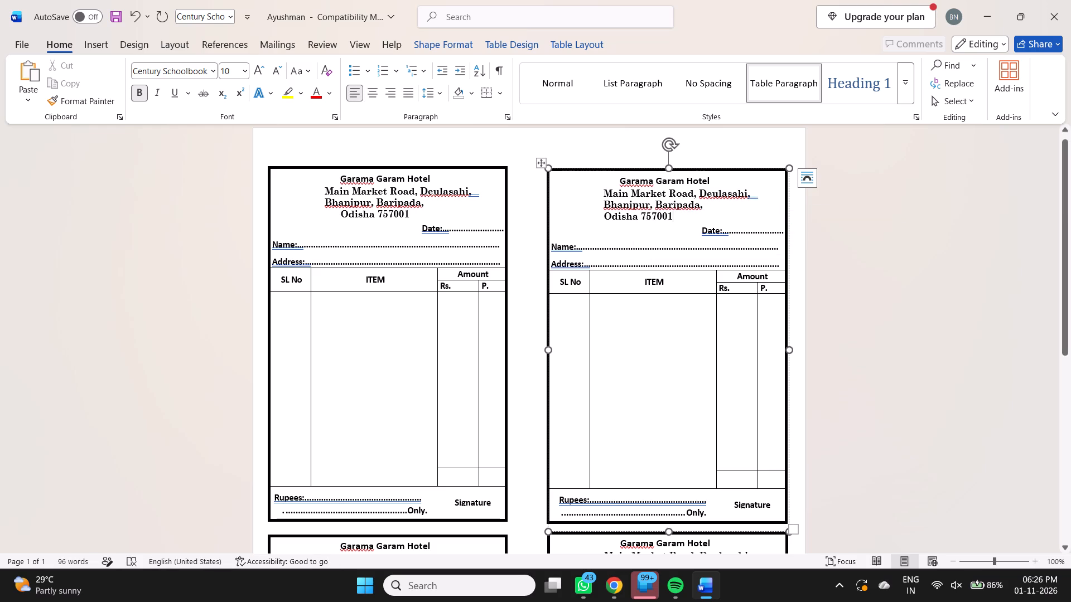
pyautogui.click(602, 217)
pyautogui.press('space')
pyautogui.press('space')
pyautogui.press('space')
pyautogui.press('space')
pyautogui.press('space')
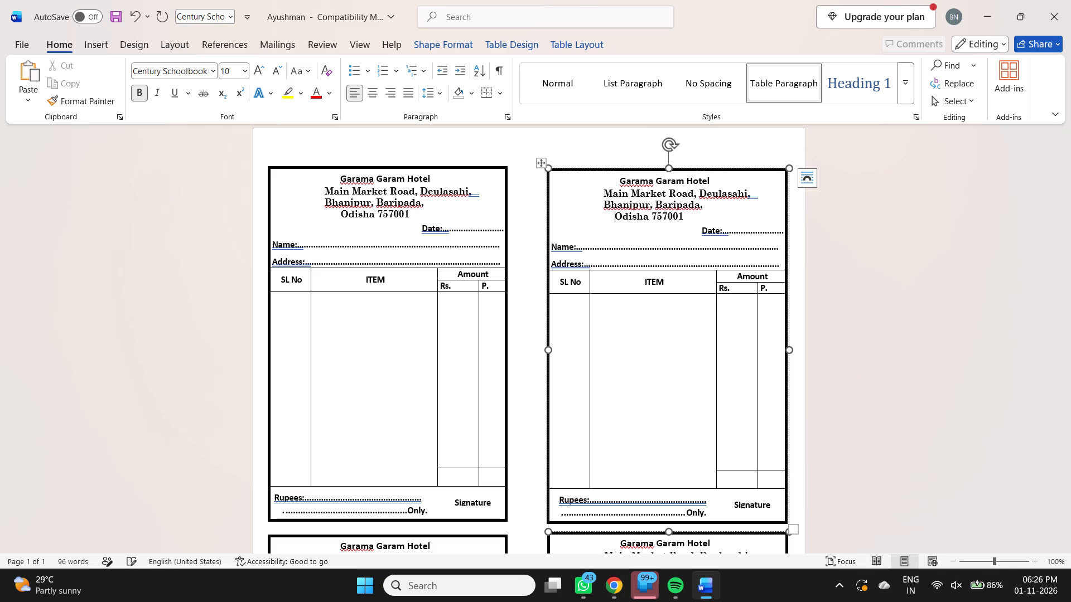
pyautogui.press('space')
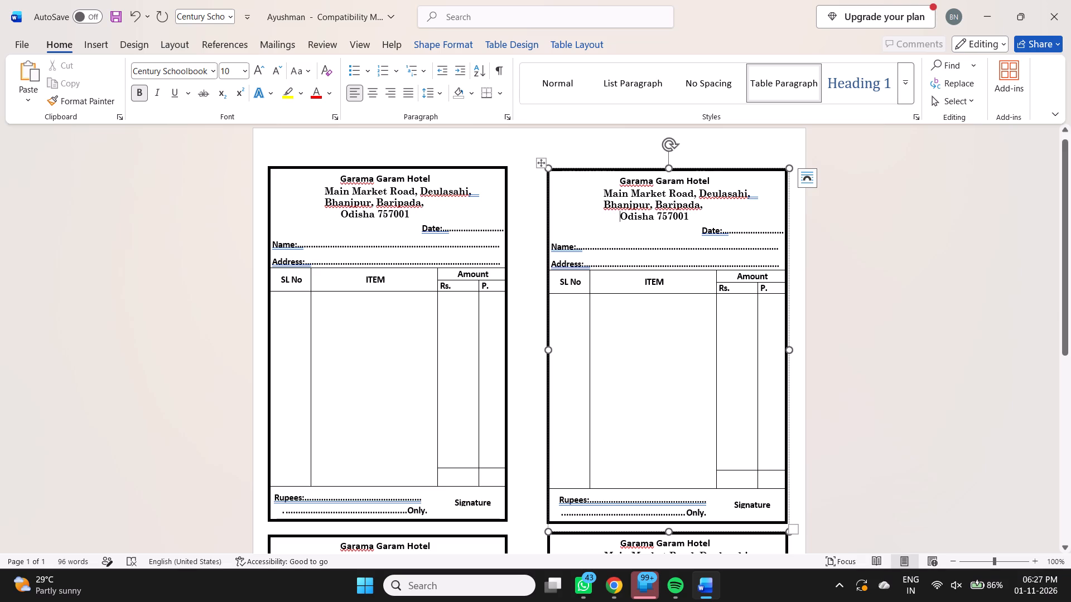
# Review all four bills, comparing address alignment, frame edges and the spacing between the upper and lower rows.
pyautogui.scroll(-4, 578, 414)
pyautogui.scroll(1, 578, 414)
pyautogui.scroll(-2, 578, 414)
pyautogui.scroll(1, 578, 414)
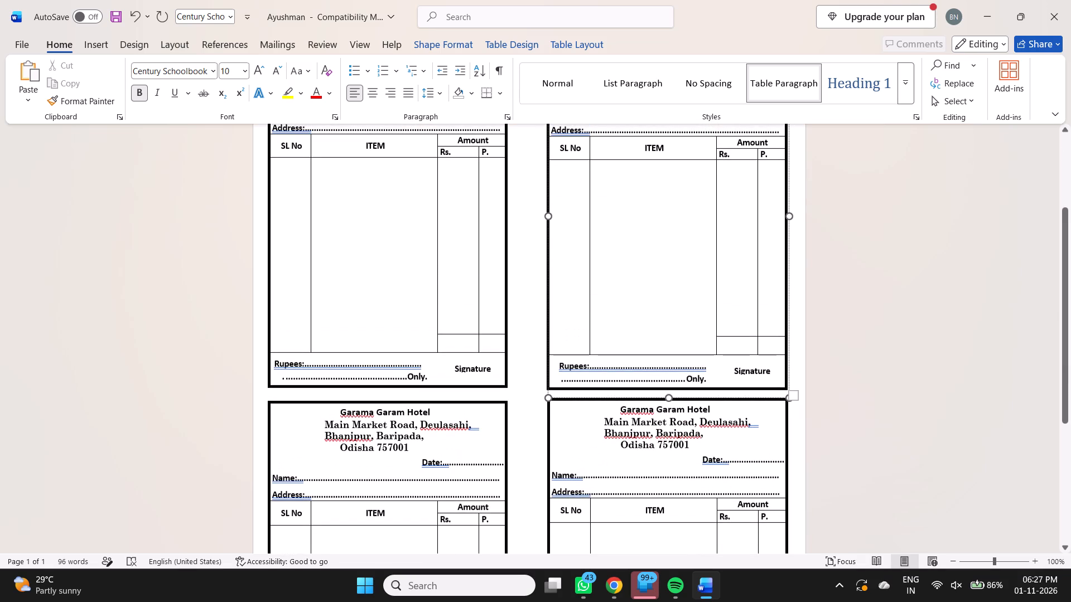
pyautogui.scroll(-2, 574, 416)
pyautogui.scroll(1, 574, 416)
pyautogui.scroll(-6, 574, 416)
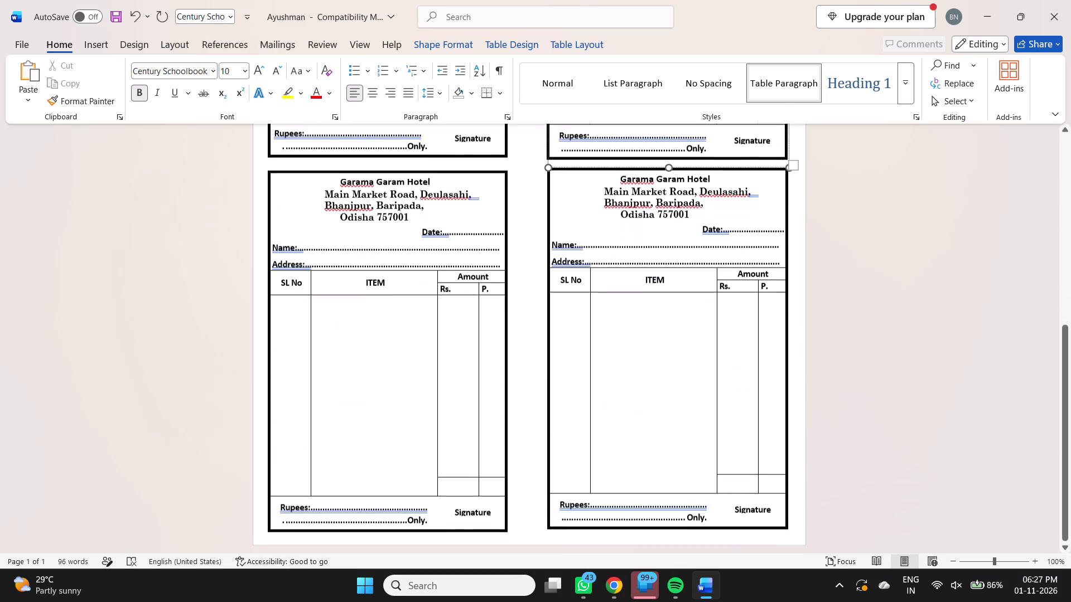
pyautogui.scroll(-1, 574, 417)
pyautogui.scroll(1, 574, 417)
pyautogui.scroll(-1, 574, 417)
pyautogui.scroll(1, 574, 417)
pyautogui.scroll(-1, 574, 417)
pyautogui.scroll(3, 574, 417)
pyautogui.scroll(-1, 574, 417)
pyautogui.scroll(1, 574, 417)
pyautogui.scroll(-1, 574, 417)
pyautogui.scroll(4, 574, 417)
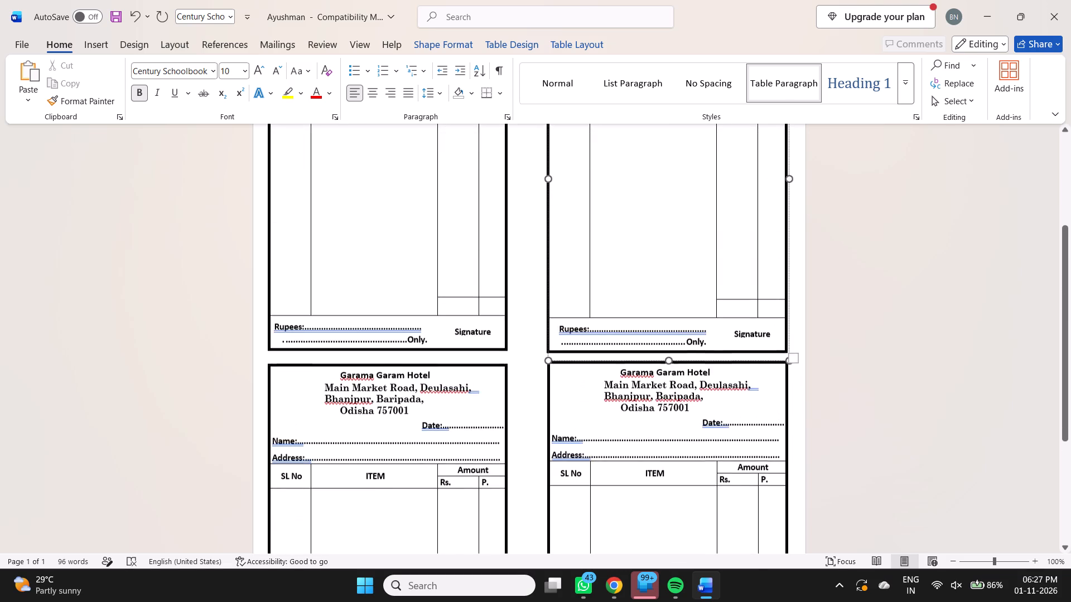
pyautogui.scroll(4, 574, 417)
pyautogui.scroll(-4, 574, 417)
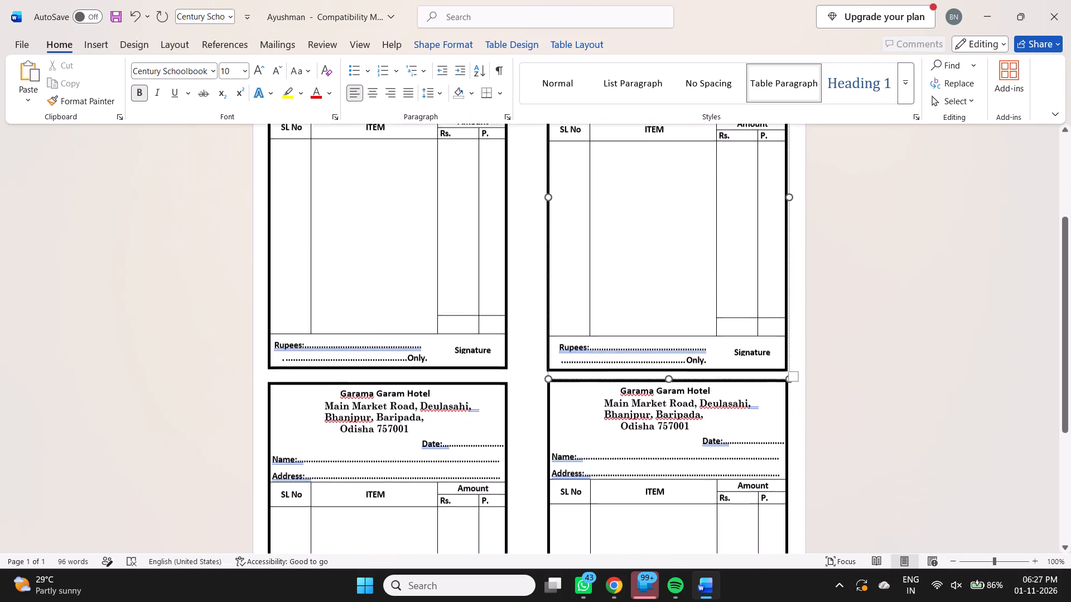
pyautogui.scroll(-1, 574, 417)
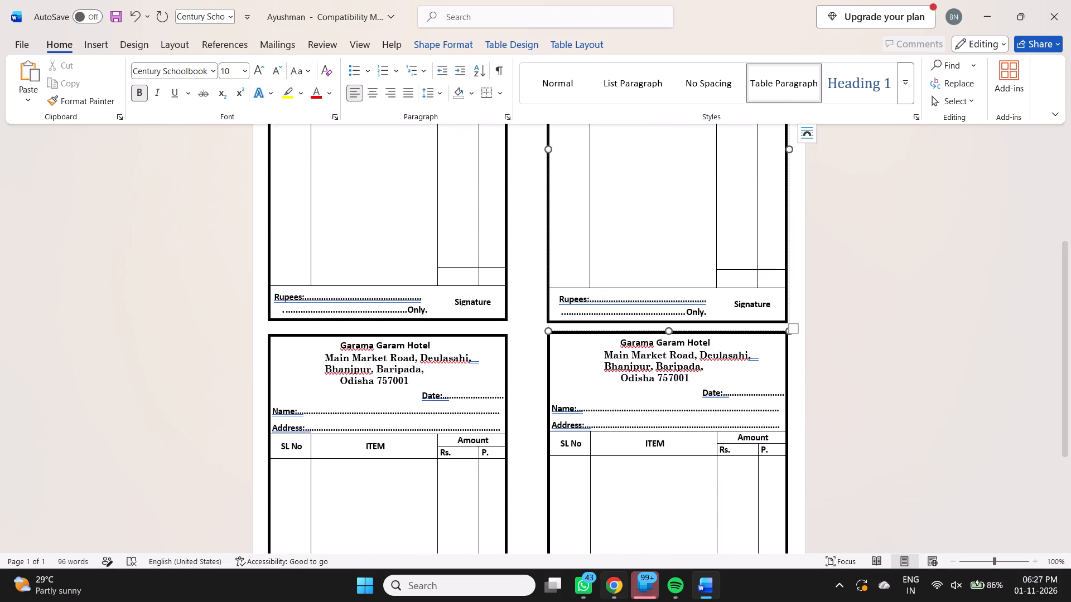
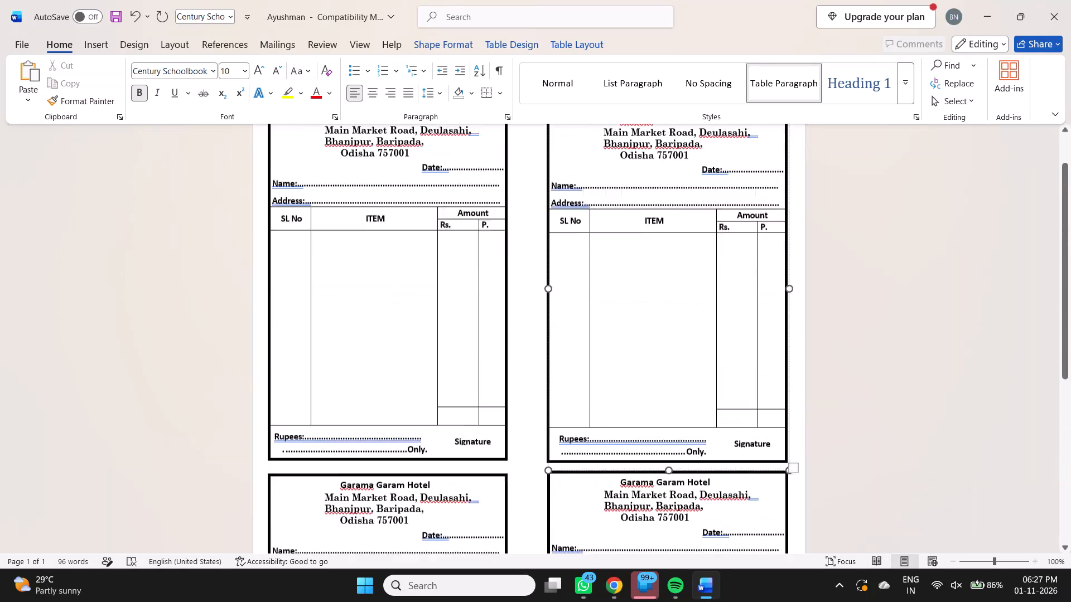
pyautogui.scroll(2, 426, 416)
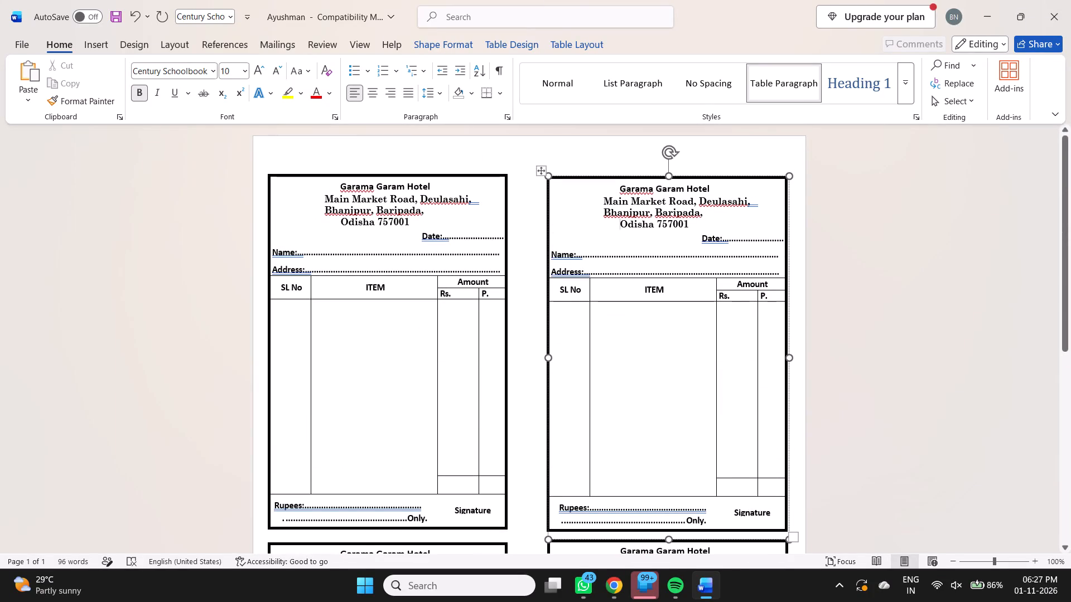
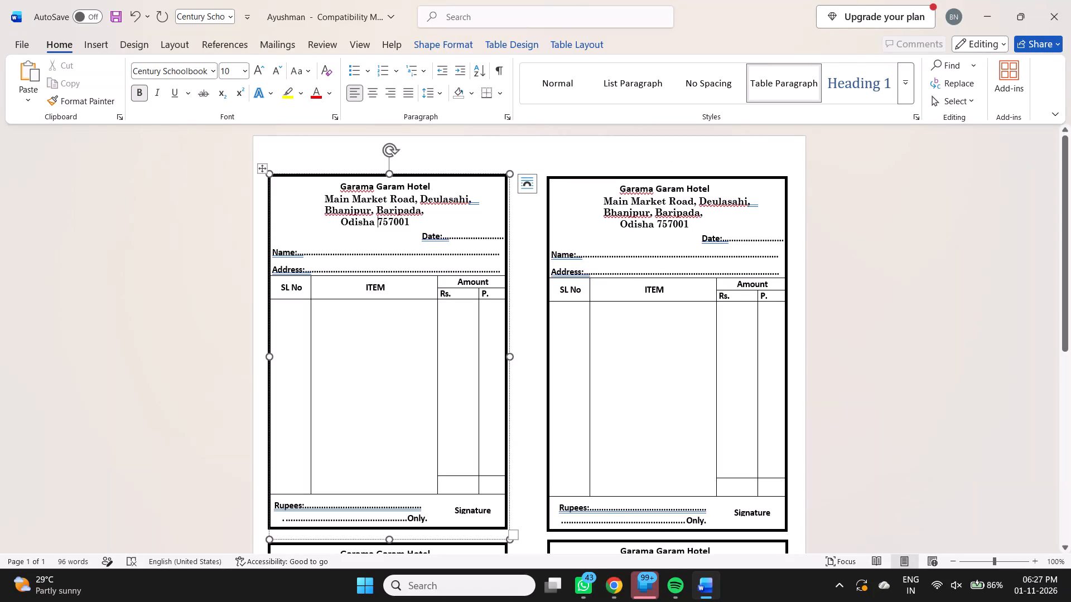
# Insert a comma after Odisha in the address of all four bills so it reads "Odisha, 757001".
pyautogui.press('Left')
pyautogui.press(',')
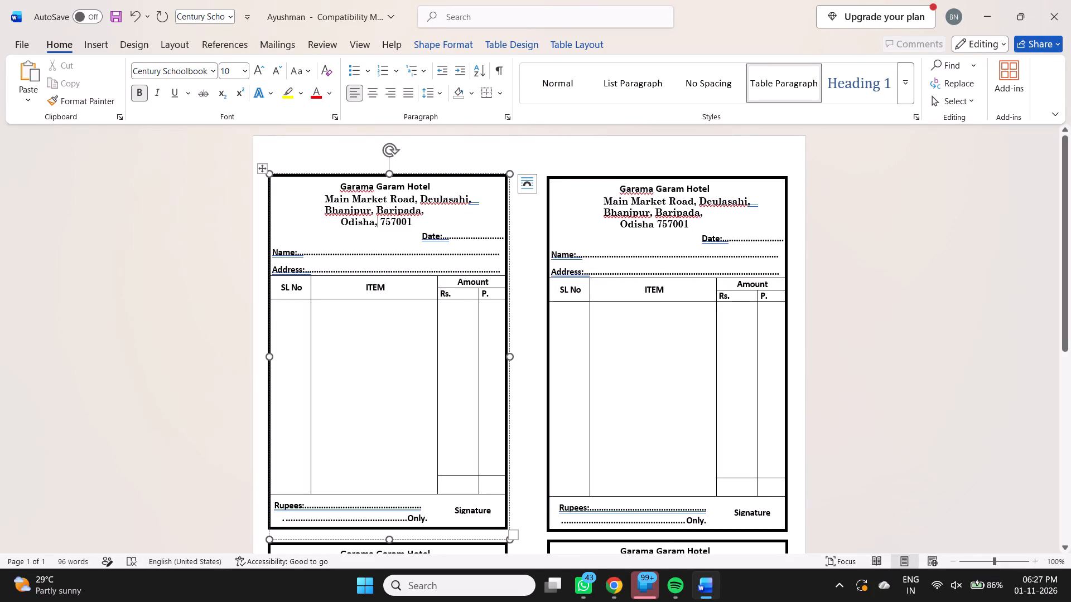
pyautogui.click(655, 226)
pyautogui.press(',')
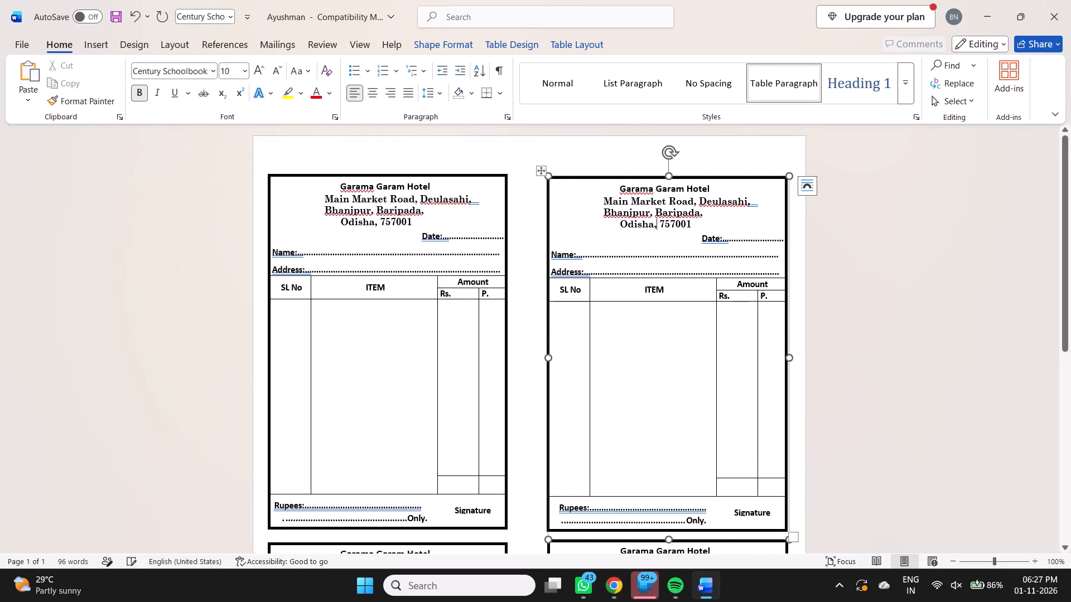
pyautogui.scroll(-4, 517, 353)
pyautogui.scroll(-3, 440, 394)
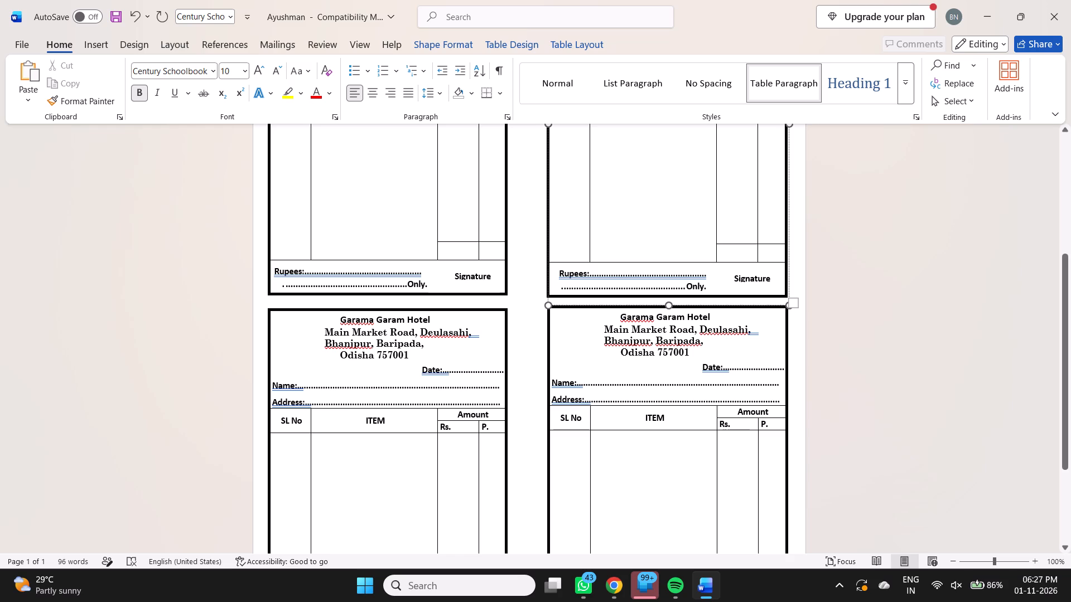
pyautogui.click(375, 356)
pyautogui.press(',')
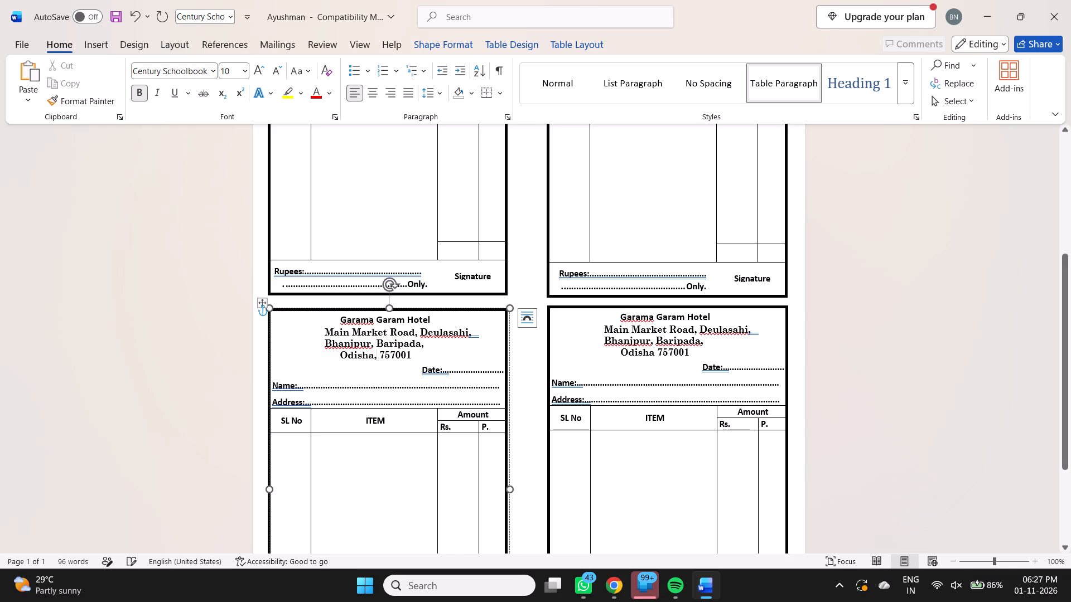
pyautogui.click(654, 355)
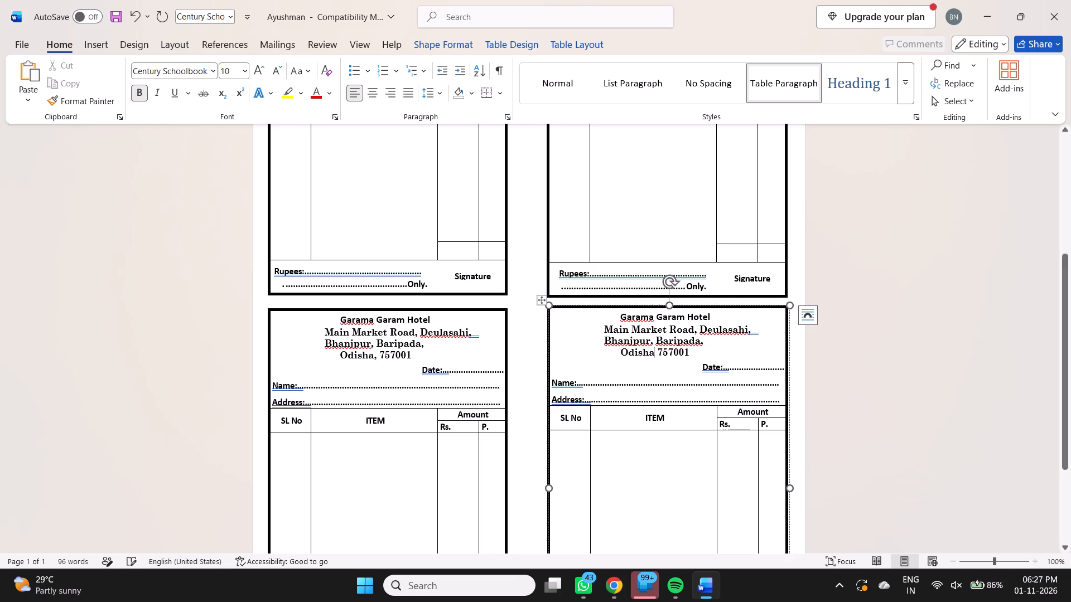
pyautogui.press(',')
# Examine the addresses and compare the frame positions of the four bills over the whole page.
pyautogui.scroll(2, 561, 372)
pyautogui.scroll(-1, 561, 373)
pyautogui.scroll(2, 559, 373)
pyautogui.scroll(2, 498, 412)
pyautogui.scroll(-1, 490, 410)
pyautogui.scroll(4, 471, 417)
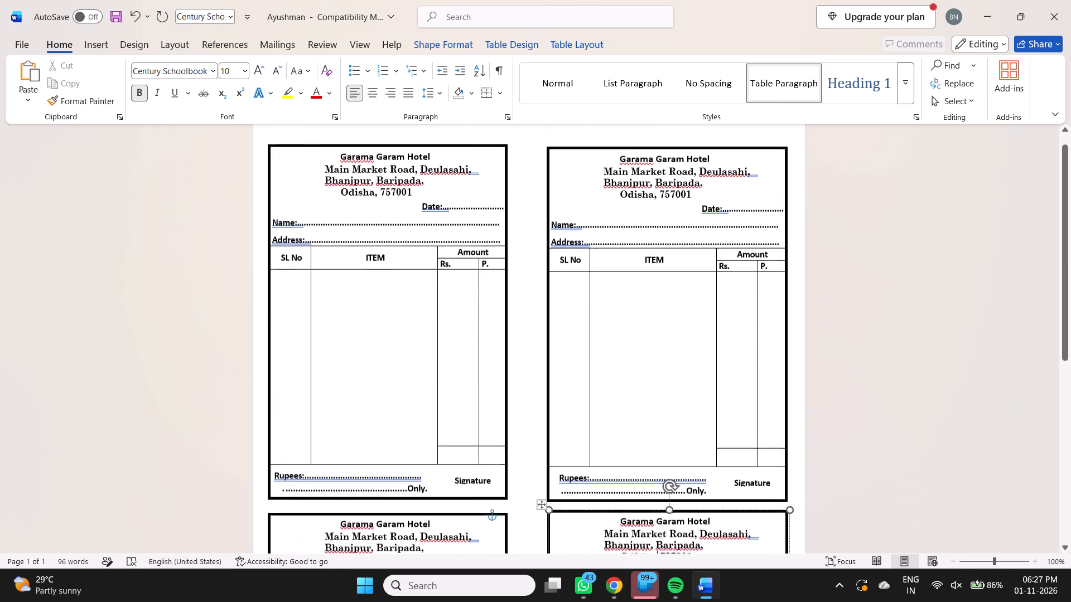
pyautogui.scroll(-1, 468, 410)
pyautogui.scroll(1, 468, 410)
pyautogui.scroll(-4, 468, 410)
pyautogui.scroll(1, 468, 410)
pyautogui.scroll(-3, 468, 410)
pyautogui.scroll(1, 468, 410)
pyautogui.scroll(-5, 468, 410)
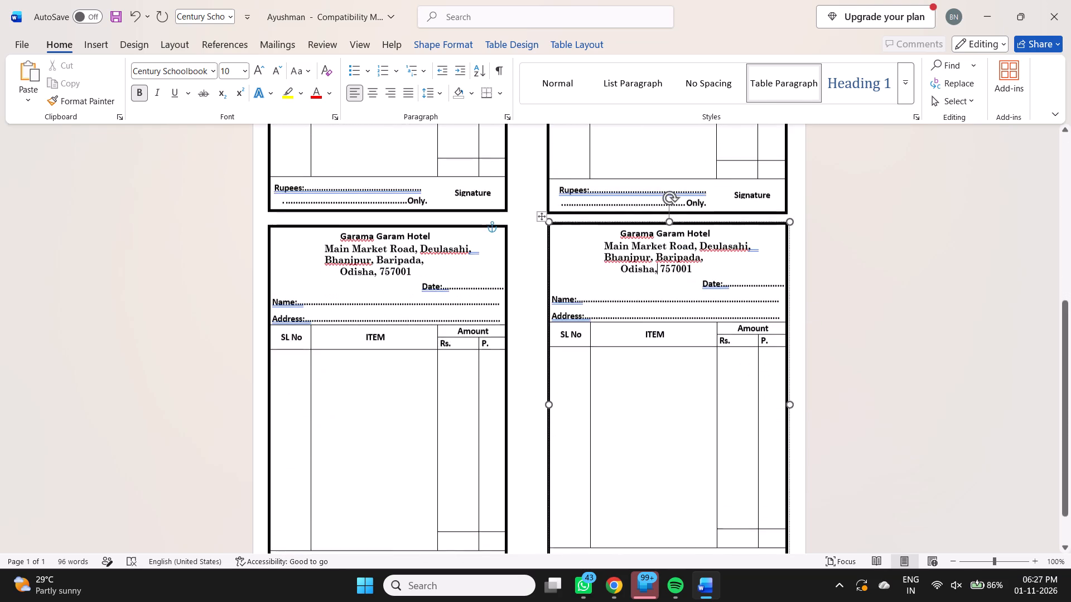
pyautogui.scroll(-1, 466, 410)
pyautogui.scroll(1, 466, 410)
pyautogui.scroll(-2, 466, 410)
pyautogui.scroll(1, 466, 410)
pyautogui.scroll(-2, 466, 410)
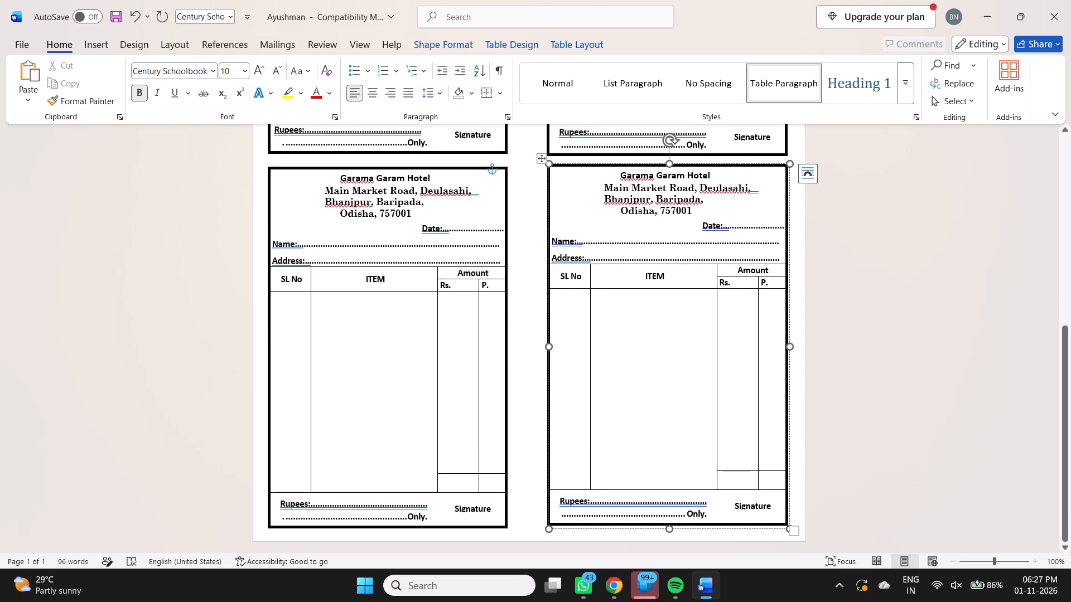
# Move the second bill of the lower row slightly down so its top edge lines up with the bill beside it.
pyautogui.moveTo(657, 164); pyautogui.dragTo(656, 175)
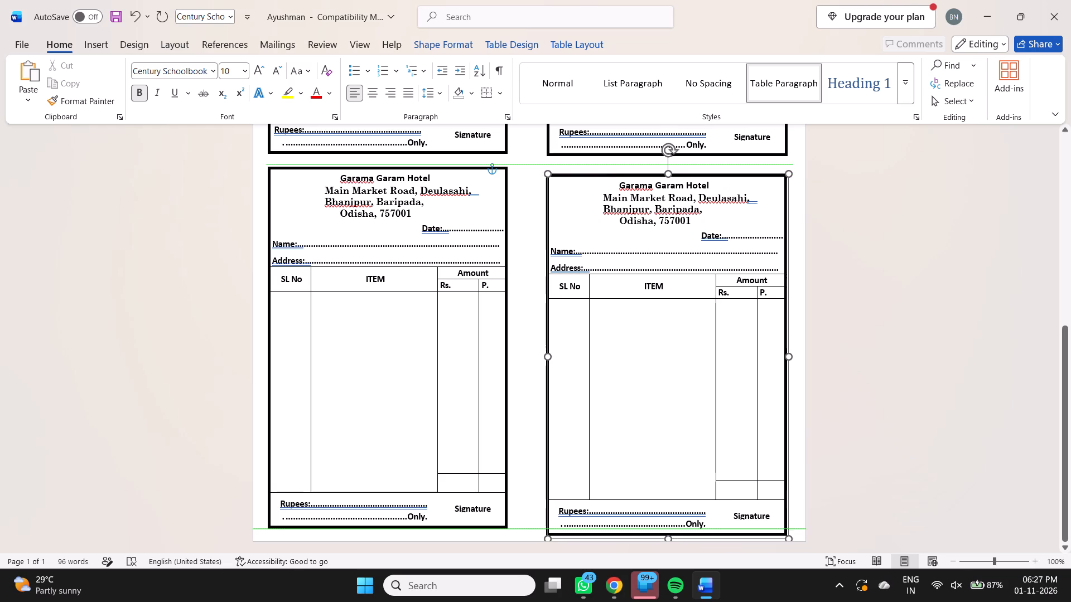
pyautogui.moveTo(656, 175); pyautogui.dragTo(656, 171)
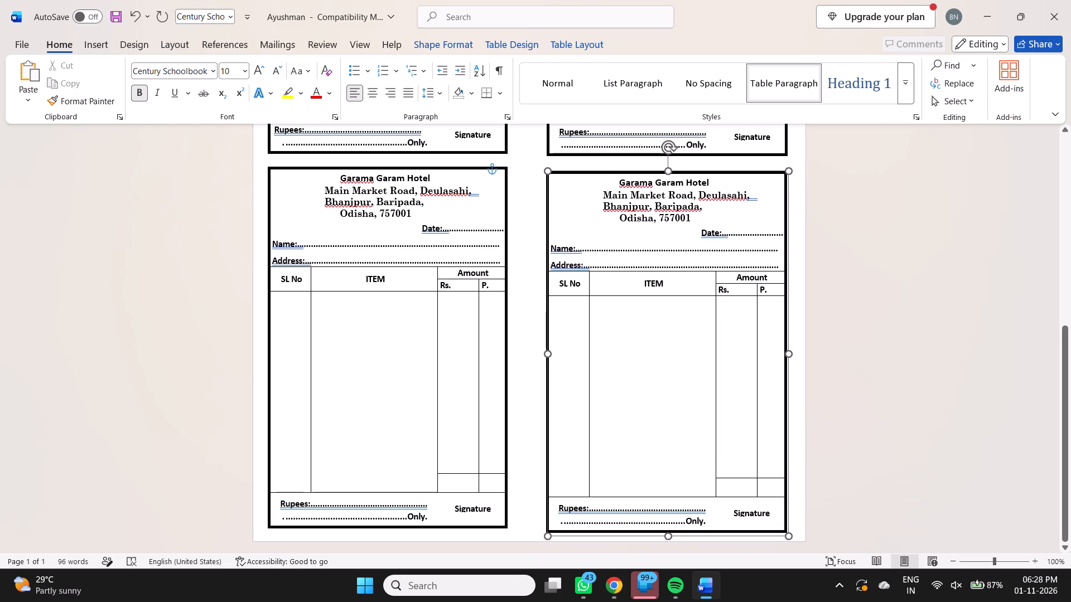
pyautogui.moveTo(656, 171); pyautogui.dragTo(657, 169)
pyautogui.scroll(2, 511, 203)
pyautogui.scroll(-1, 511, 203)
pyautogui.scroll(4, 511, 203)
pyautogui.scroll(5, 420, 205)
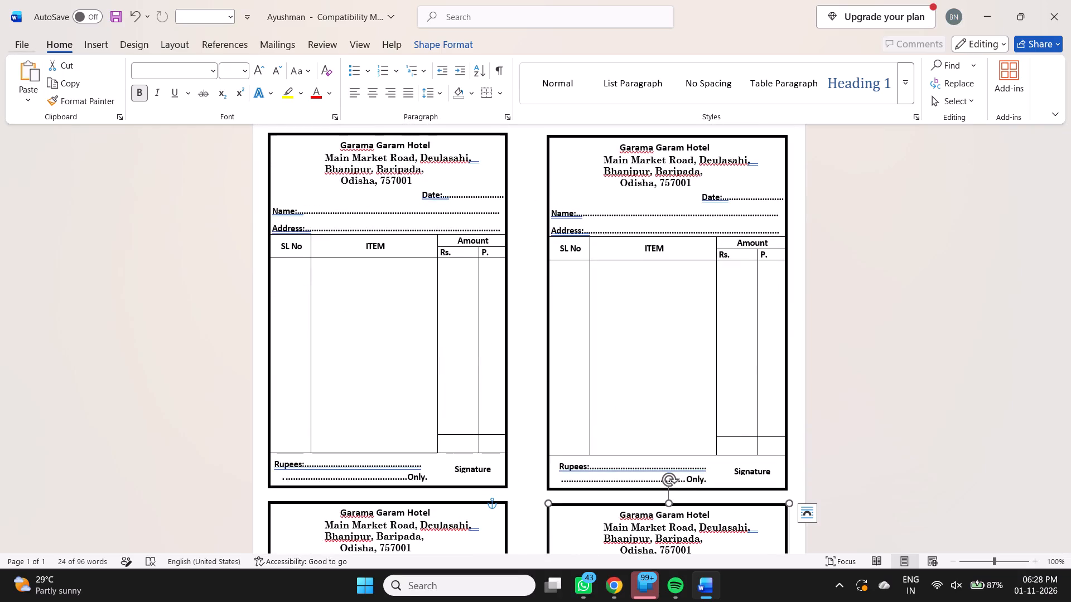
# Start saving a copy of the document in PDF format in the Downloads folder and clear the suggested file name.
pyautogui.click(27, 48)
pyautogui.click(46, 258)
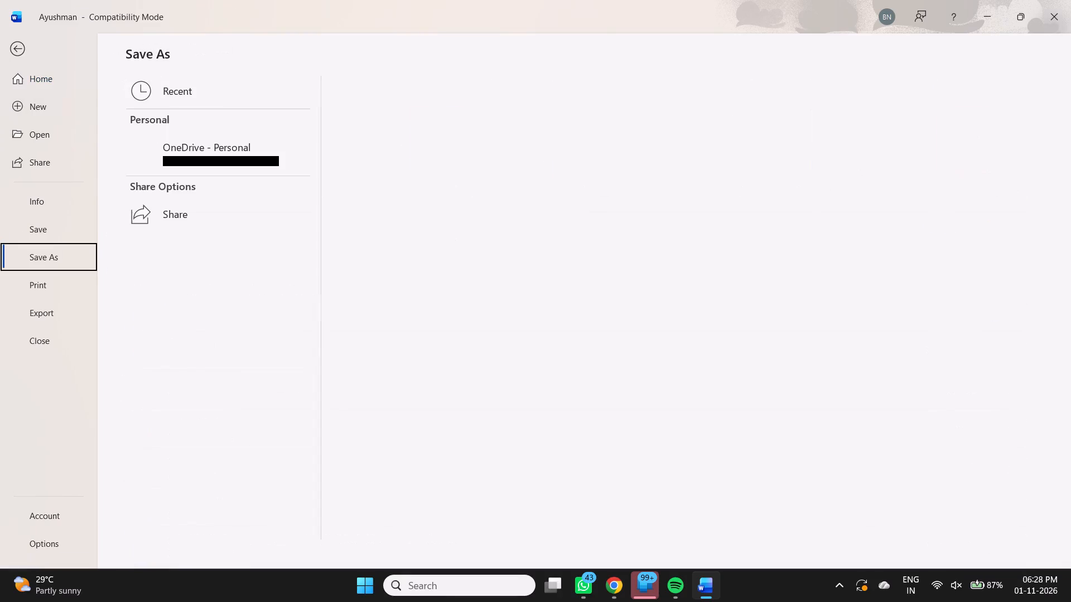
pyautogui.click(195, 366)
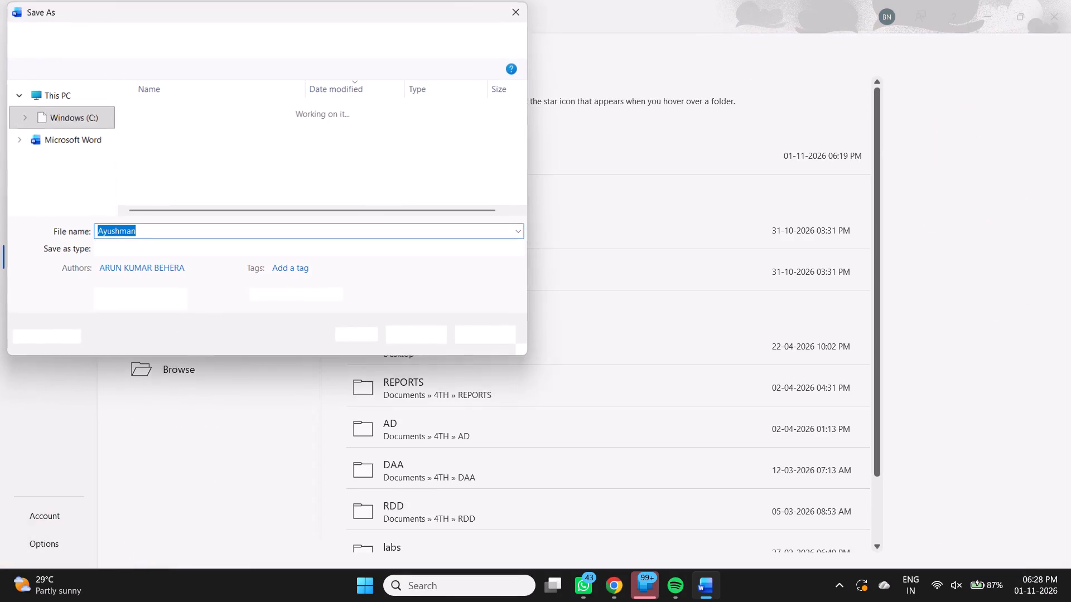
pyautogui.click(142, 245)
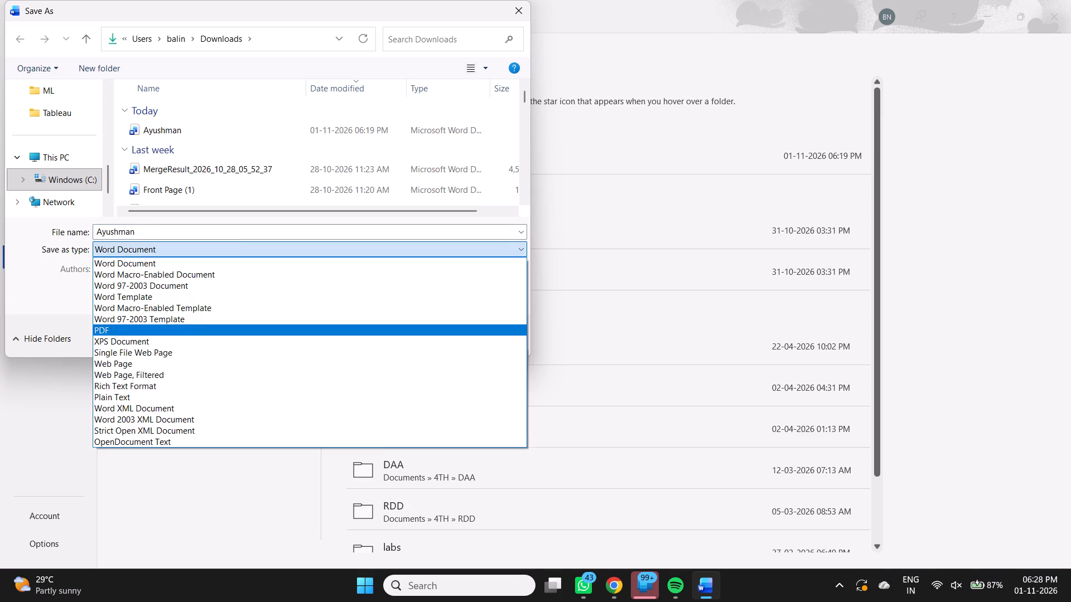
pyautogui.click(129, 332)
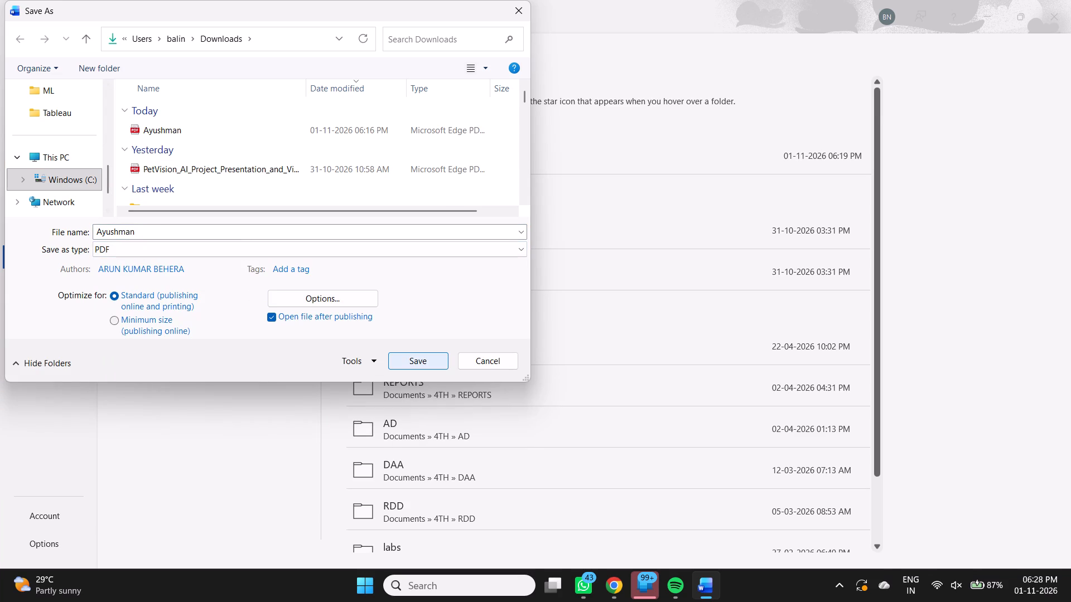
pyautogui.click(157, 231)
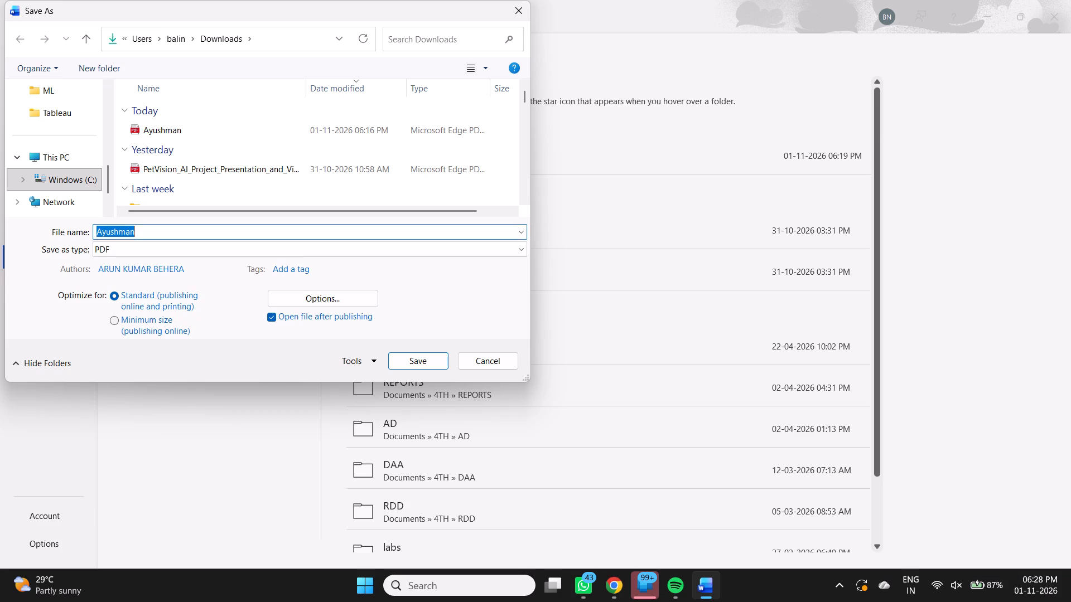
pyautogui.press('BackSpace')
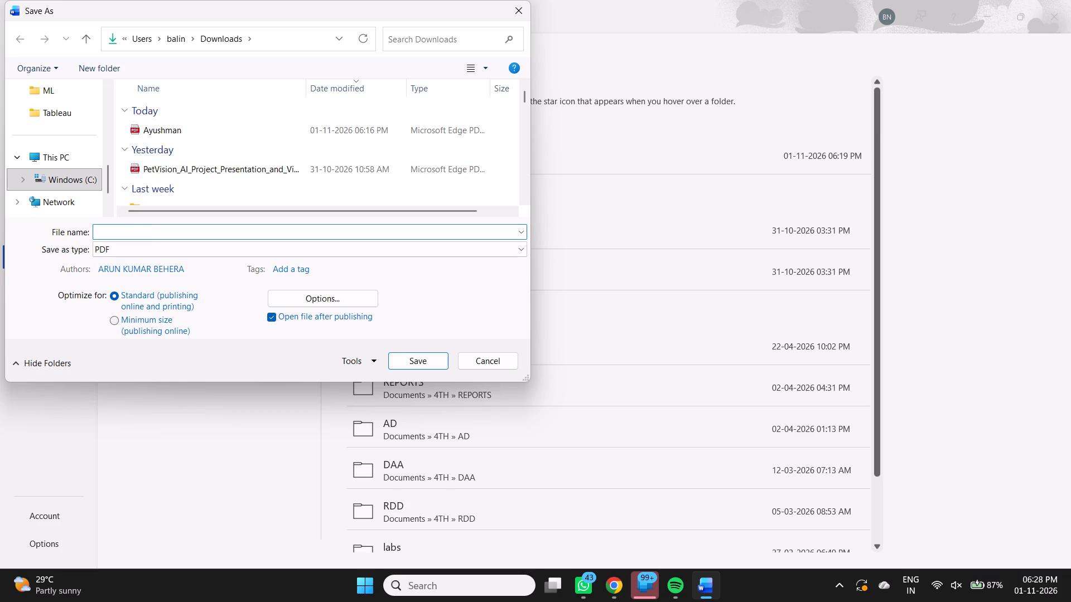
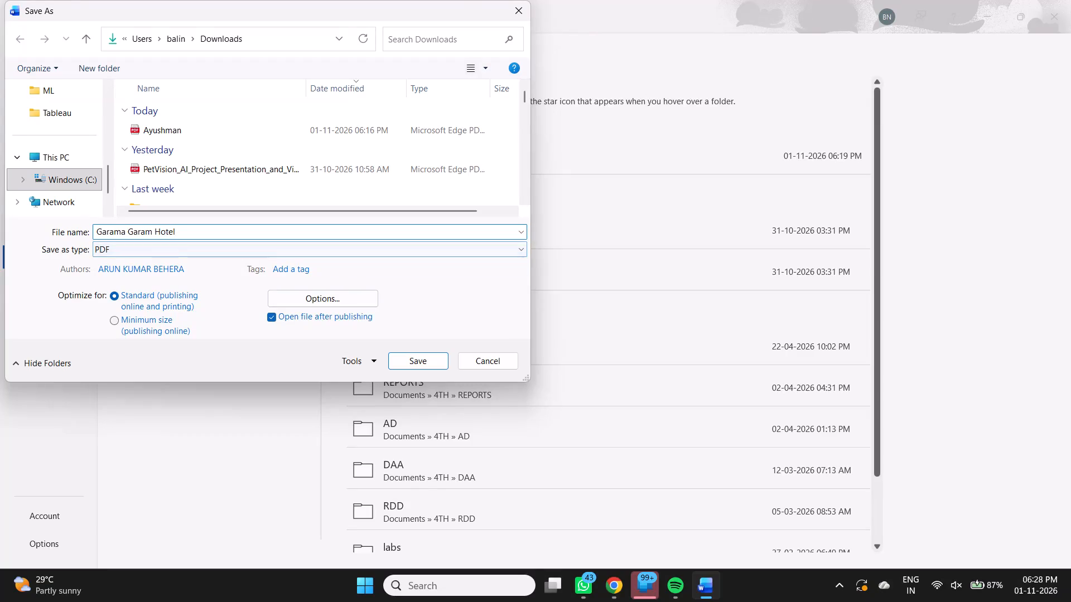
# Save the PDF copy in the Downloads folder under the name Garama Garam Hotel.
pyautogui.click(420, 357)
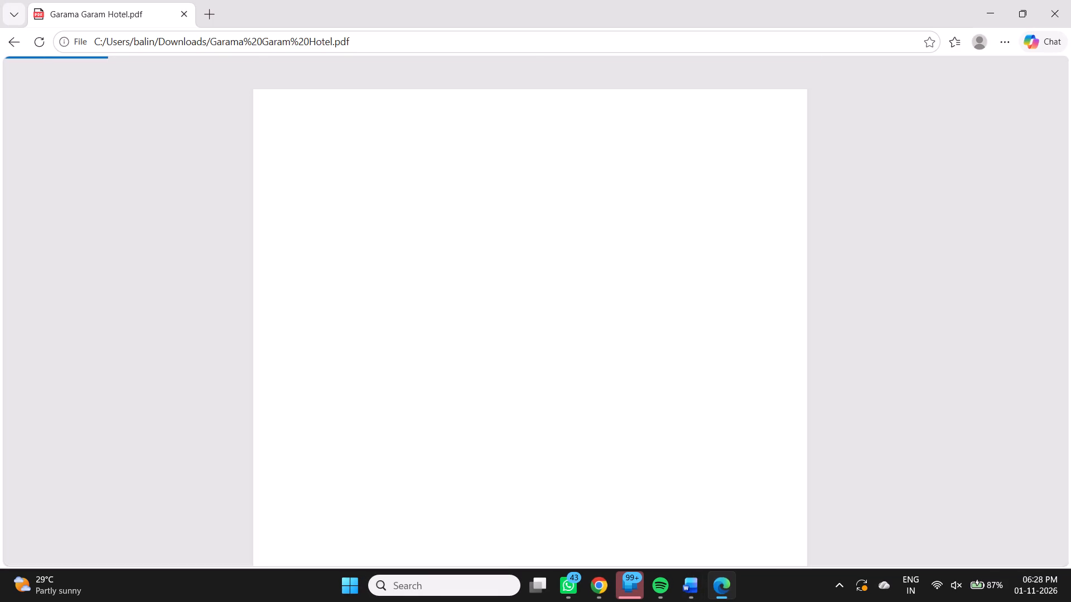
# Examine the saved PDF from top to bottom, checking the layout, addresses and frame alignment of all four bills.
pyautogui.scroll(-1, 524, 467)
pyautogui.scroll(1, 520, 466)
pyautogui.scroll(-1, 520, 466)
pyautogui.scroll(2, 519, 466)
pyautogui.scroll(-1, 519, 466)
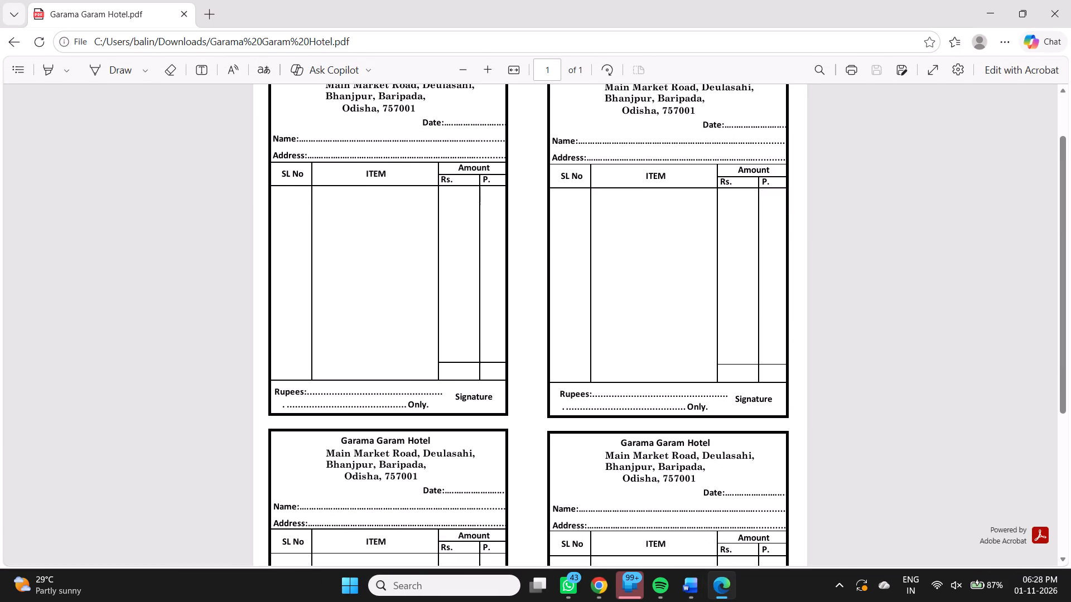
pyautogui.scroll(-6, 519, 466)
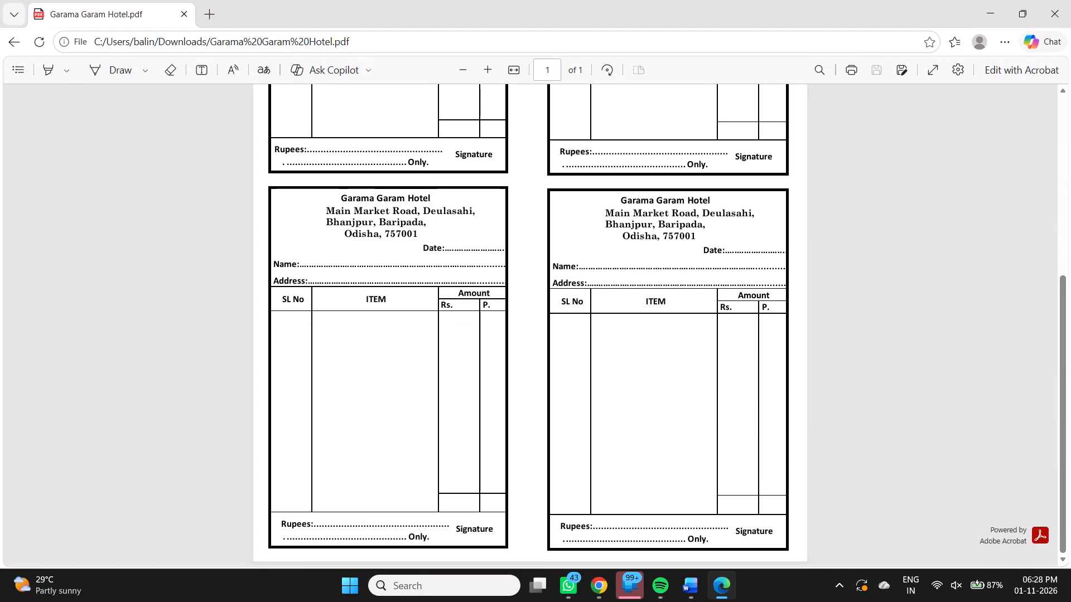
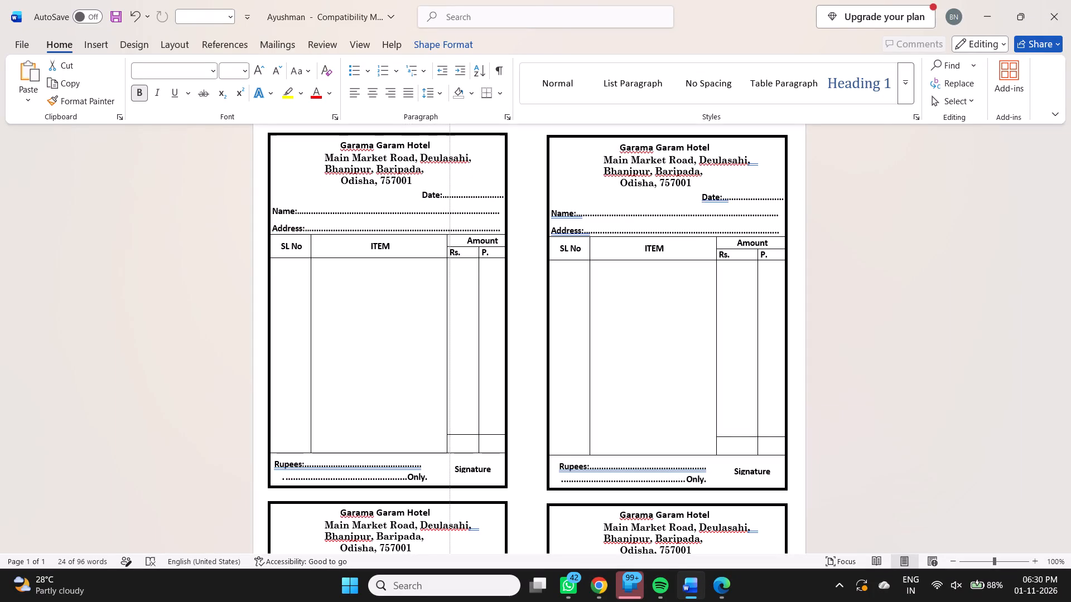
# Set the font size of the Garama Garam Hotel heading in the page's upper-left bill to 13 pt.
pyautogui.click(436, 146)
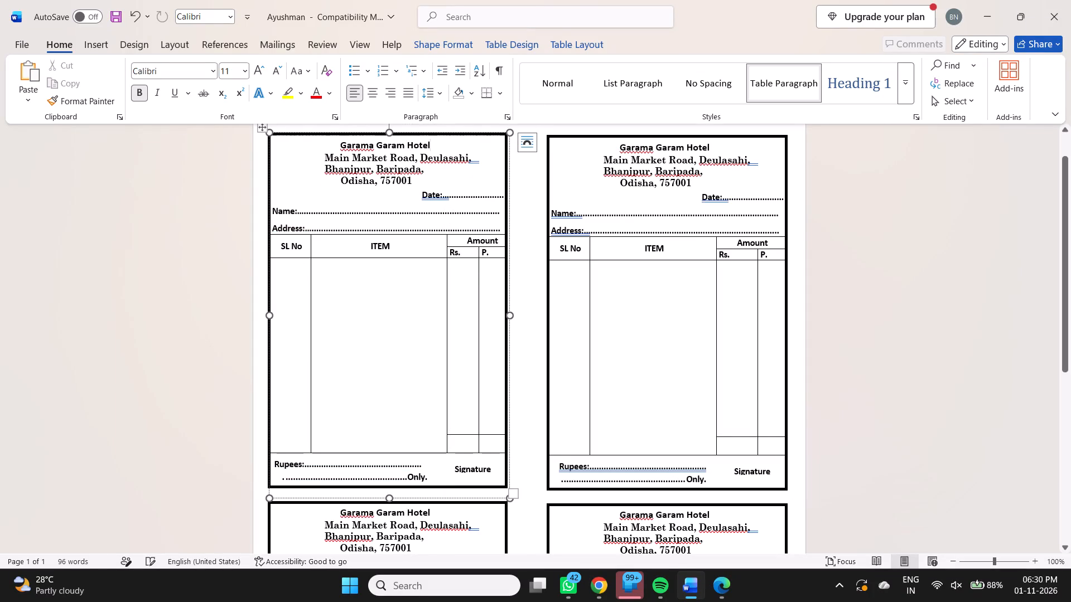
pyautogui.moveTo(430, 147); pyautogui.dragTo(356, 150)
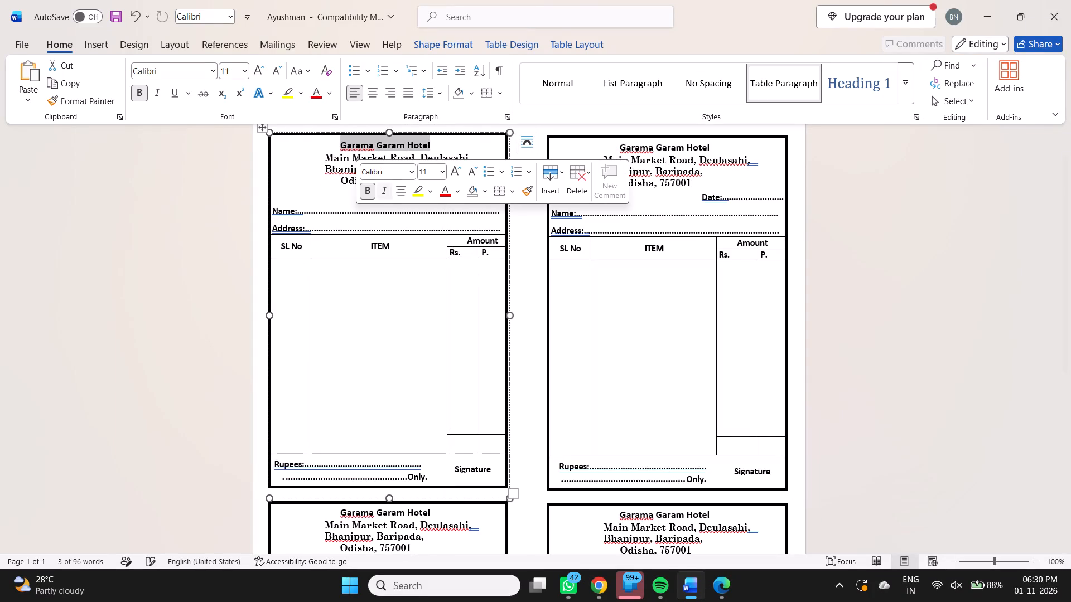
pyautogui.click(260, 71)
pyautogui.click(260, 71)
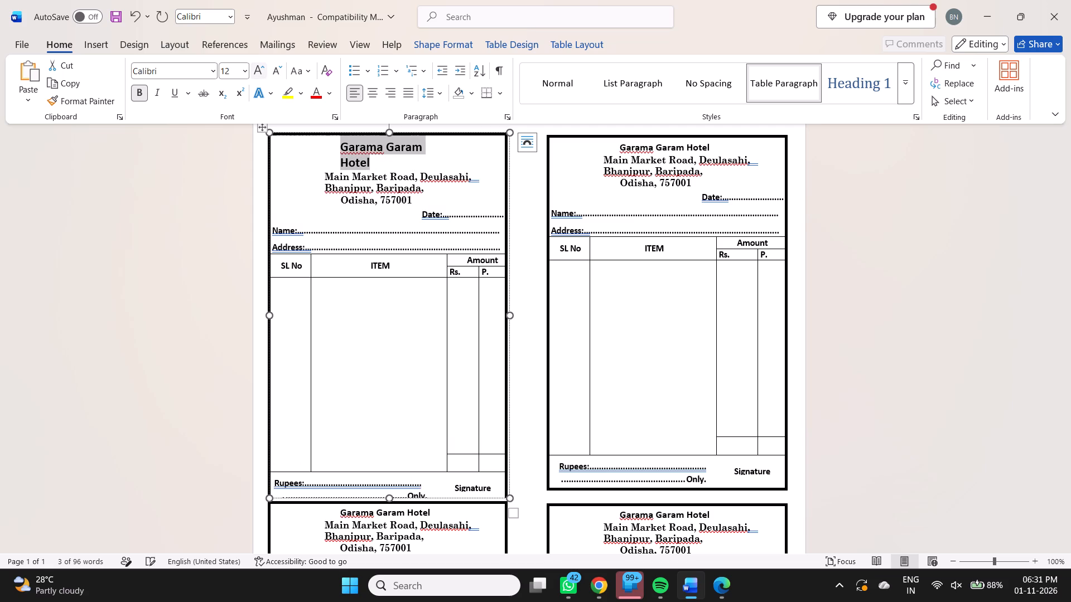
pyautogui.click(281, 74)
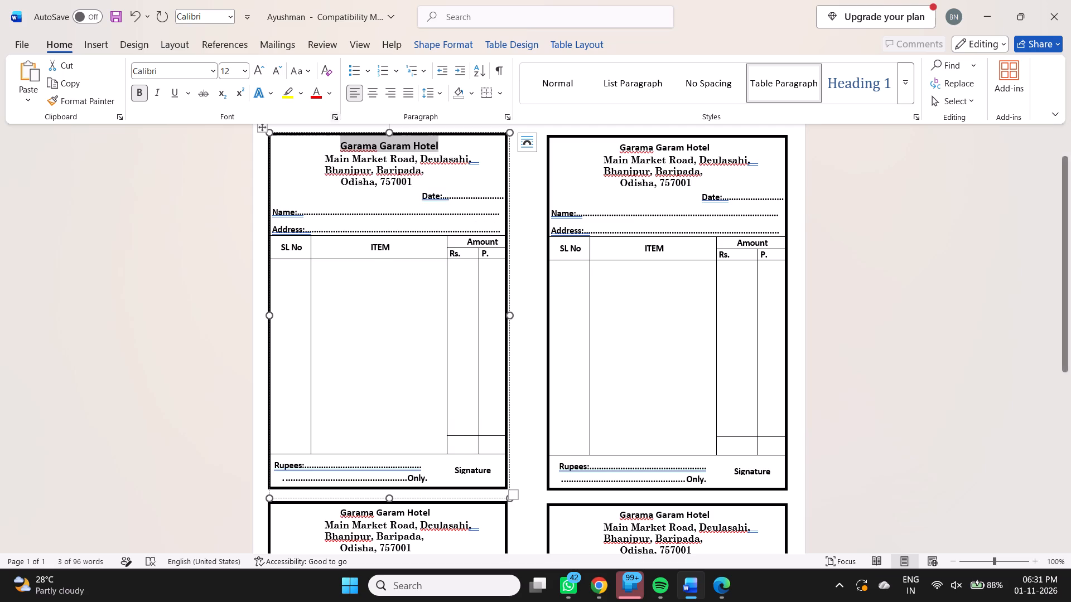
pyautogui.click(263, 74)
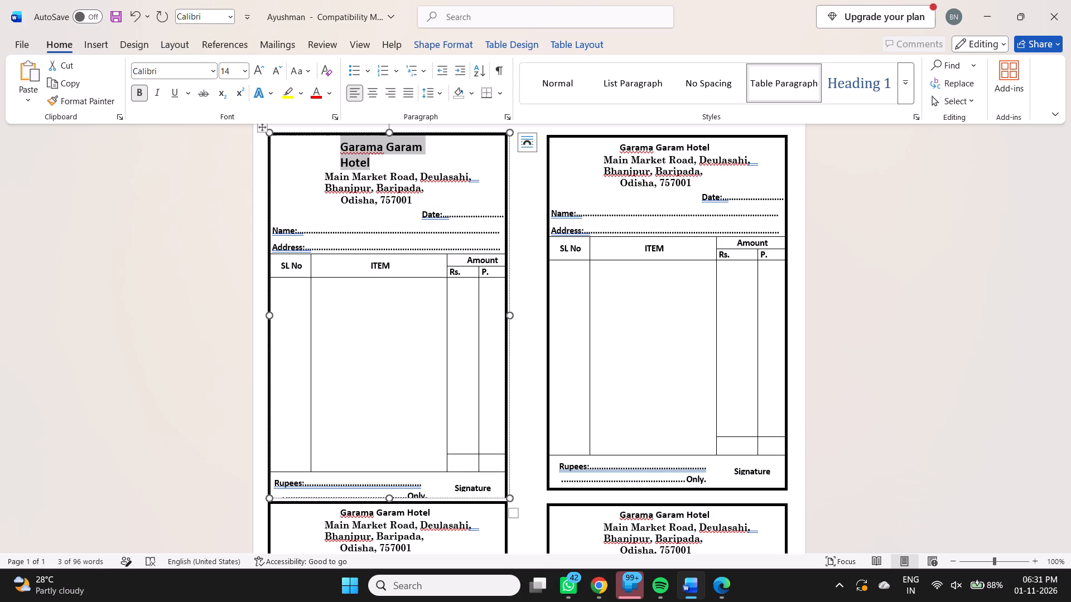
pyautogui.click(278, 76)
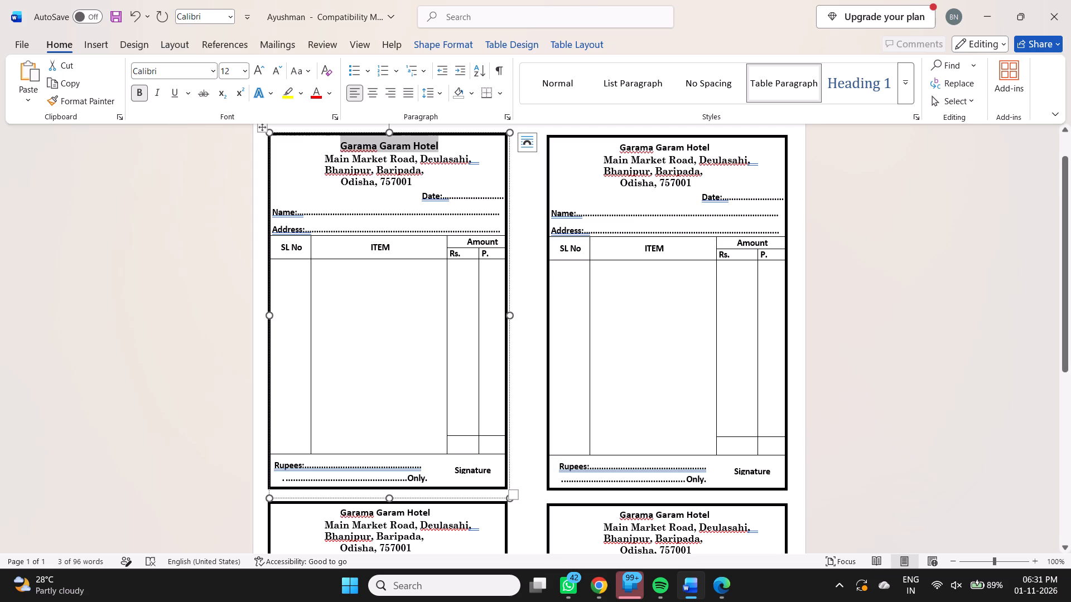
pyautogui.click(435, 145)
pyautogui.moveTo(440, 144); pyautogui.dragTo(355, 143)
pyautogui.click(454, 167)
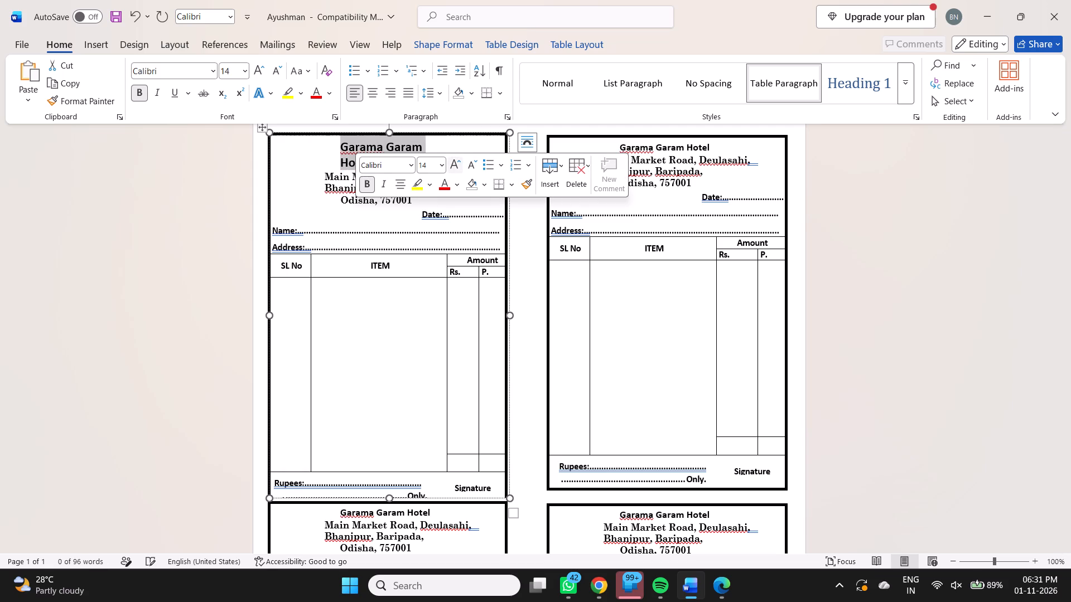
pyautogui.click(430, 166)
pyautogui.press('BackSpace')
pyautogui.write('13')
pyautogui.press('Return')
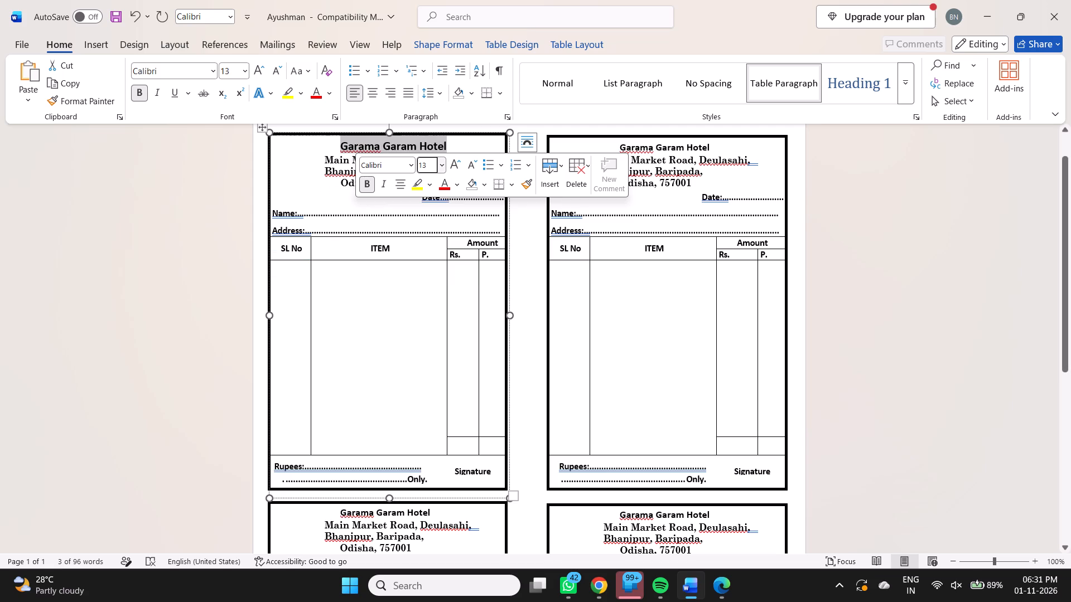
# Copy the upper-left bill's Garama Garam Hotel heading and paste it over the hotel name in the upper-right bill.
pyautogui.click(452, 143)
pyautogui.moveTo(449, 146); pyautogui.dragTo(387, 152)
pyautogui.click(448, 145)
pyautogui.moveTo(448, 145); pyautogui.dragTo(426, 147)
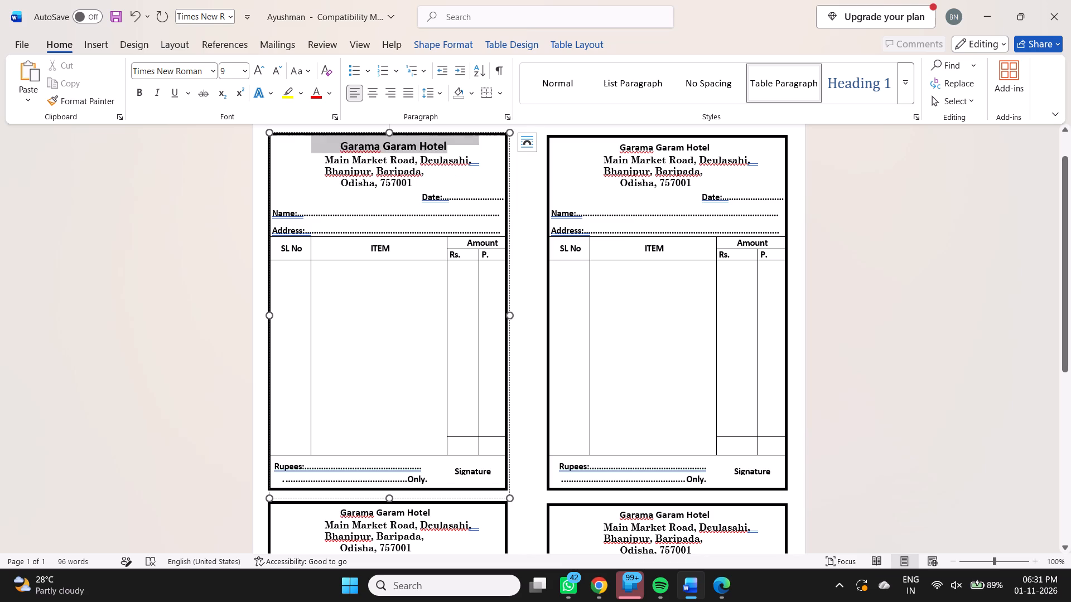
pyautogui.moveTo(426, 147); pyautogui.dragTo(398, 147)
pyautogui.click(344, 143)
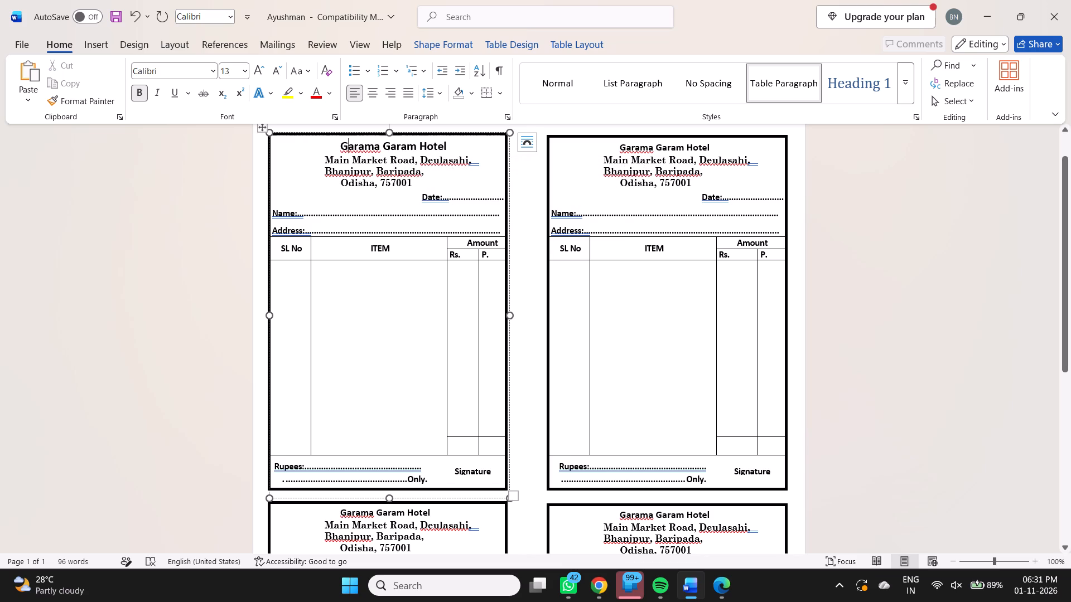
pyautogui.click(340, 143)
pyautogui.moveTo(340, 143); pyautogui.dragTo(436, 146)
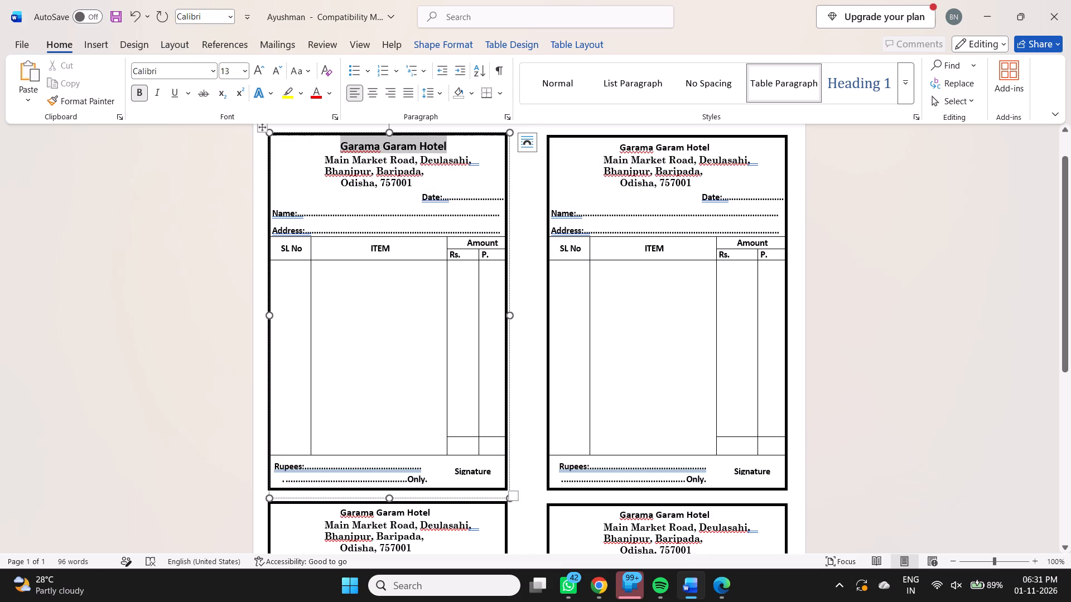
pyautogui.hotkey('ctrl', 'c')
pyautogui.moveTo(620, 149); pyautogui.dragTo(701, 153)
pyautogui.hotkey('ctrl', 'v')
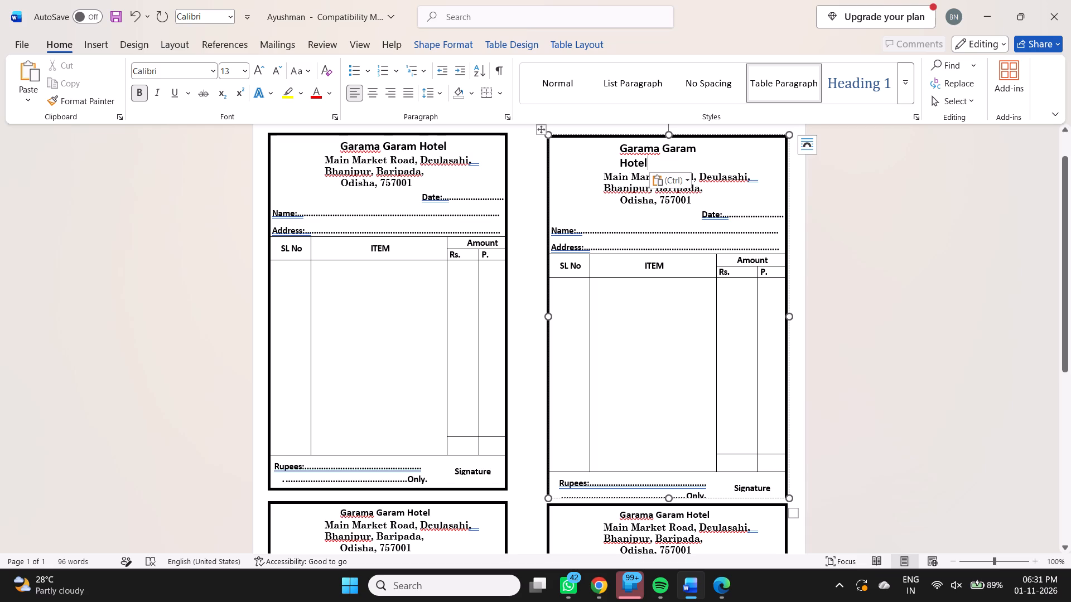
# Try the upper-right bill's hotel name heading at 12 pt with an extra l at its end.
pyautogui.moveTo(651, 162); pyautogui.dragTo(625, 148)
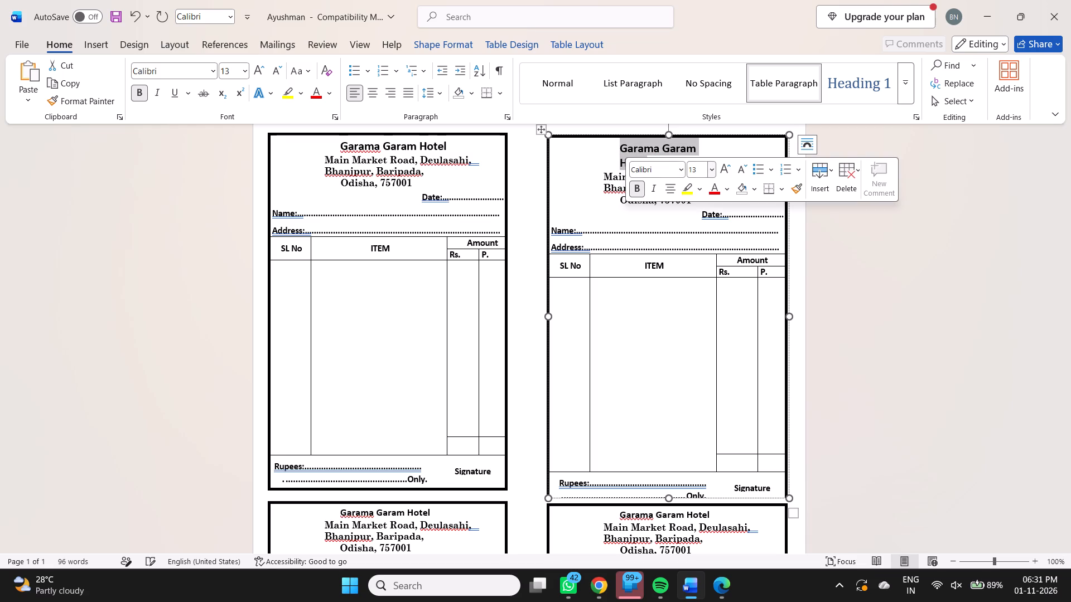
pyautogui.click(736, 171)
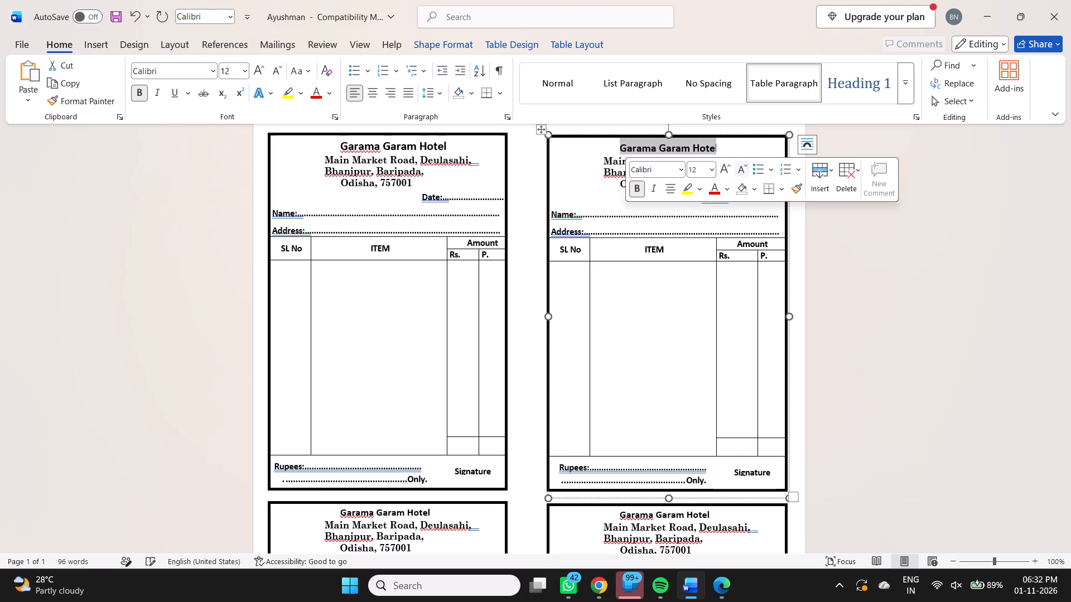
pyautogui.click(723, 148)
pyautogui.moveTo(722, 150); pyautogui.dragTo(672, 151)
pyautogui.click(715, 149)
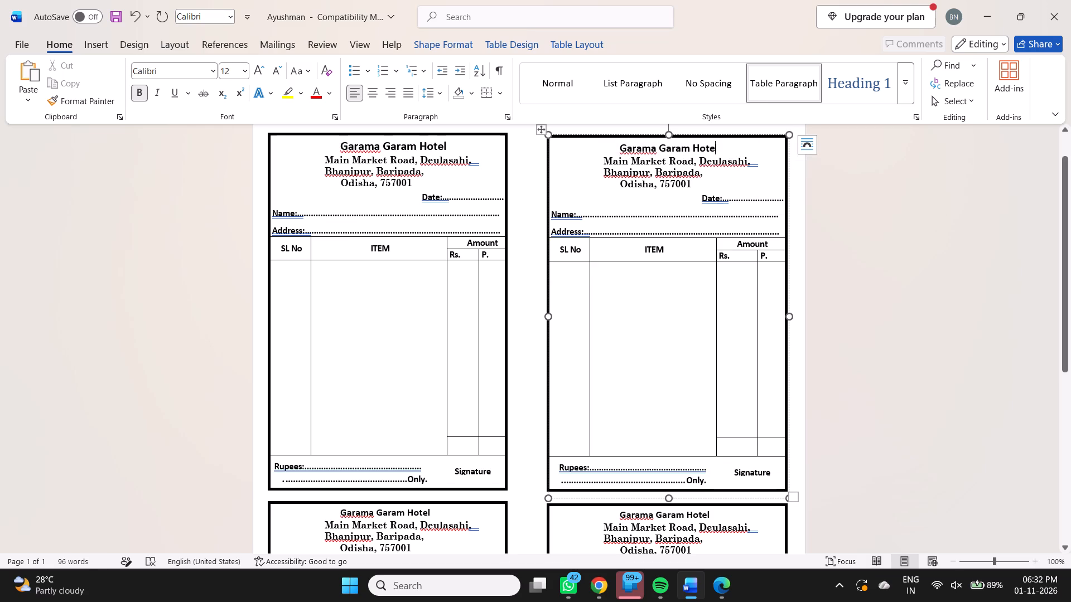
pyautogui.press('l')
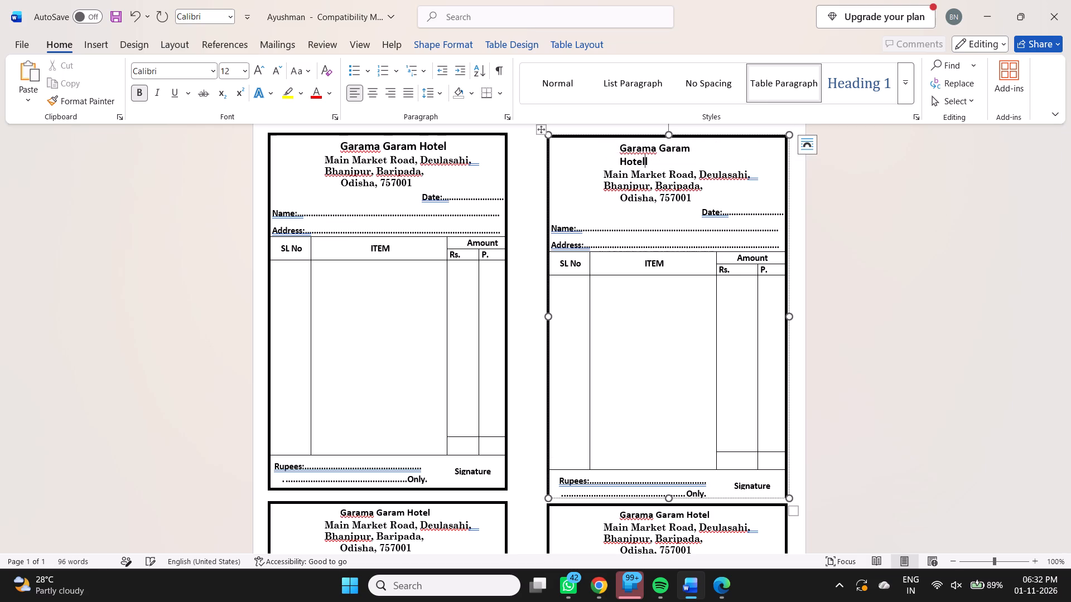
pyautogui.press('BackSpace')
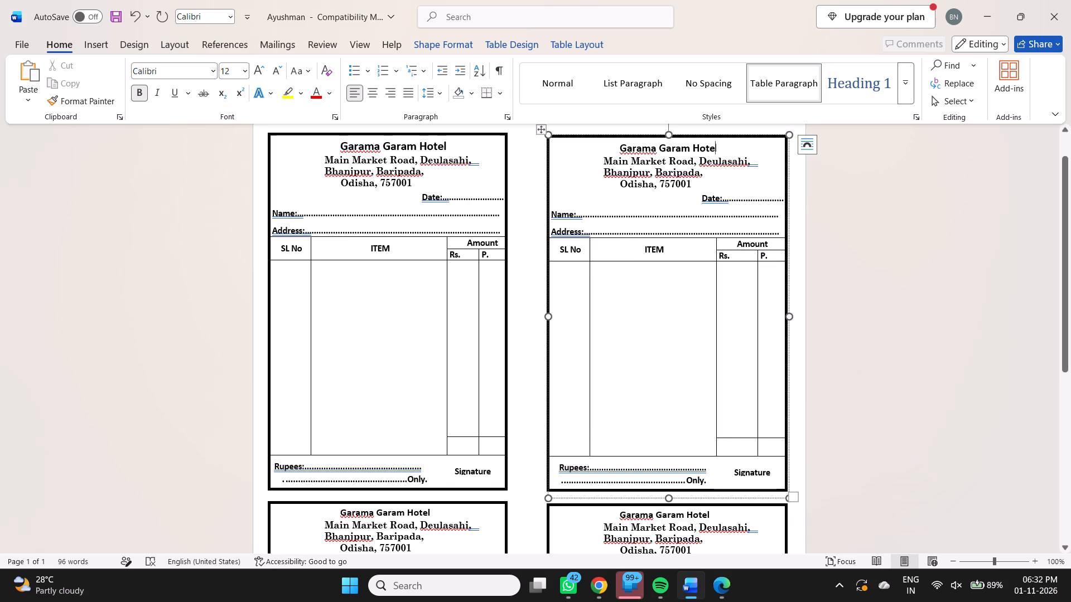
# Set the hotel name heading in the upper-right bill to 13 pt.
pyautogui.click(718, 151)
pyautogui.click(723, 150)
pyautogui.click(726, 152)
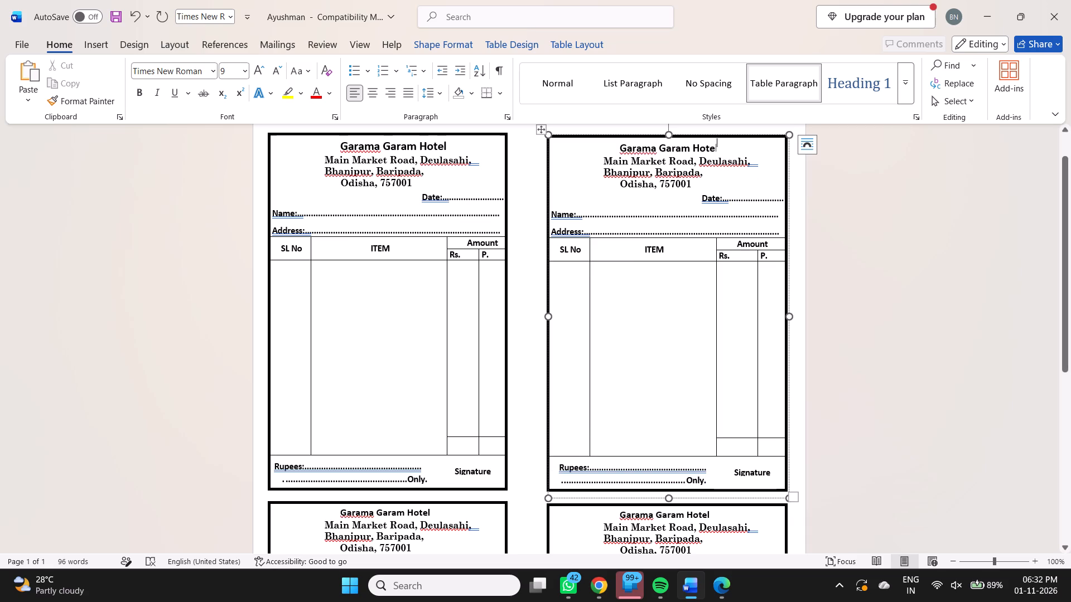
pyautogui.click(721, 148)
pyautogui.moveTo(721, 148); pyautogui.dragTo(676, 152)
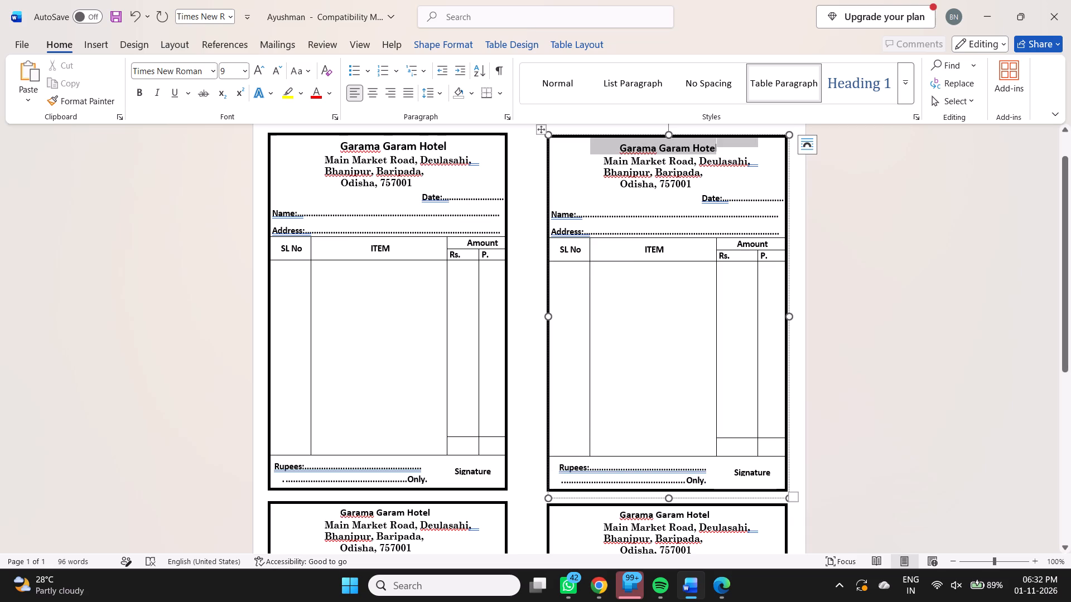
pyautogui.click(772, 178)
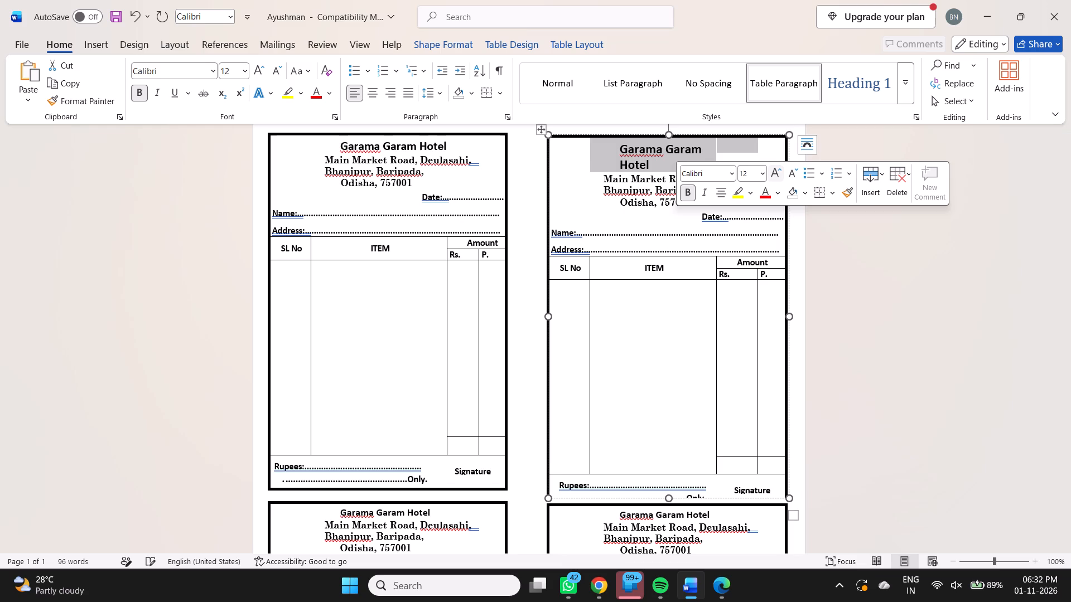
pyautogui.click(790, 177)
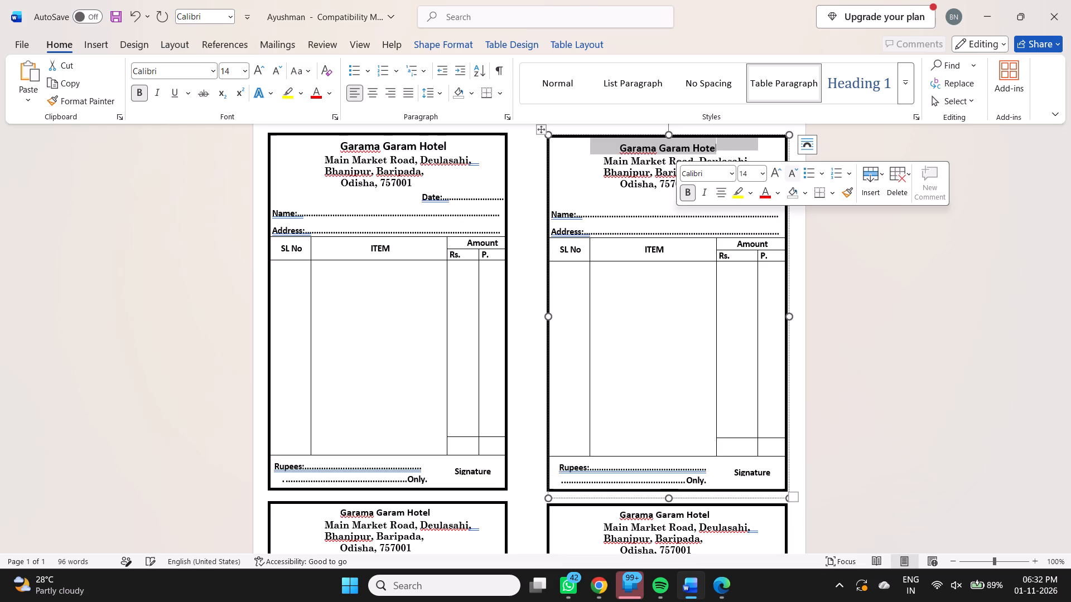
pyautogui.click(754, 176)
pyautogui.press('BackSpace')
pyautogui.press('1')
pyautogui.press('3')
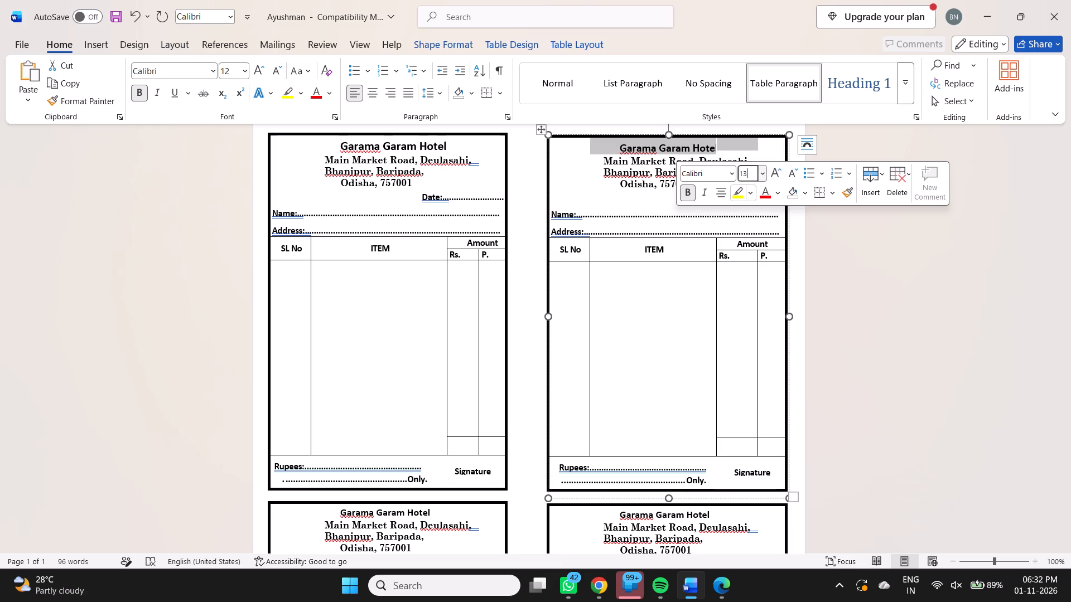
pyautogui.click(885, 241)
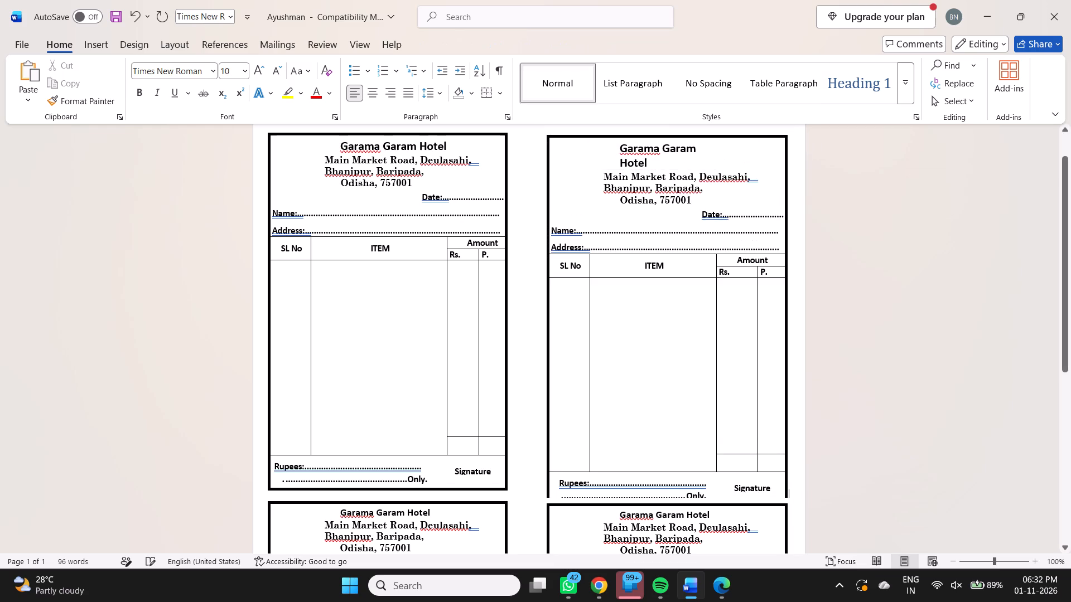
# Remove the indent before the Garama Garam Hotel heading in the upper-right bill.
pyautogui.click(620, 146)
pyautogui.press('BackSpace')
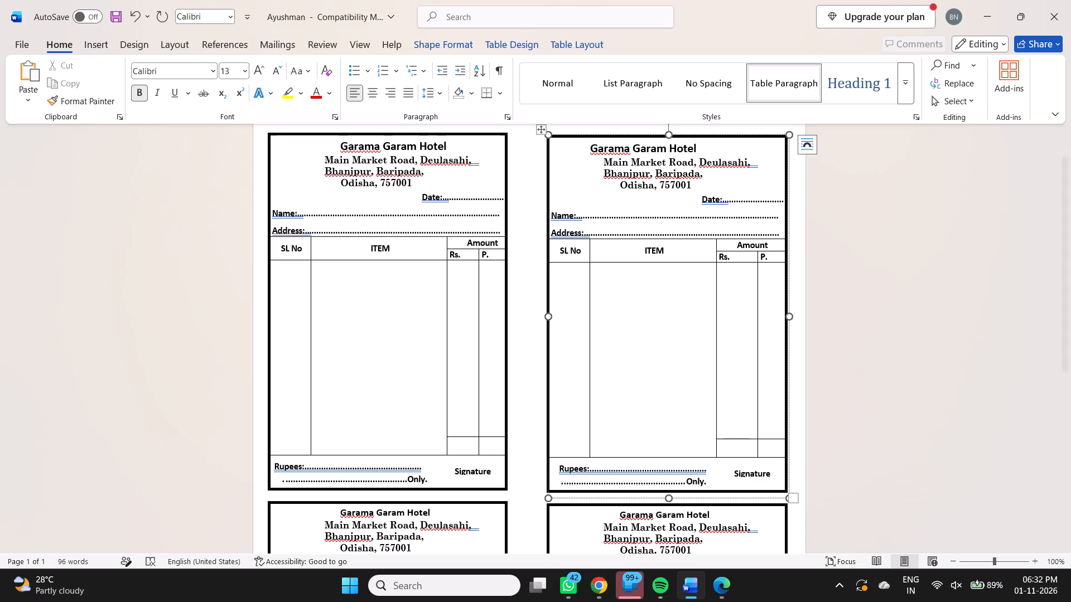
# Switch to Chrome and search Google in a fresh tab for images of garma garam baripada.
pyautogui.click(606, 579)
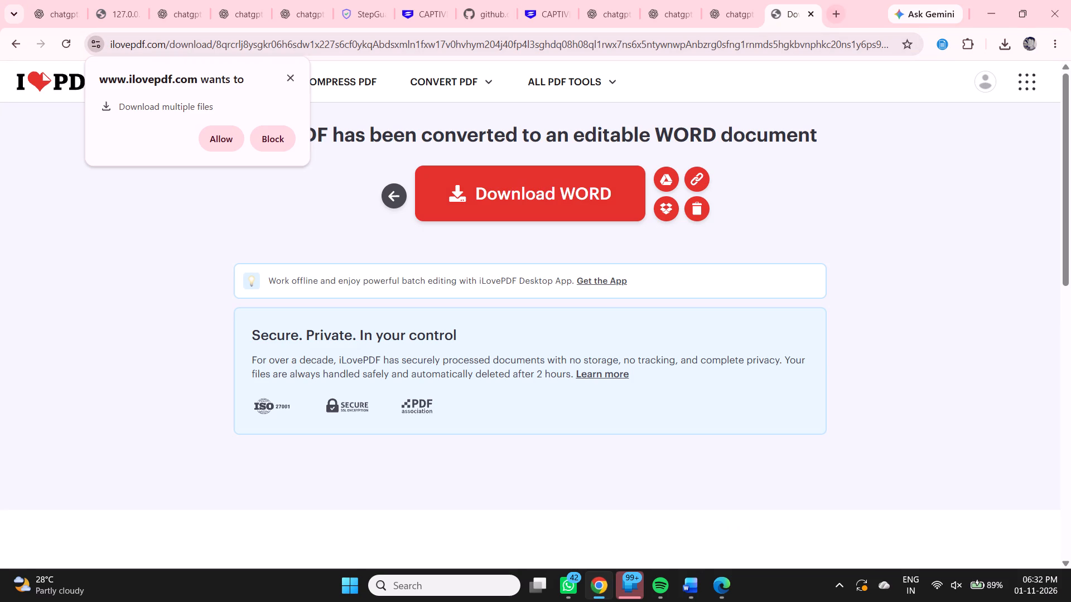
pyautogui.click(841, 18)
pyautogui.click(368, 273)
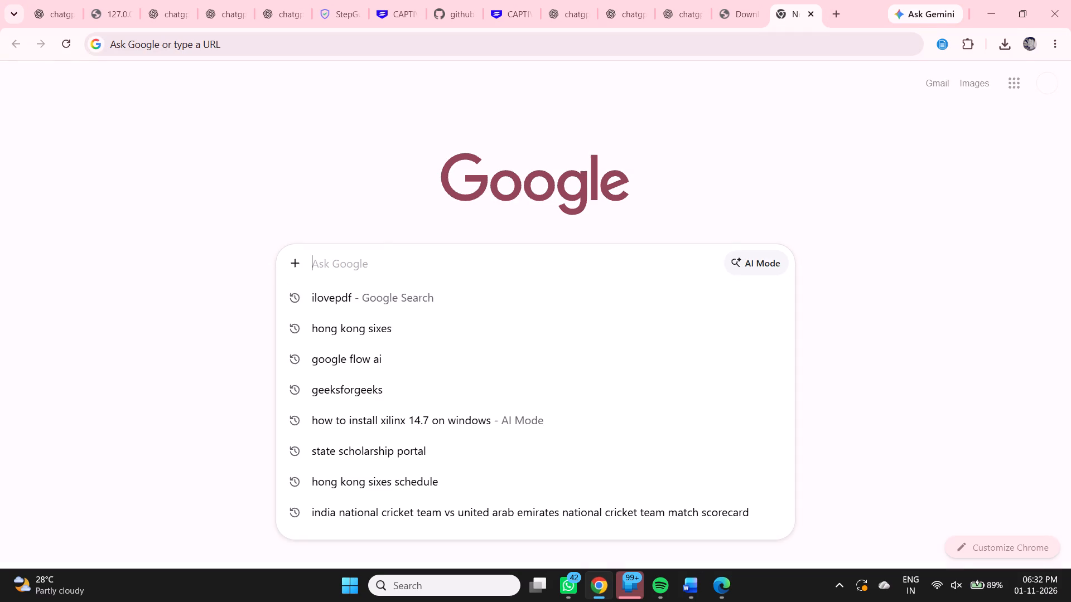
pyautogui.write('garama')
pyautogui.press('space')
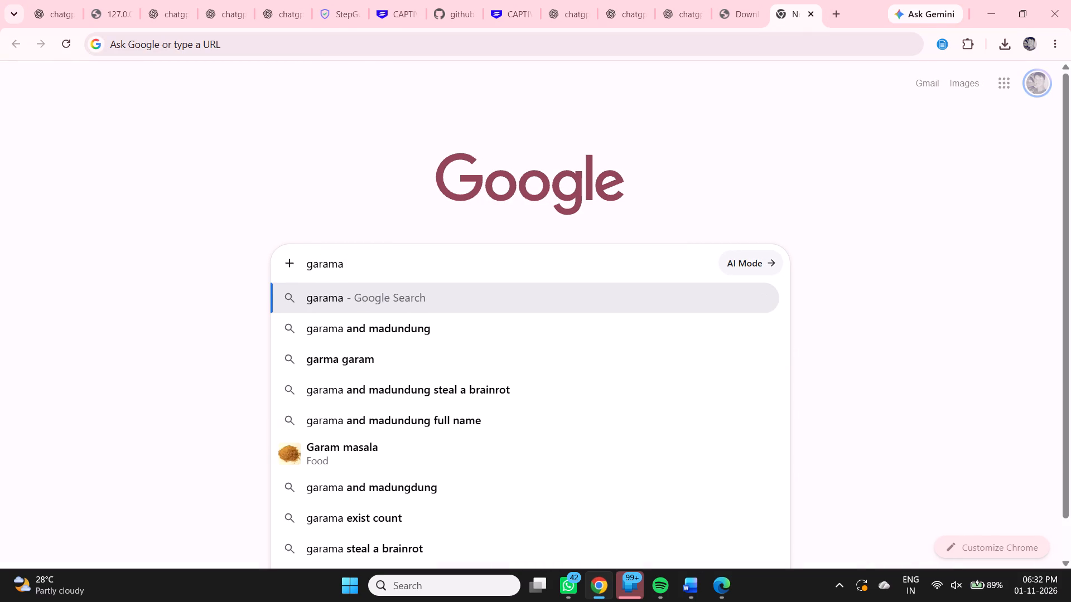
pyautogui.write('garam')
pyautogui.press('space')
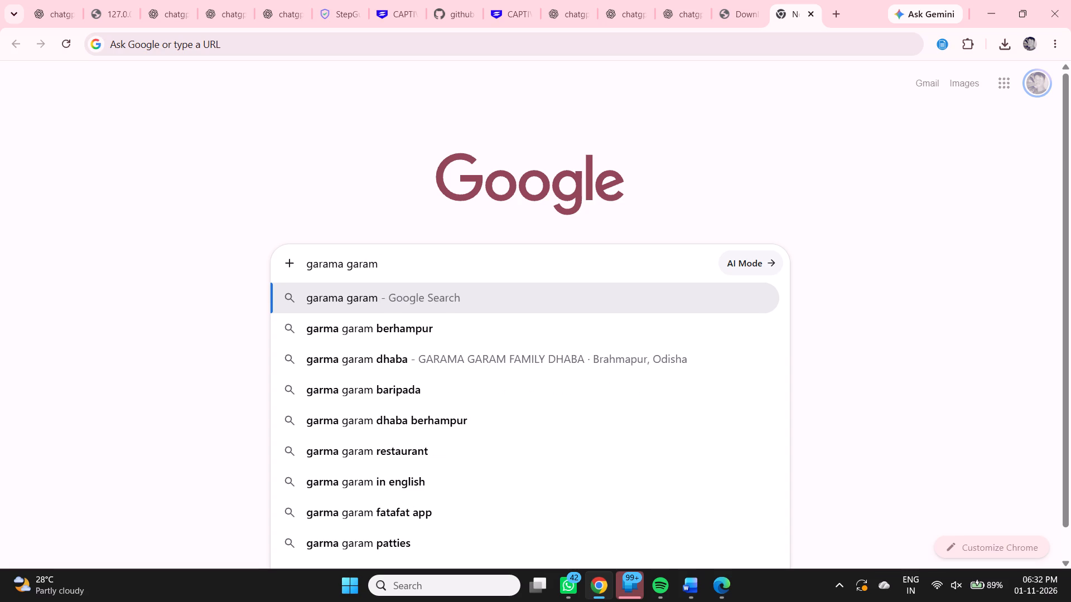
pyautogui.click(398, 387)
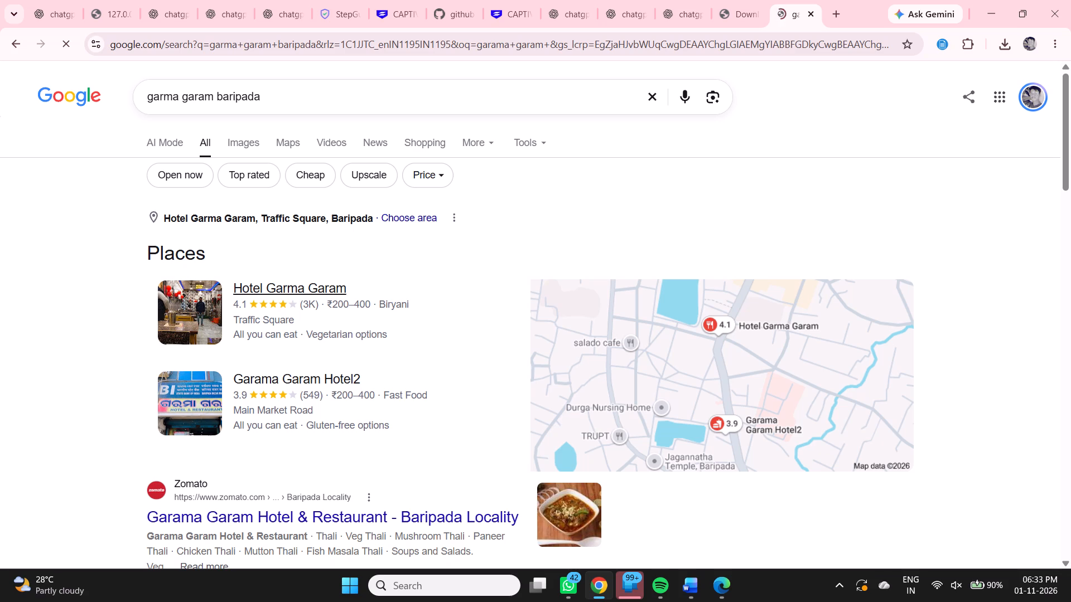
pyautogui.click(245, 143)
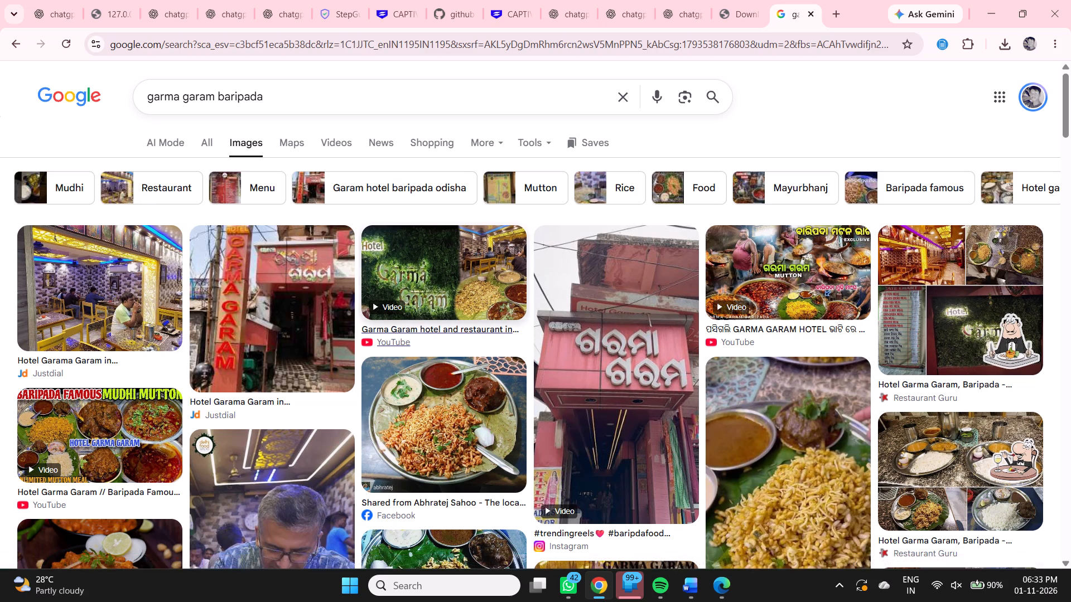
# Look through the image results for garma garam baripada for photos of the hotel's signage and printed material.
pyautogui.scroll(-2, 391, 361)
pyautogui.scroll(2, 391, 360)
pyautogui.scroll(-1, 391, 360)
pyautogui.scroll(1, 376, 363)
pyautogui.scroll(-2, 376, 363)
pyautogui.scroll(1, 376, 361)
pyautogui.scroll(-3, 379, 355)
pyautogui.scroll(1, 374, 351)
pyautogui.scroll(-4, 374, 351)
pyautogui.scroll(1, 375, 350)
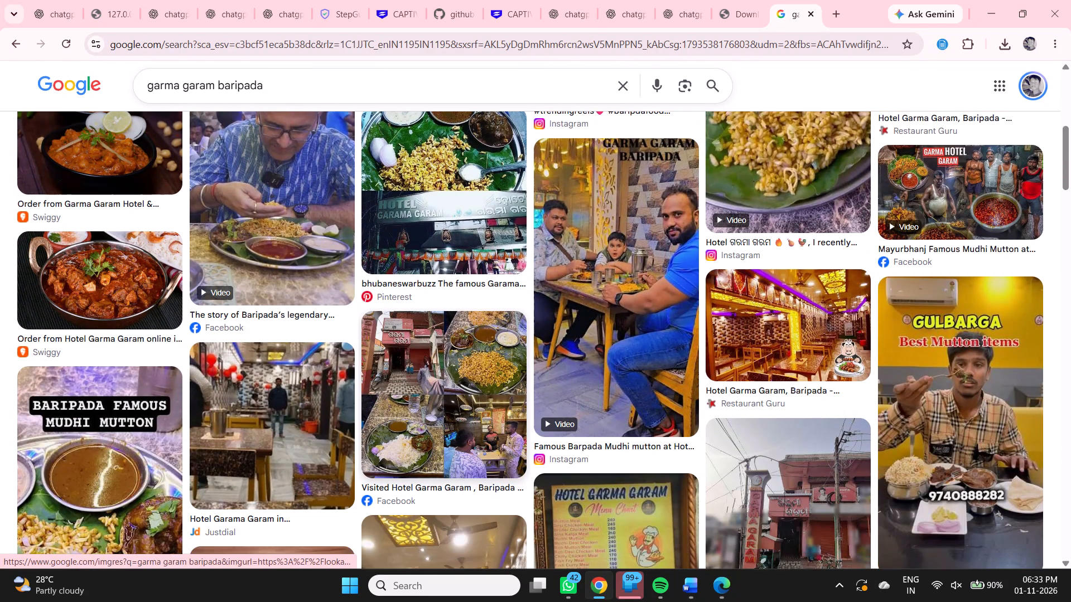
pyautogui.scroll(-3, 375, 344)
pyautogui.scroll(1, 375, 344)
pyautogui.scroll(-4, 375, 344)
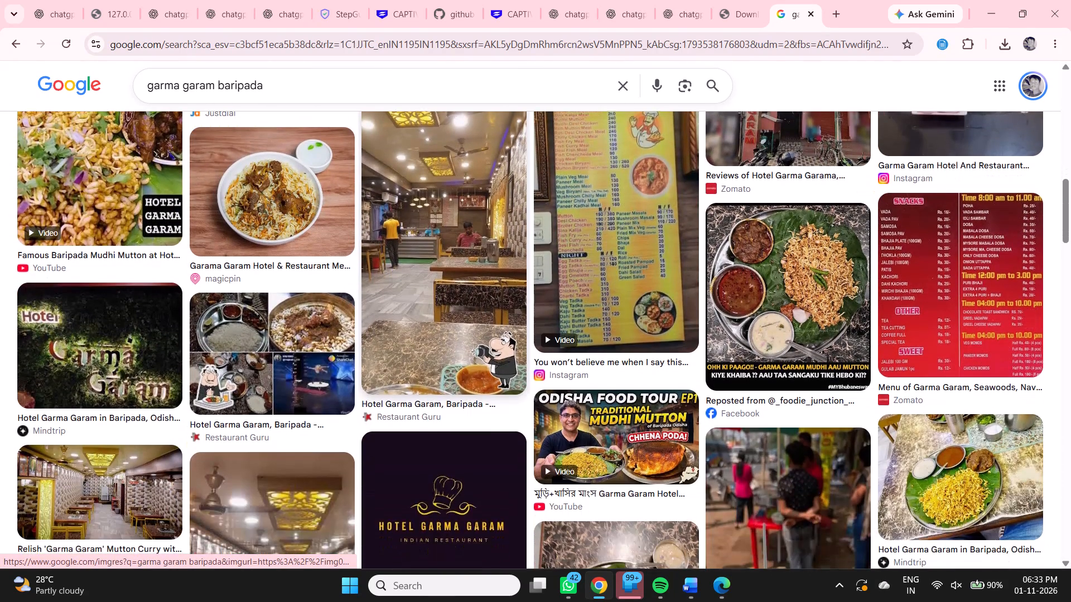
pyautogui.scroll(-1, 375, 344)
pyautogui.scroll(1, 375, 344)
pyautogui.scroll(-1, 375, 344)
pyautogui.scroll(5, 310, 326)
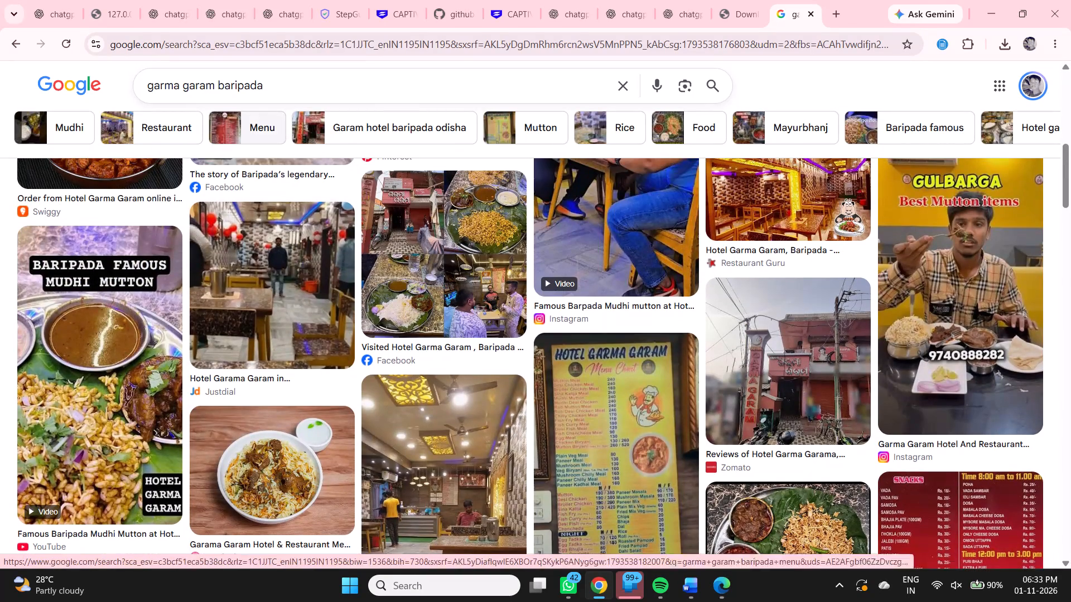
# Extend the image search to garma garam baripada bill.
pyautogui.click(286, 87)
pyautogui.press('space')
pyautogui.write('bi')
pyautogui.press('l')
pyautogui.press('l')
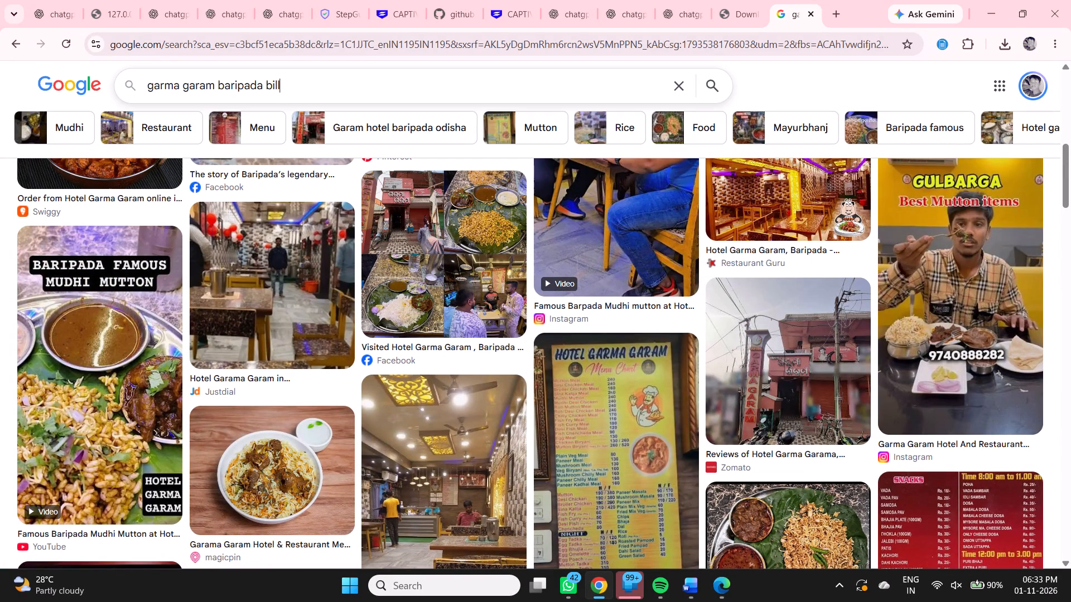
pyautogui.press('Return')
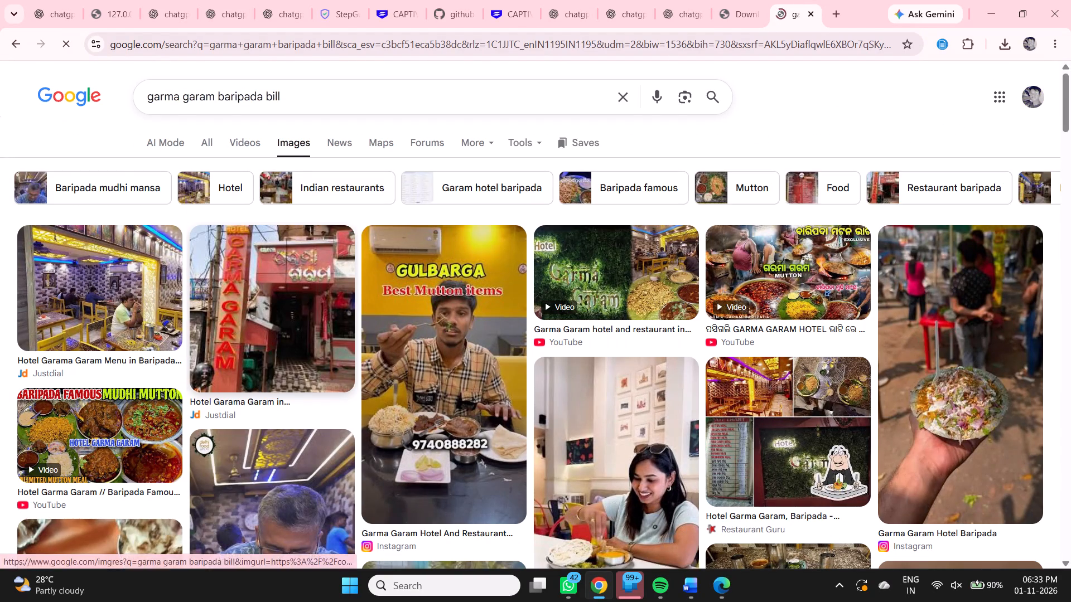
# Look through the image results for a printed bill from the hotel.
pyautogui.scroll(-2, 331, 342)
pyautogui.scroll(1, 353, 342)
pyautogui.scroll(-5, 353, 342)
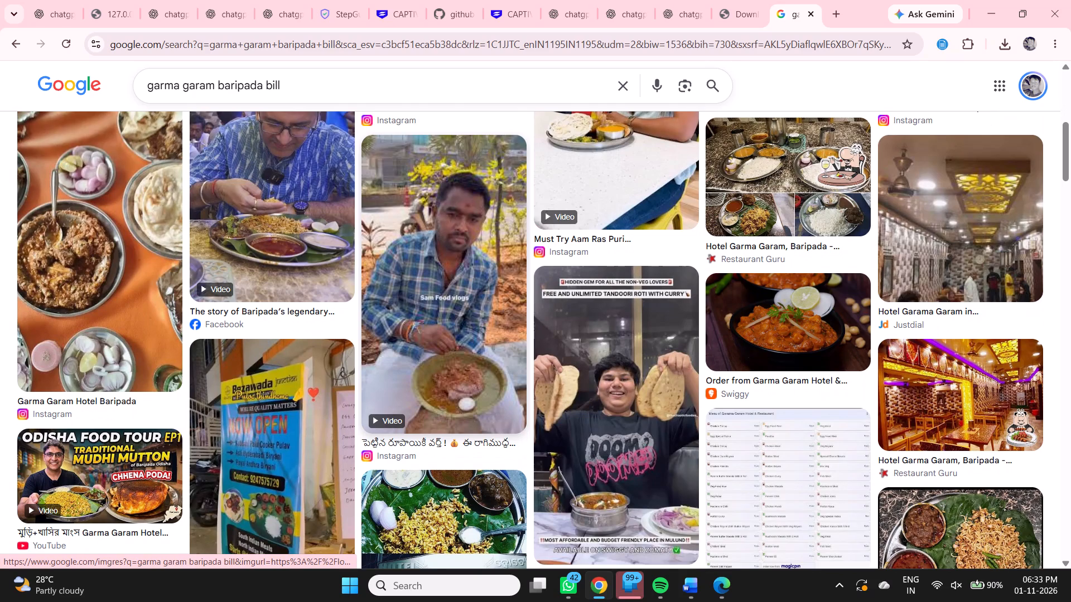
pyautogui.scroll(-3, 364, 353)
pyautogui.scroll(2, 364, 353)
pyautogui.scroll(-1, 364, 353)
pyautogui.scroll(1, 364, 353)
pyautogui.scroll(-7, 364, 353)
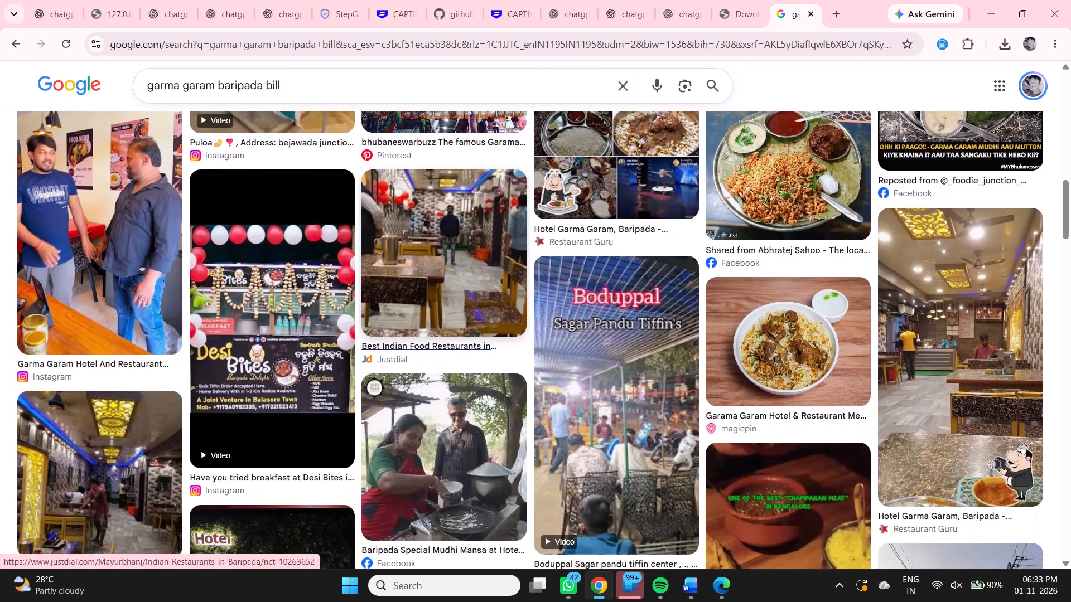
pyautogui.scroll(-1, 364, 358)
pyautogui.scroll(1, 364, 358)
pyautogui.scroll(-2, 364, 358)
pyautogui.scroll(1, 364, 358)
pyautogui.scroll(-4, 364, 360)
pyautogui.scroll(1, 364, 360)
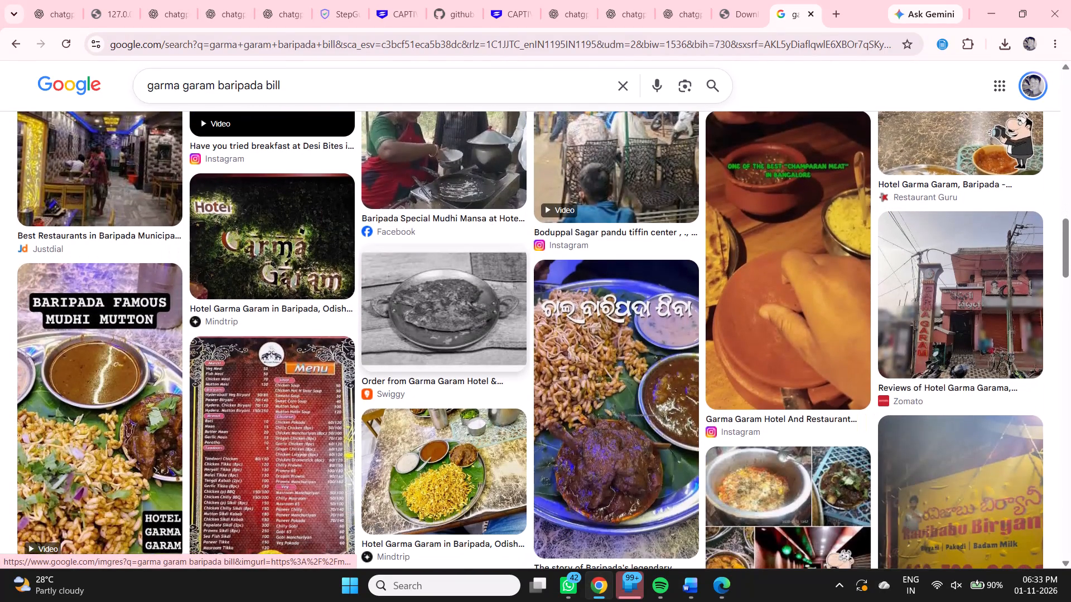
pyautogui.scroll(-6, 362, 360)
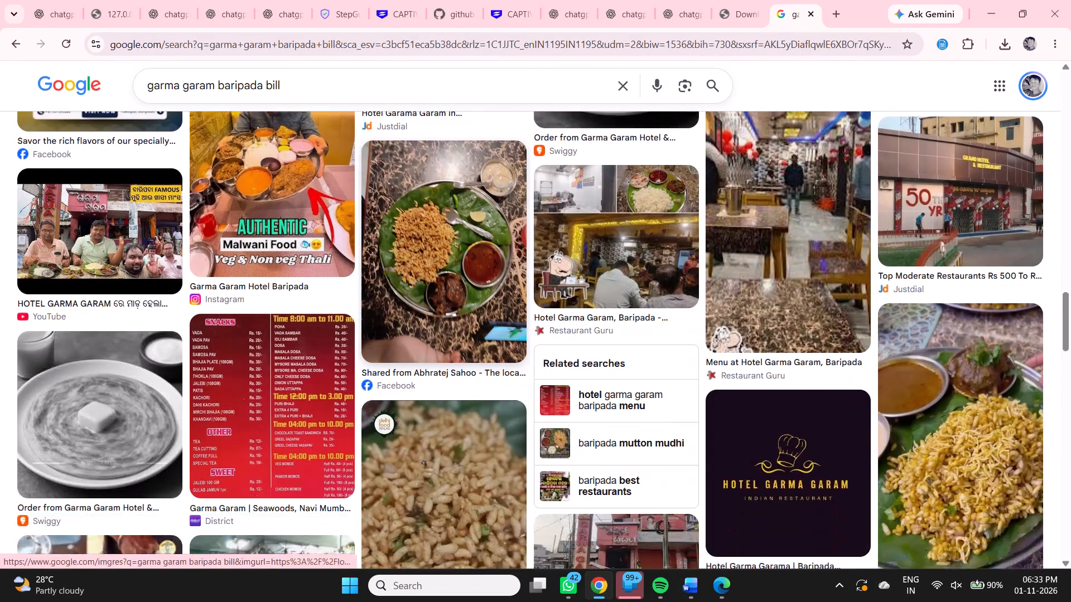
pyautogui.scroll(-1, 362, 360)
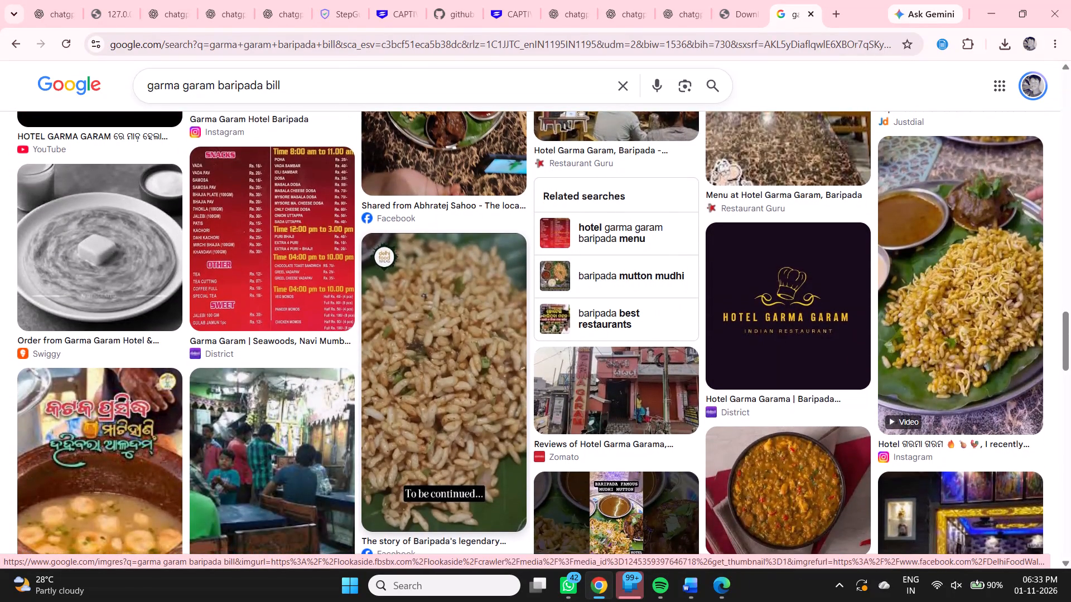
pyautogui.scroll(-4, 362, 360)
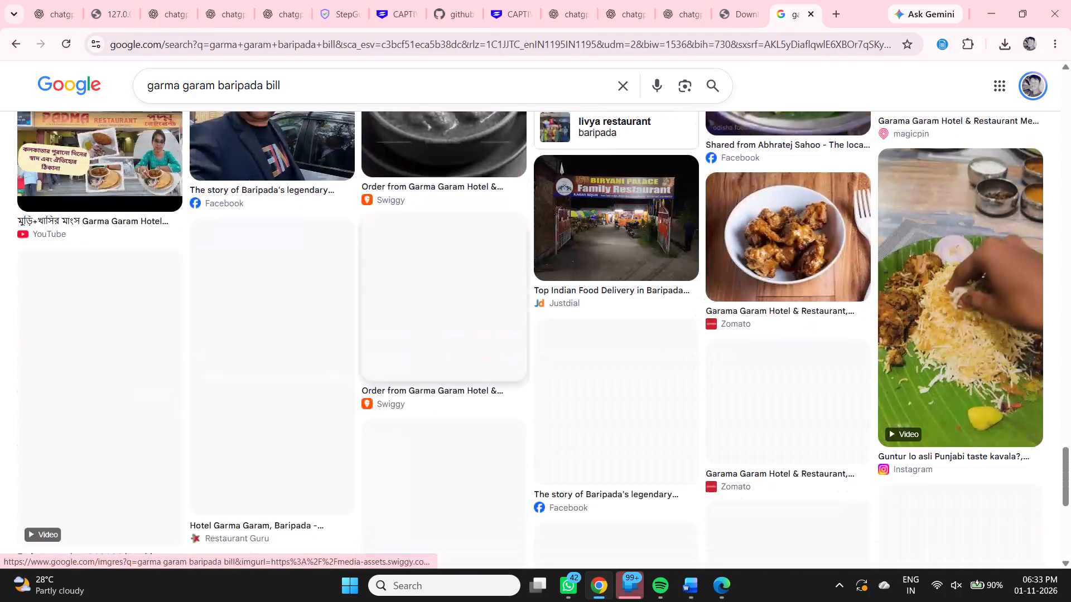
pyautogui.scroll(-4, 362, 360)
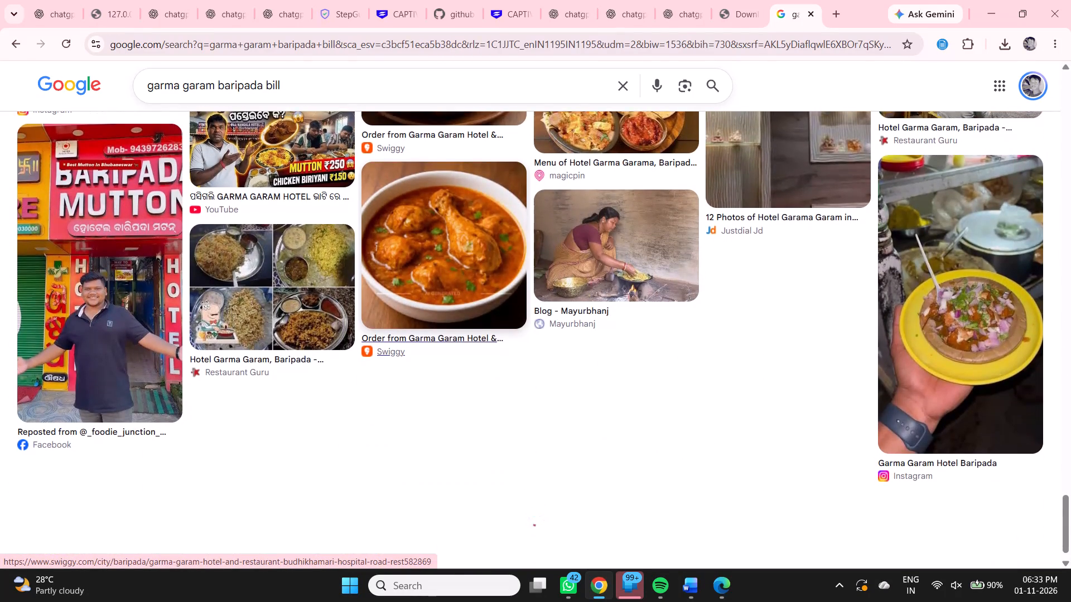
pyautogui.scroll(-1, 362, 360)
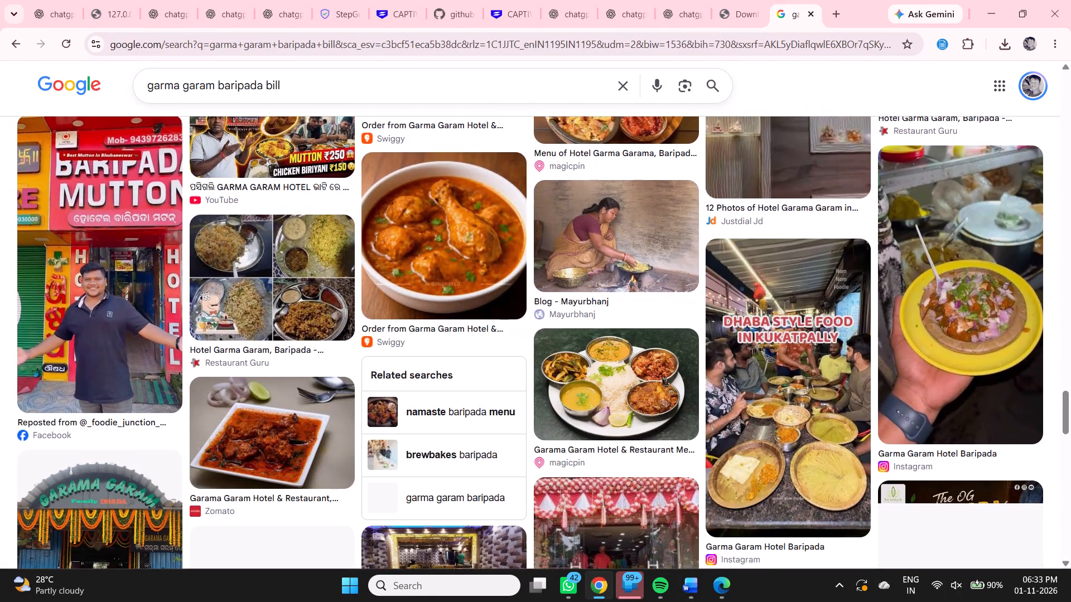
pyautogui.scroll(-3, 362, 360)
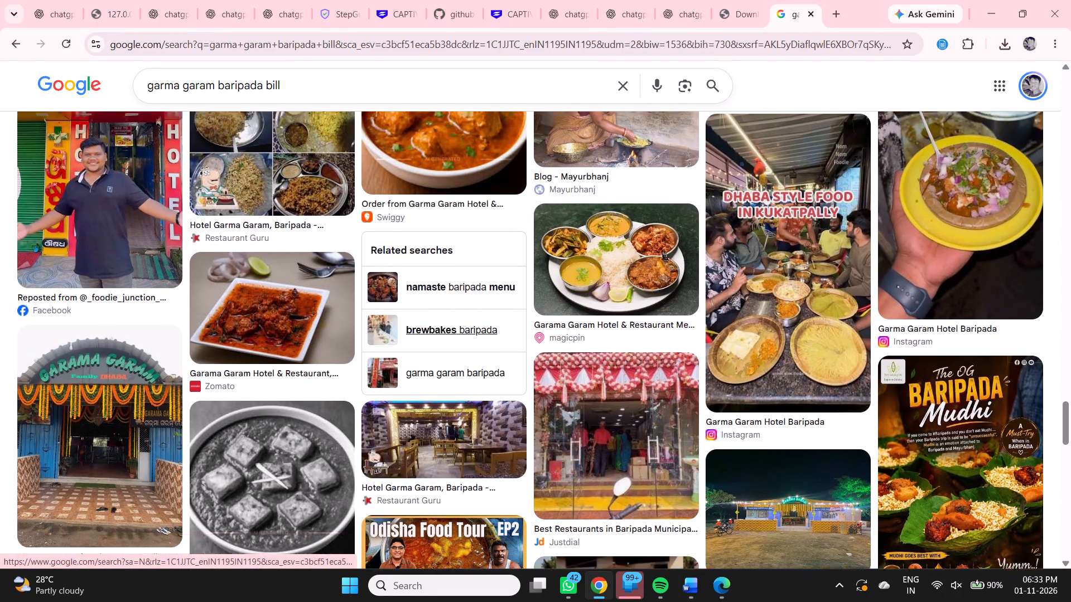
pyautogui.scroll(-3, 362, 360)
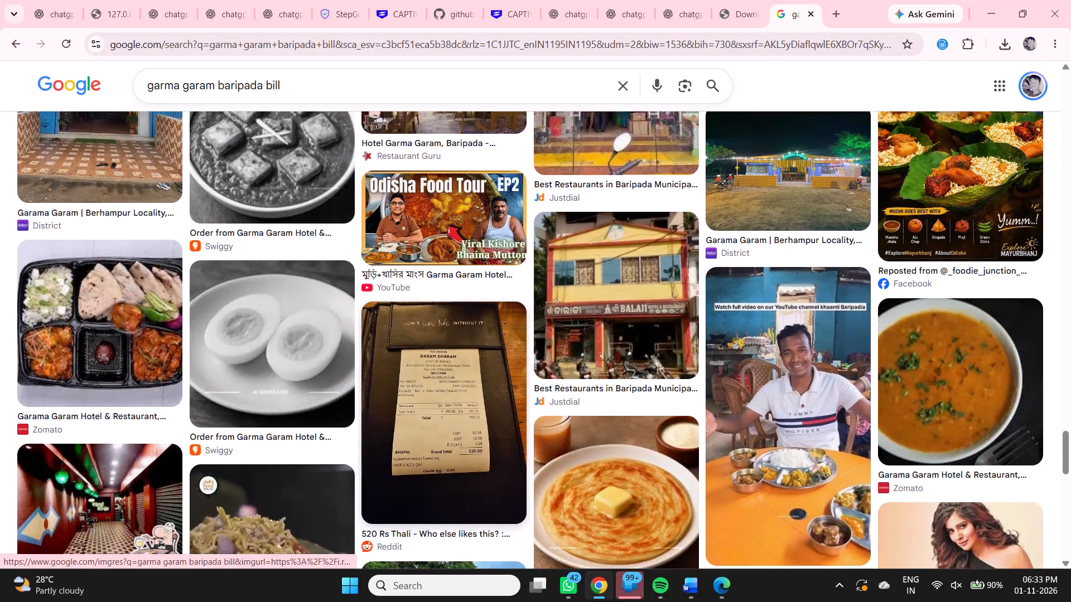
# Preview the 520 Rs Thali receipt photo from Reddit and close the preview.
pyautogui.scroll(-1, 362, 360)
pyautogui.click(454, 370)
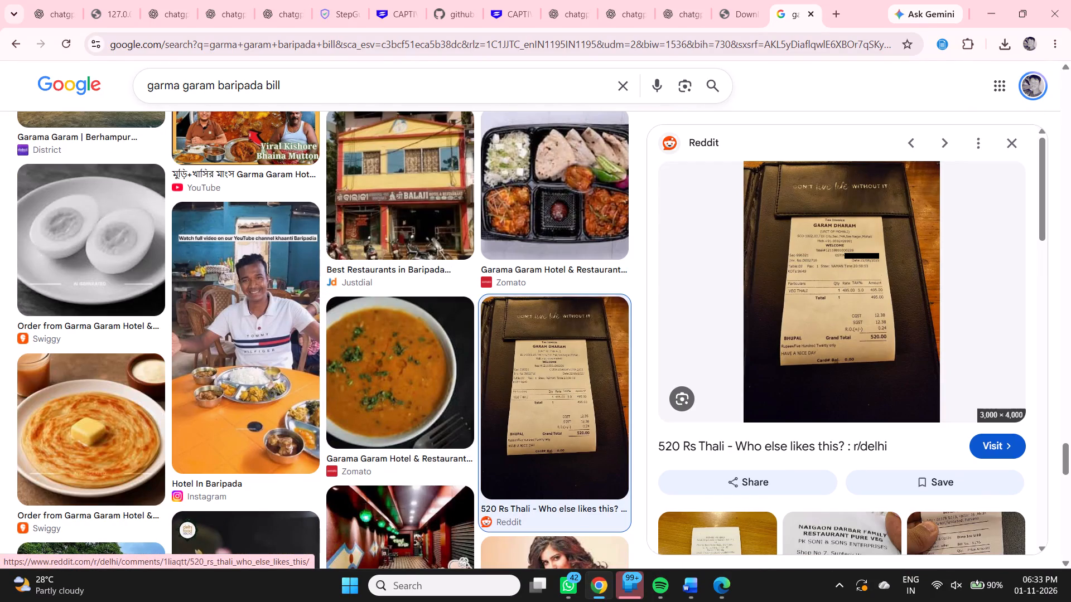
pyautogui.click(1015, 152)
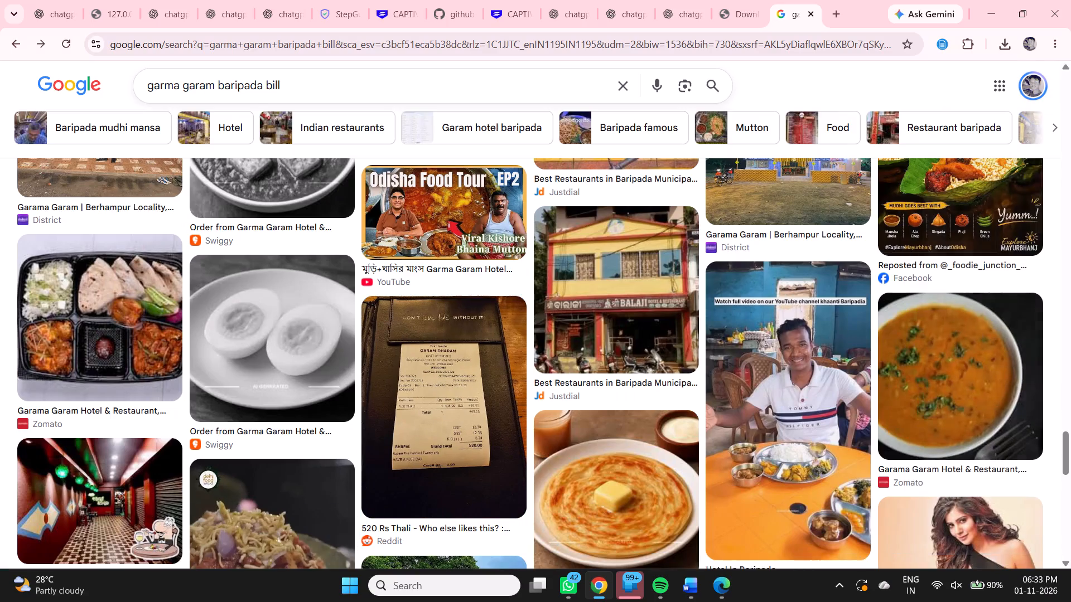
# Refine the image search to garma garam hotel baripada bill and look through the results.
pyautogui.scroll(-6, 765, 388)
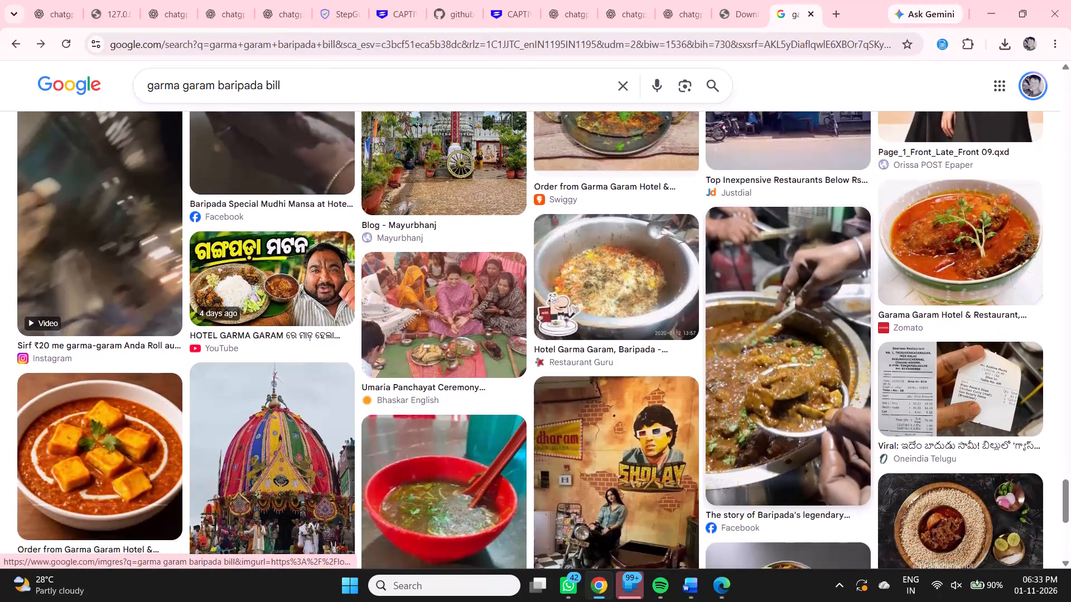
pyautogui.scroll(14, 765, 388)
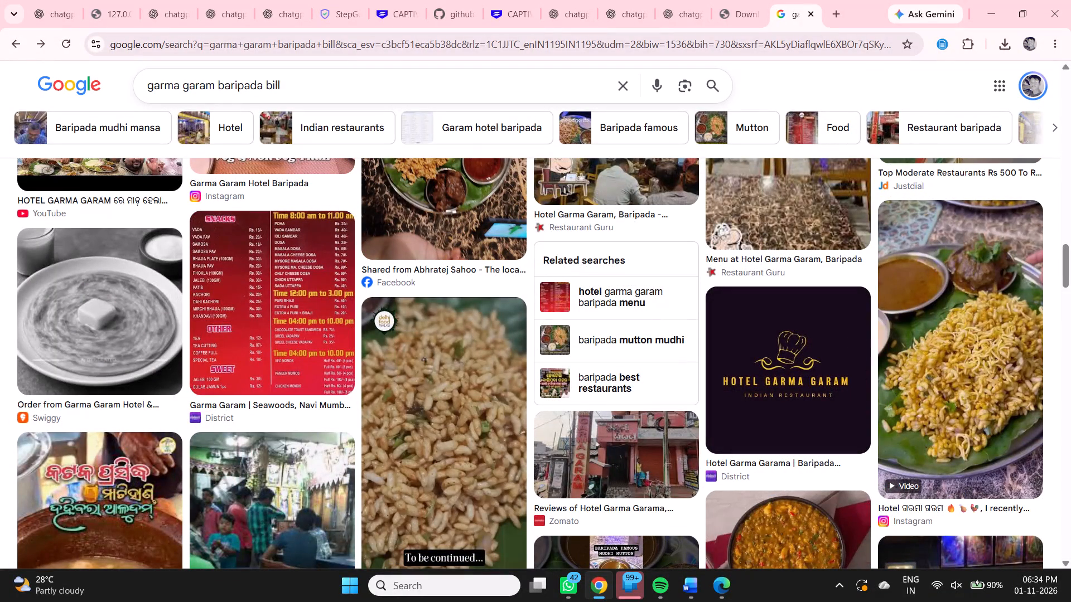
pyautogui.click(218, 86)
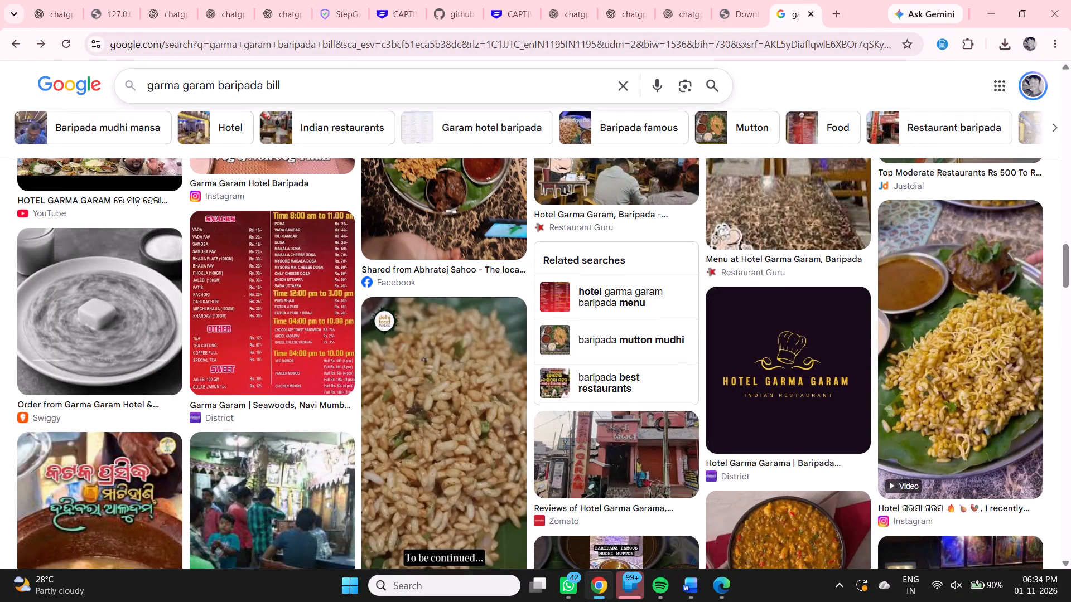
pyautogui.write('hotel')
pyautogui.press('space')
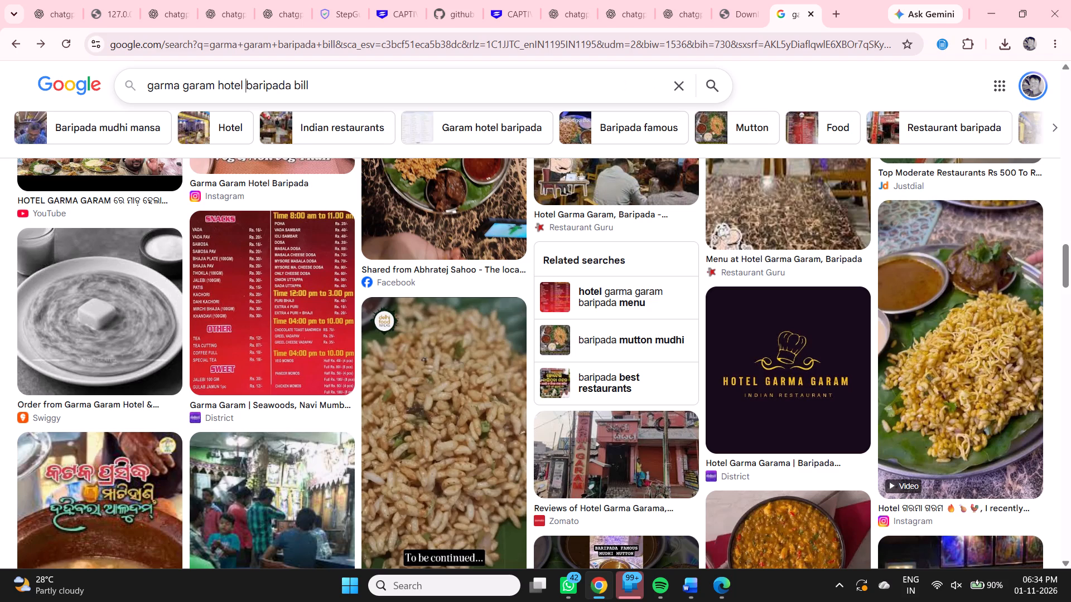
pyautogui.press('Return')
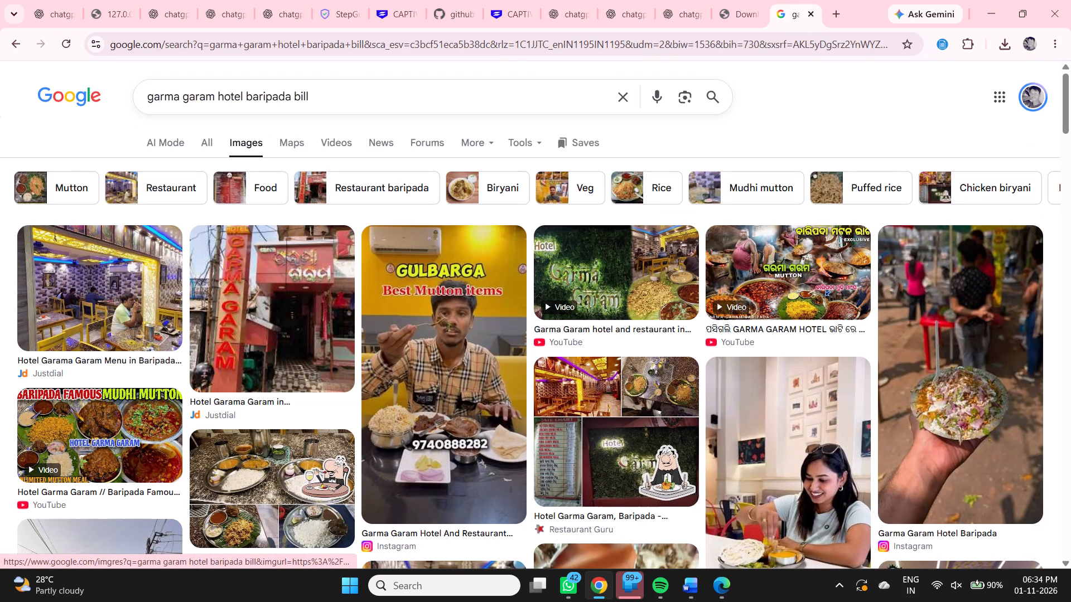
pyautogui.scroll(-7, 340, 274)
pyautogui.scroll(1, 363, 249)
pyautogui.scroll(-1, 364, 248)
pyautogui.scroll(1, 373, 239)
pyautogui.scroll(-1, 376, 235)
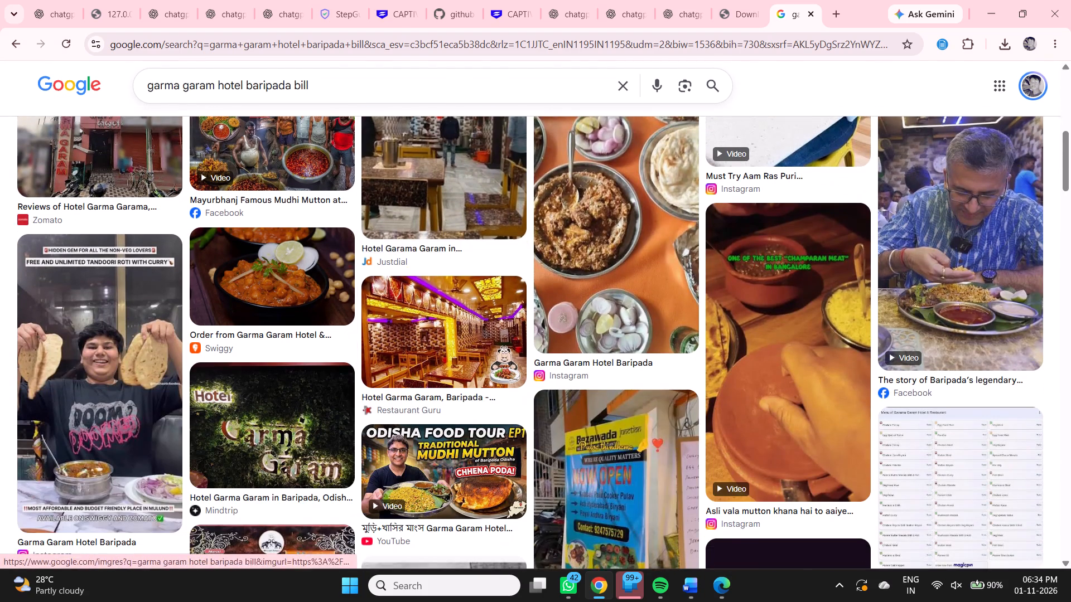
# Switch to Word and centre the Garama Garam Hotel heading in the upper-right bill.
pyautogui.click(706, 577)
pyautogui.click(693, 578)
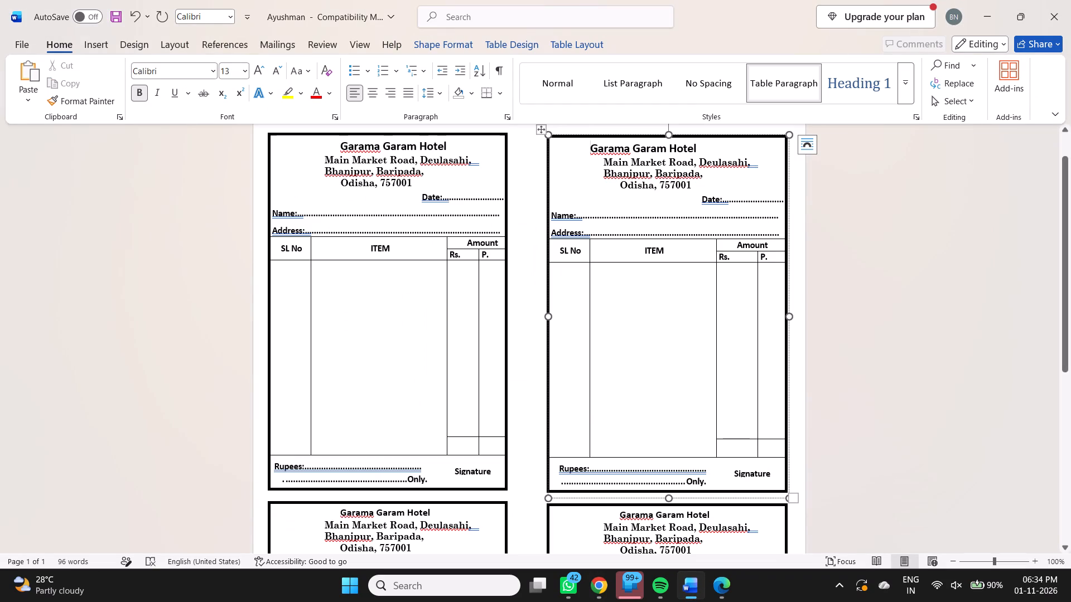
pyautogui.moveTo(698, 149); pyautogui.dragTo(617, 152)
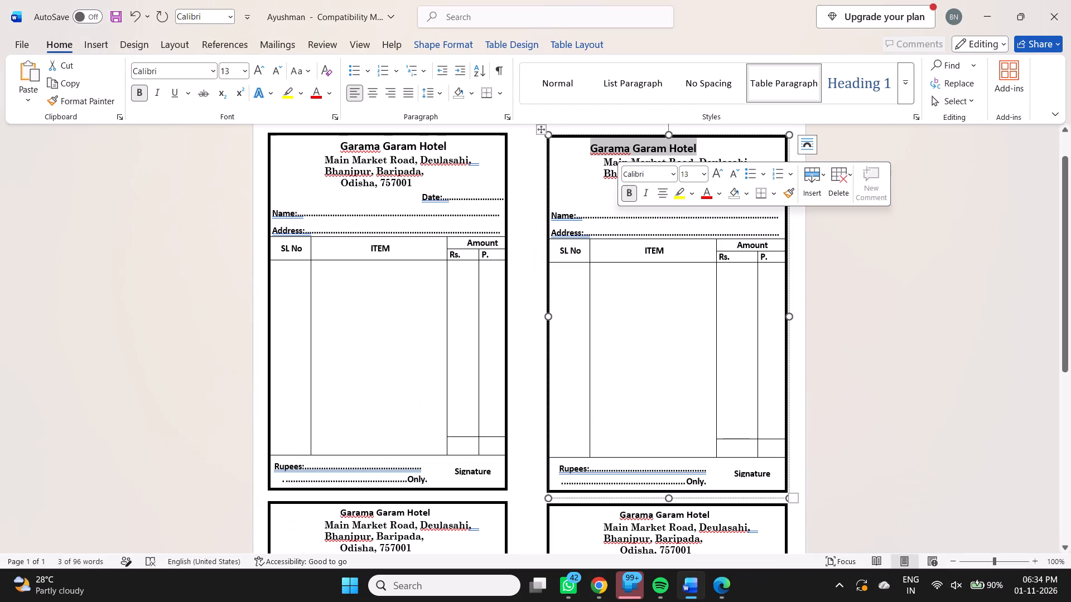
pyautogui.click(379, 98)
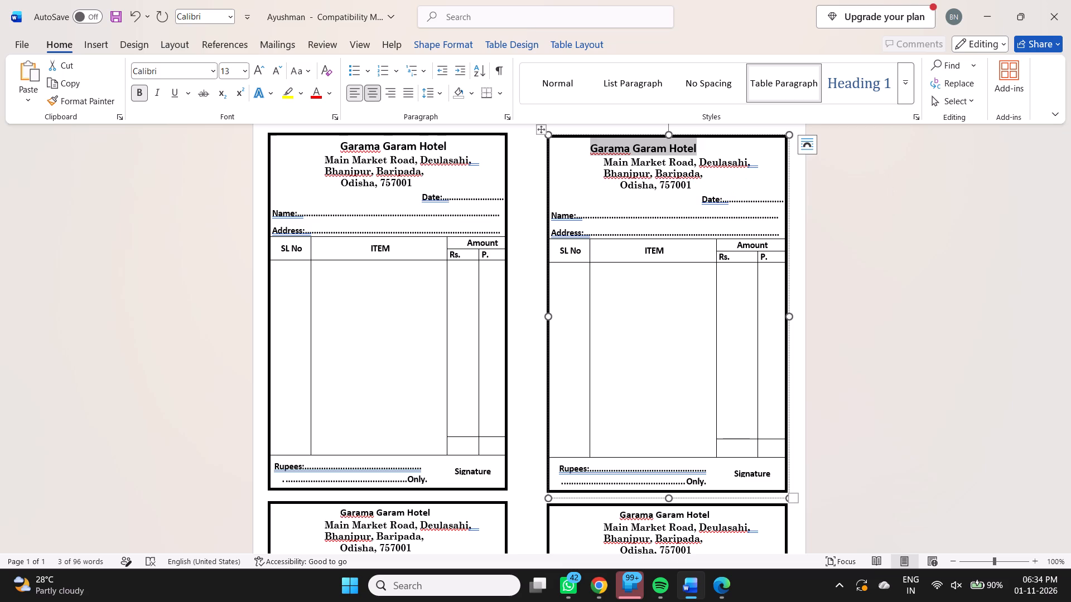
# Replace the hotel name heading in the lower-left bill with the copied 13 pt Garama Garam Hotel heading.
pyautogui.scroll(4, 640, 214)
pyautogui.scroll(-3, 640, 214)
pyautogui.scroll(-2, 600, 235)
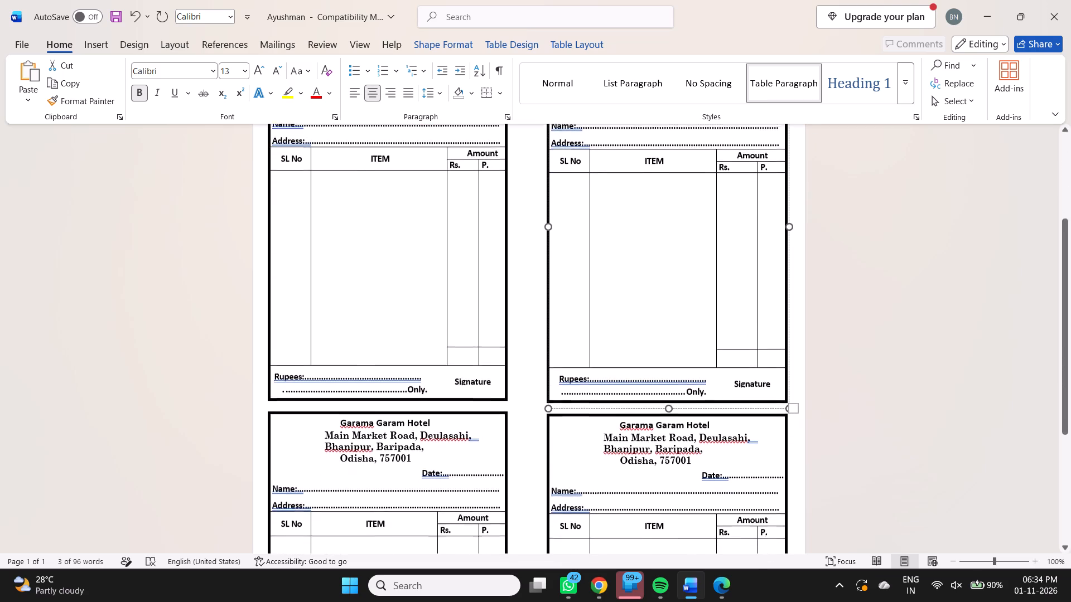
pyautogui.scroll(-1, 600, 235)
pyautogui.scroll(4, 600, 235)
pyautogui.scroll(-4, 548, 299)
pyautogui.scroll(1, 546, 296)
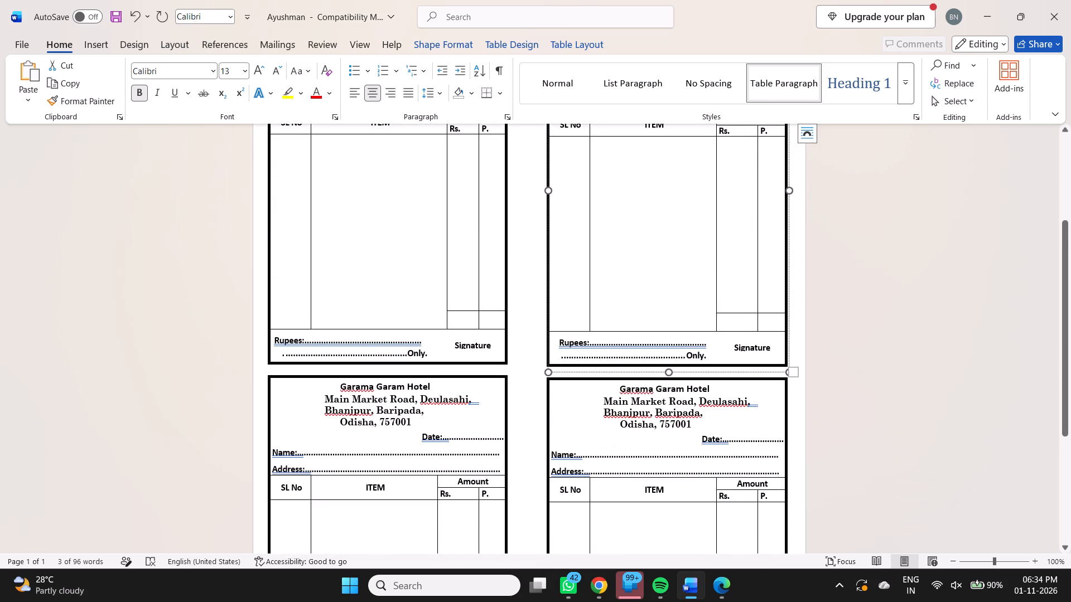
pyautogui.click(431, 387)
pyautogui.moveTo(431, 387); pyautogui.dragTo(378, 389)
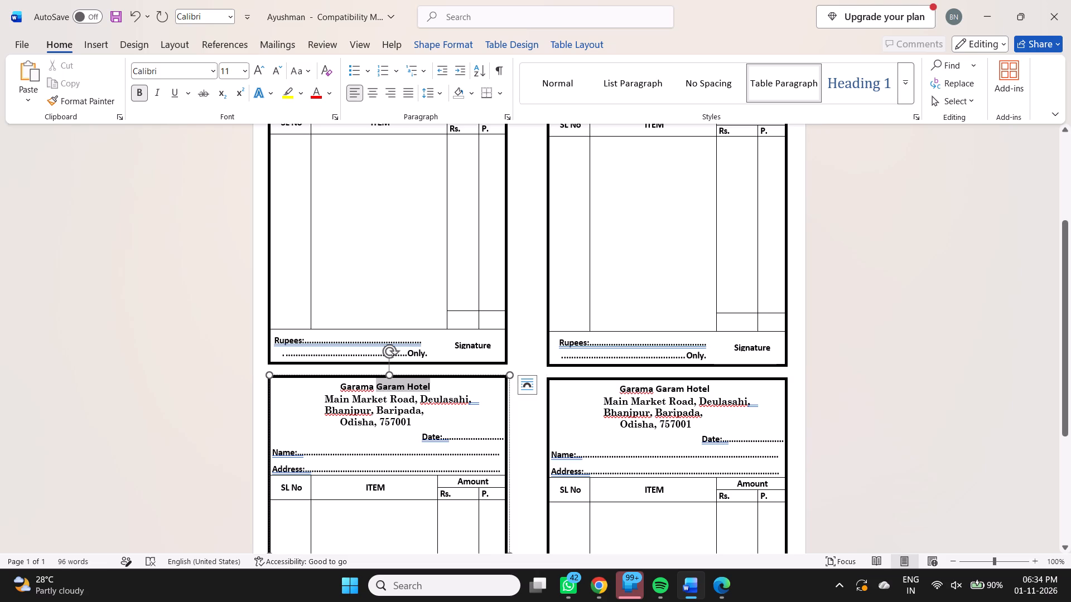
pyautogui.moveTo(378, 389); pyautogui.dragTo(355, 391)
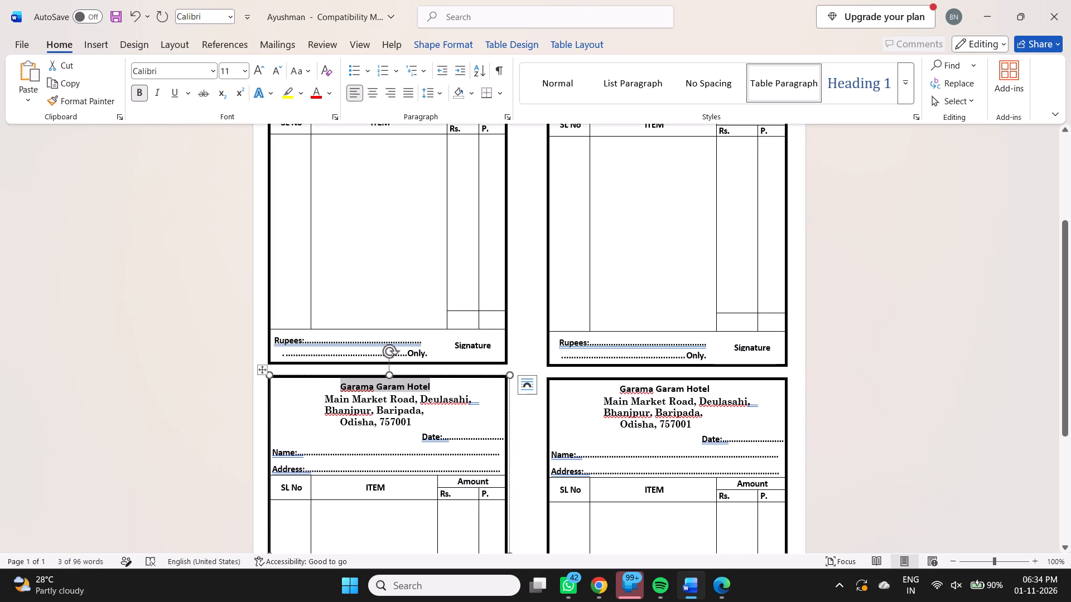
pyautogui.hotkey('ctrl', 'v')
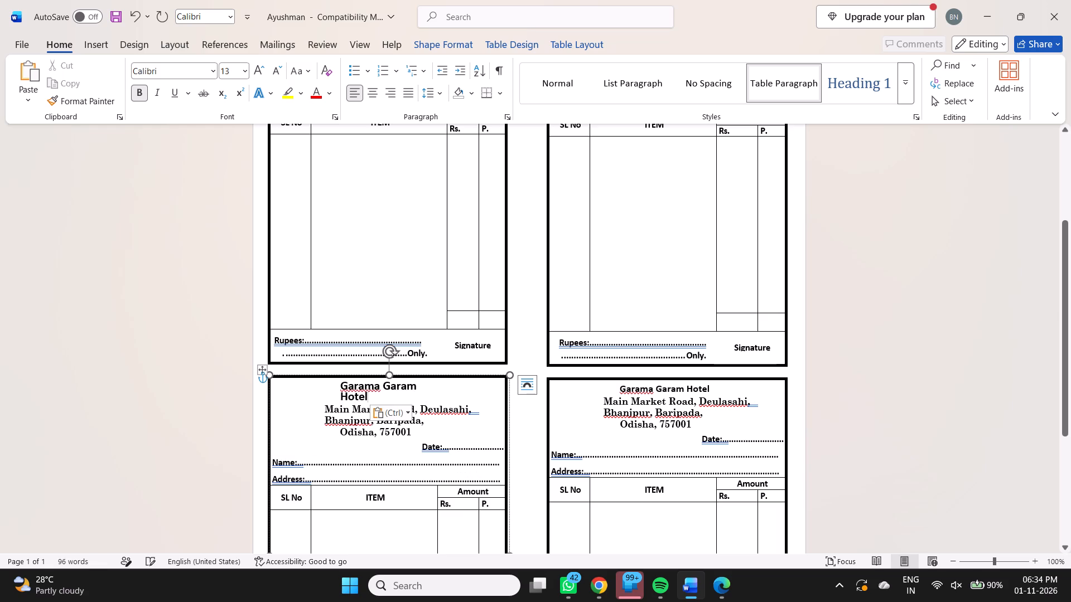
# Remove the indent before the Garama Garam Hotel heading in the lower-left bill.
pyautogui.click(340, 386)
pyautogui.press('BackSpace')
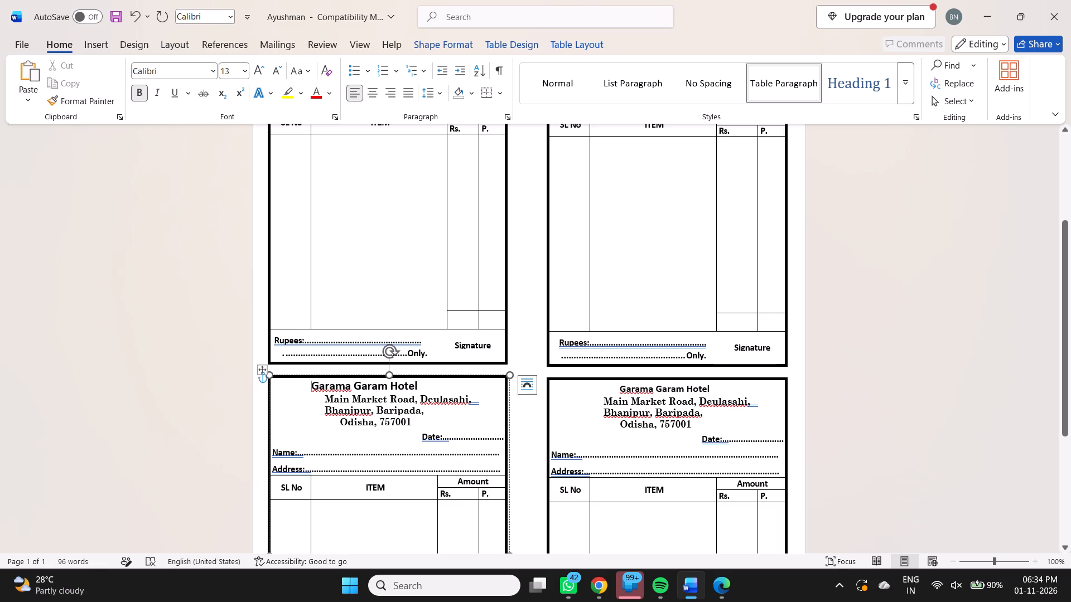
# Replace the hotel name heading in the lower-right bill with the copied 13 pt Garama Garam Hotel heading.
pyautogui.moveTo(619, 387); pyautogui.dragTo(697, 390)
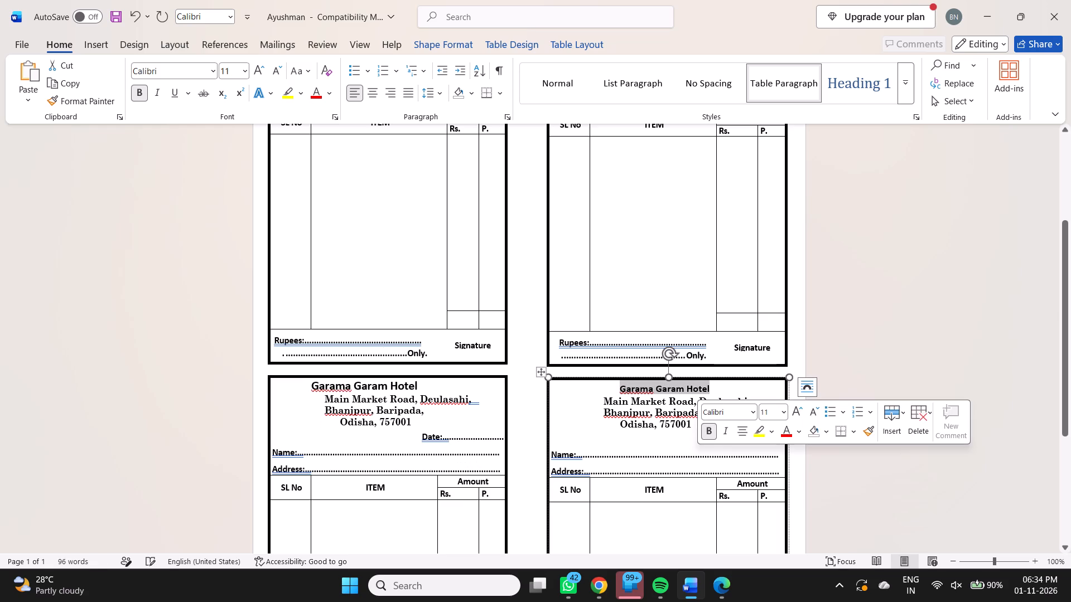
pyautogui.hotkey('ctrl', 'v')
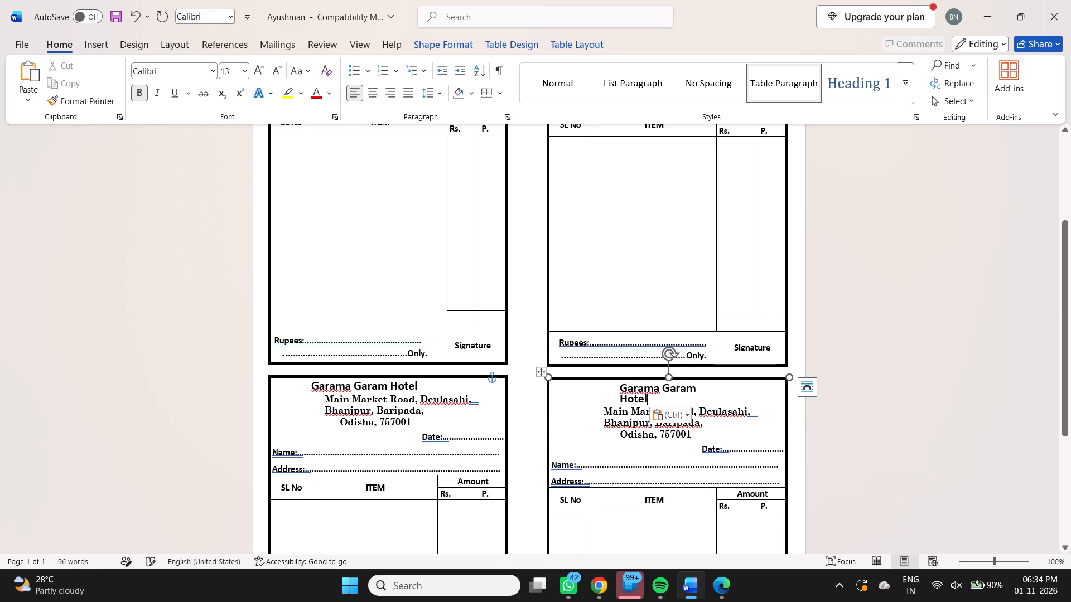
# Remove the indent before the Garama Garam Hotel heading in the lower-right bill.
pyautogui.click(622, 390)
pyautogui.press('BackSpace')
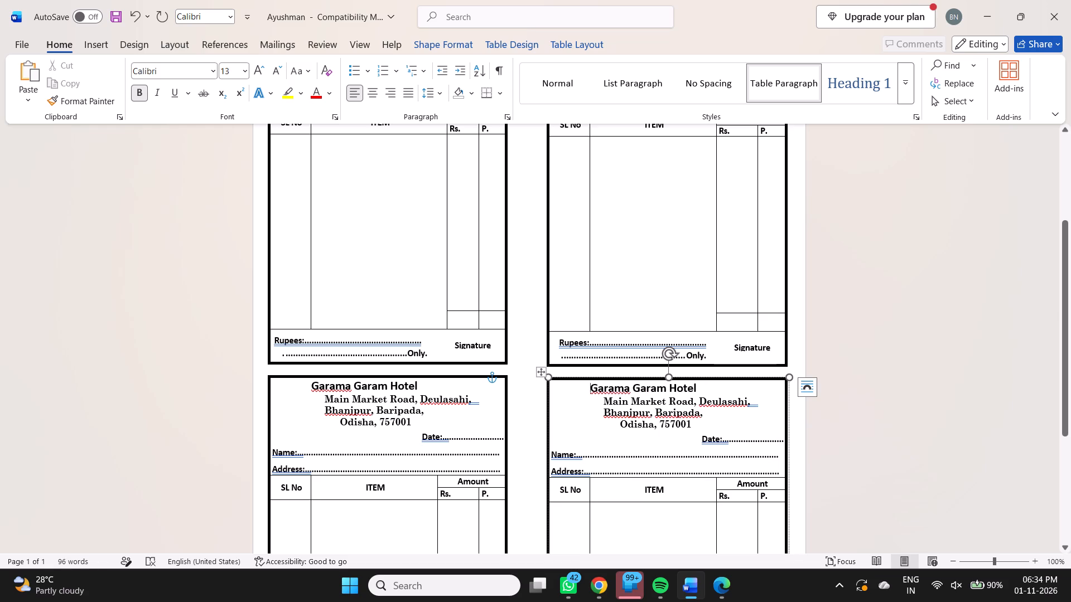
# Centre the Garama Garam Hotel headings in the lower-left and lower-right bills.
pyautogui.moveTo(421, 388); pyautogui.dragTo(340, 390)
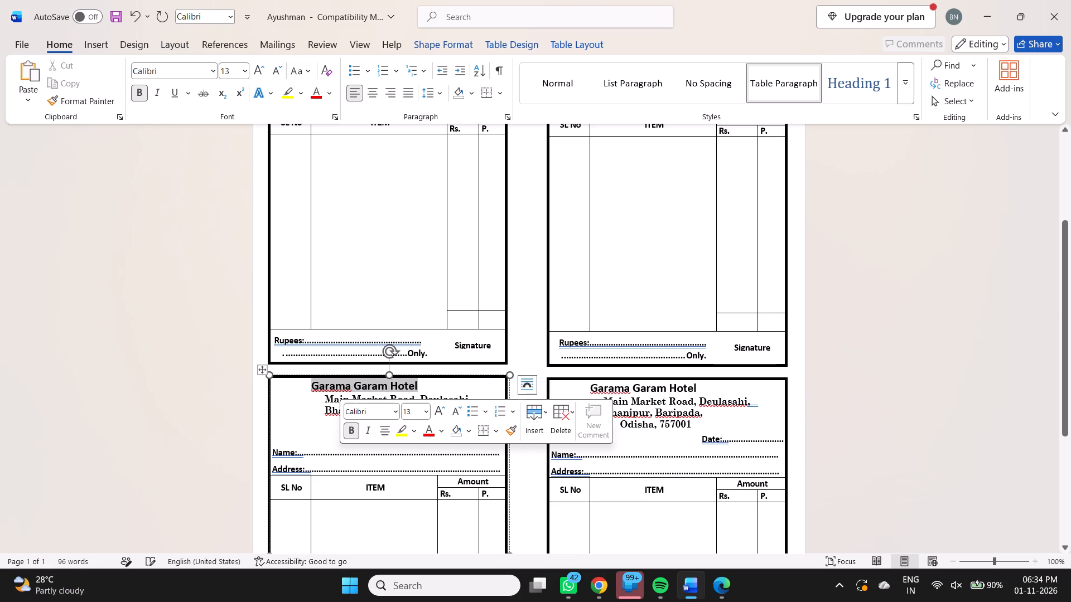
pyautogui.click(372, 95)
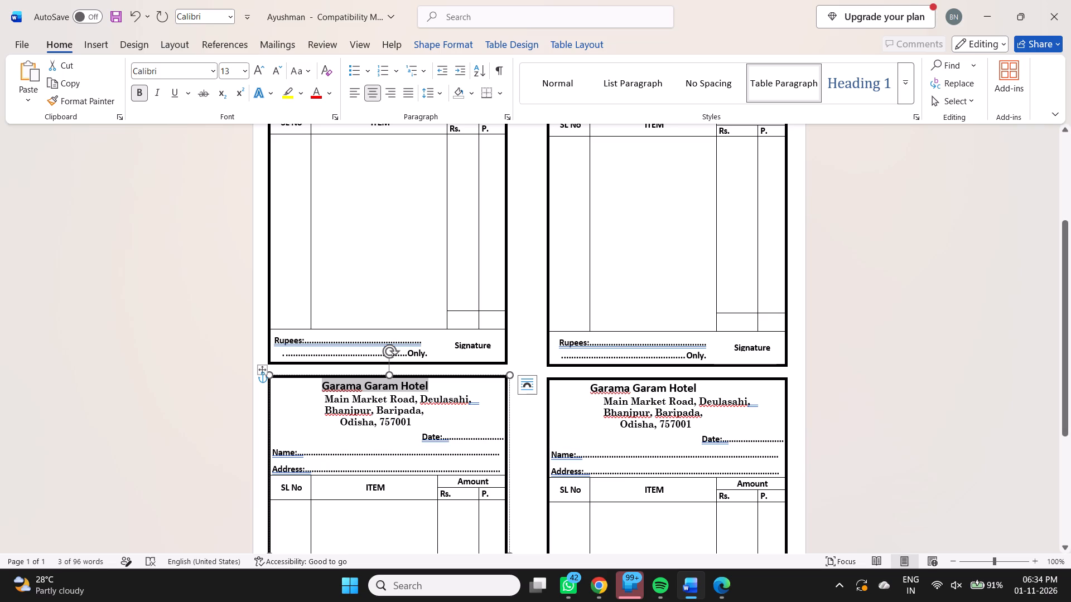
pyautogui.moveTo(701, 389); pyautogui.dragTo(617, 392)
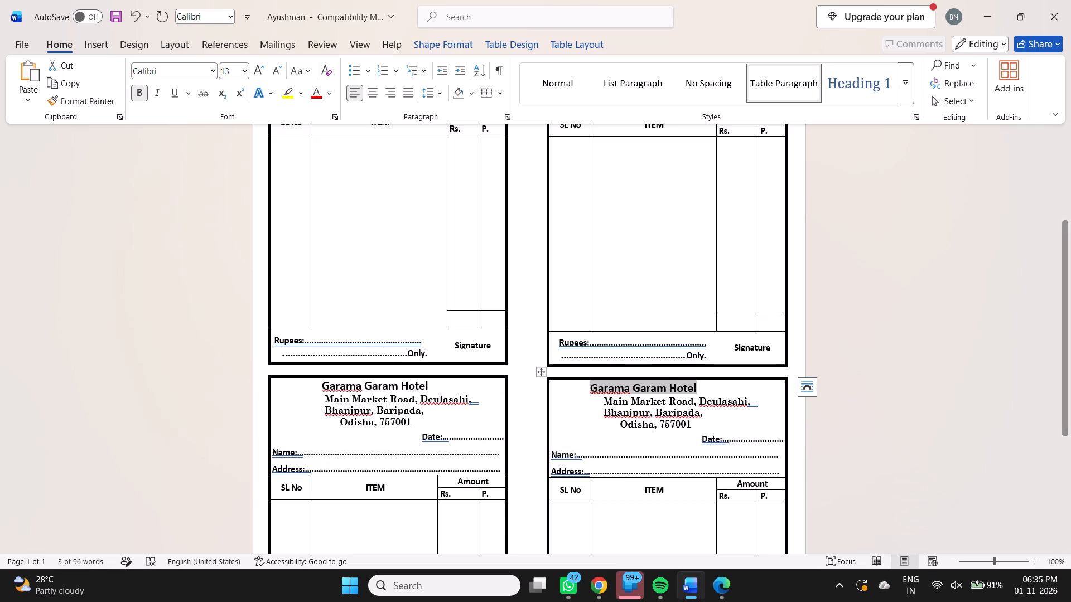
pyautogui.click(375, 91)
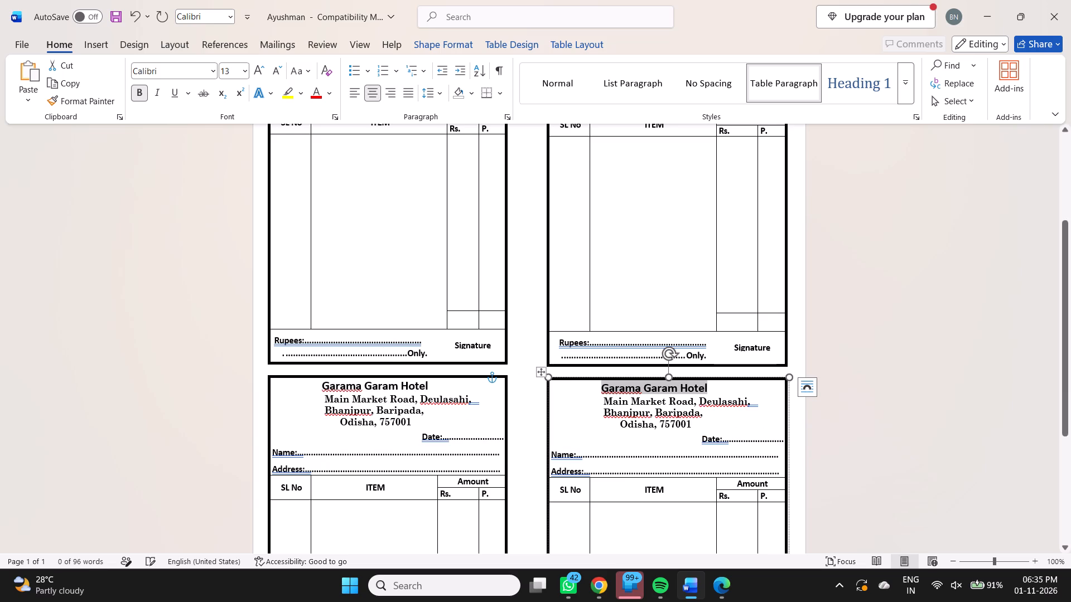
# Replace the indent before the Main Market Road address line in the upper-left bill with nine spaces.
pyautogui.scroll(8, 624, 275)
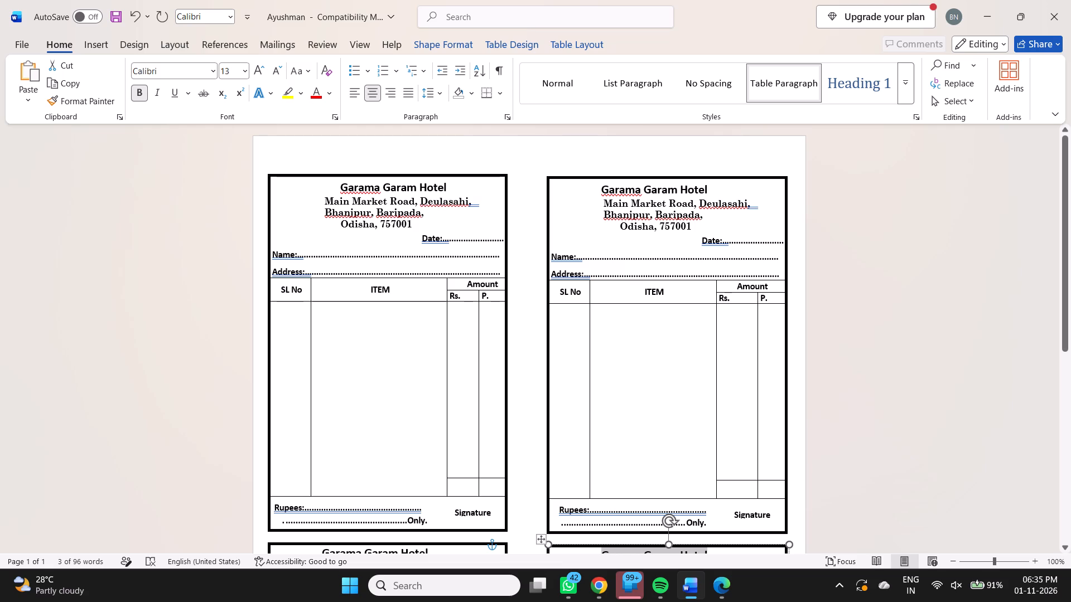
pyautogui.click(324, 203)
pyautogui.press('BackSpace')
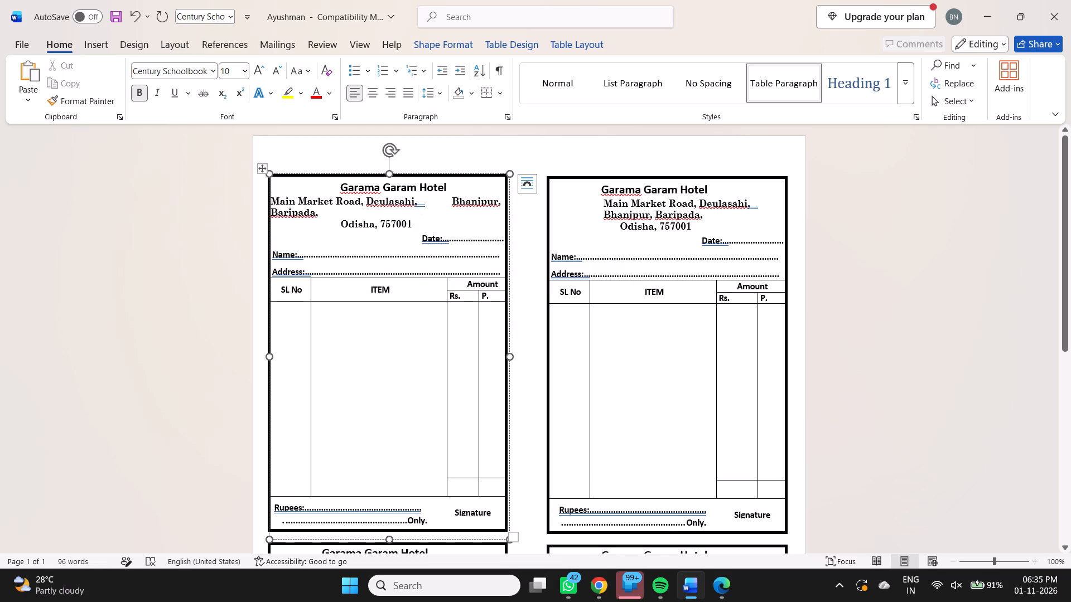
pyautogui.press('space')
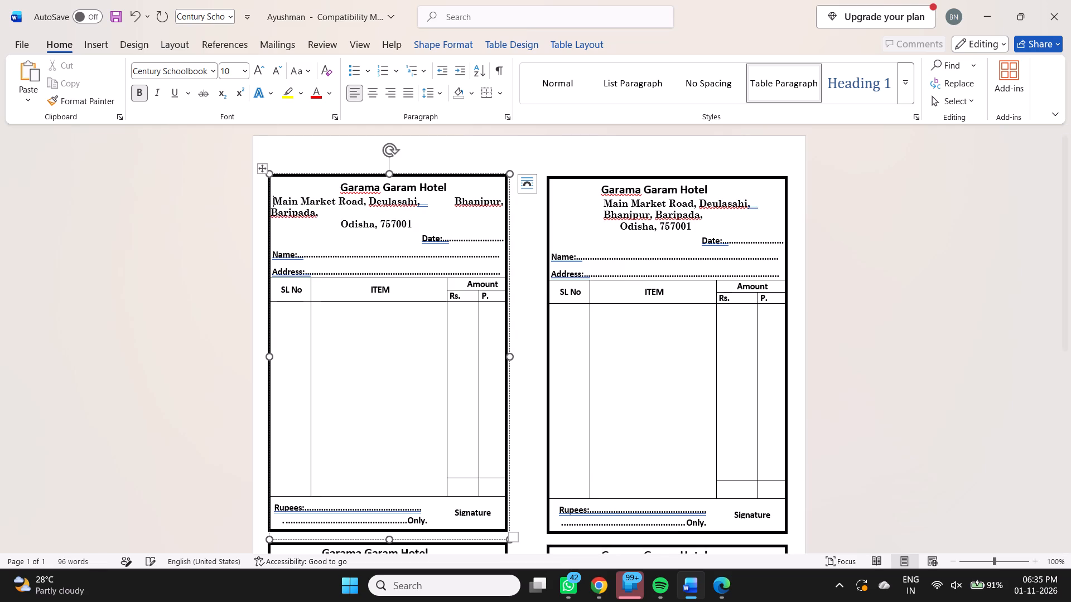
pyautogui.press('space')
pyautogui.press('space')
pyautogui.press('space')
pyautogui.press('space')
pyautogui.press('space')
pyautogui.press('space')
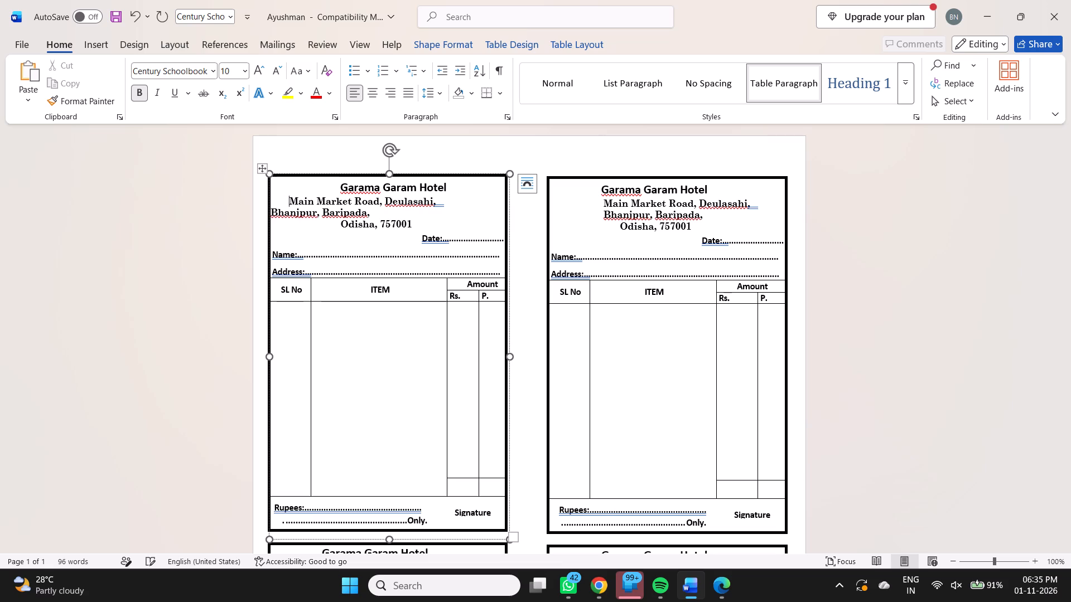
pyautogui.press('space')
pyautogui.press('space')
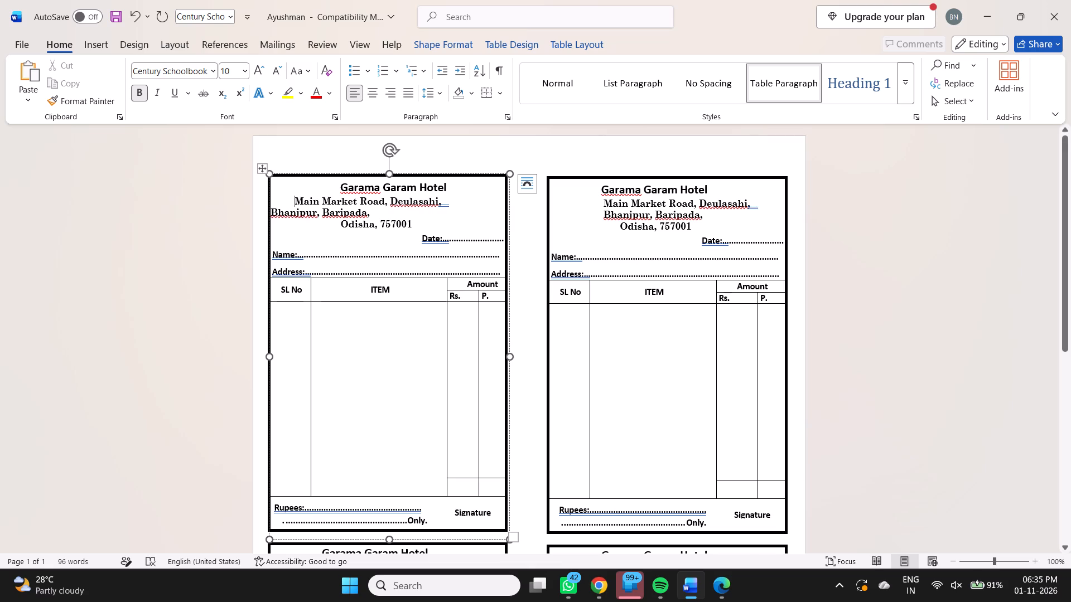
# Switch to Chrome and replace the image search text with a new query beginning with "hotel".
pyautogui.click(591, 579)
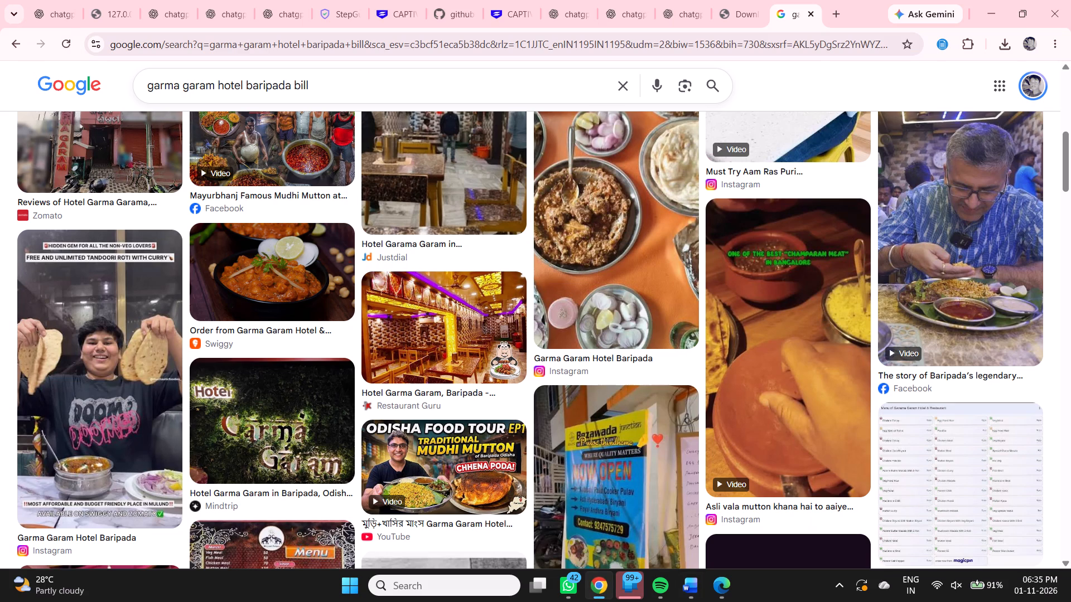
pyautogui.click(379, 89)
pyautogui.press('BackSpace')
pyautogui.press('BackSpace')
pyautogui.press('BackSpace')
pyautogui.press('BackSpace')
pyautogui.press('BackSpace')
pyautogui.press('BackSpace')
pyautogui.press('BackSpace')
pyautogui.press('BackSpace')
pyautogui.press('BackSpace')
pyautogui.press('BackSpace')
pyautogui.press('BackSpace')
pyautogui.press('BackSpace')
pyautogui.press('BackSpace')
pyautogui.press('BackSpace')
pyautogui.press('BackSpace')
pyautogui.press('BackSpace')
pyautogui.press('BackSpace')
pyautogui.press('BackSpace')
pyautogui.press('BackSpace')
pyautogui.press('BackSpace')
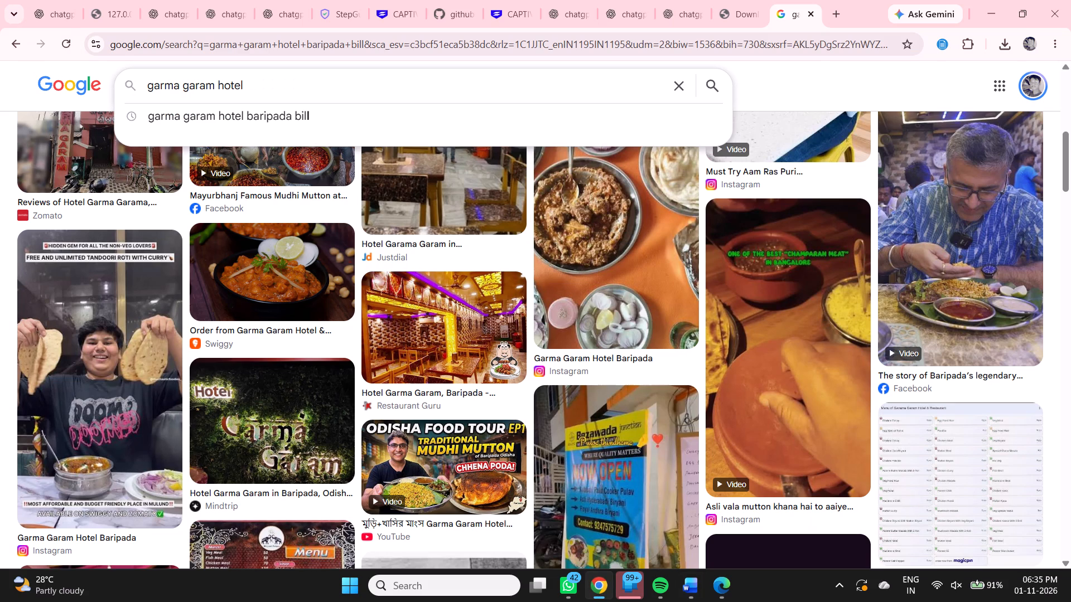
pyautogui.write('hote')
pyautogui.press('l')
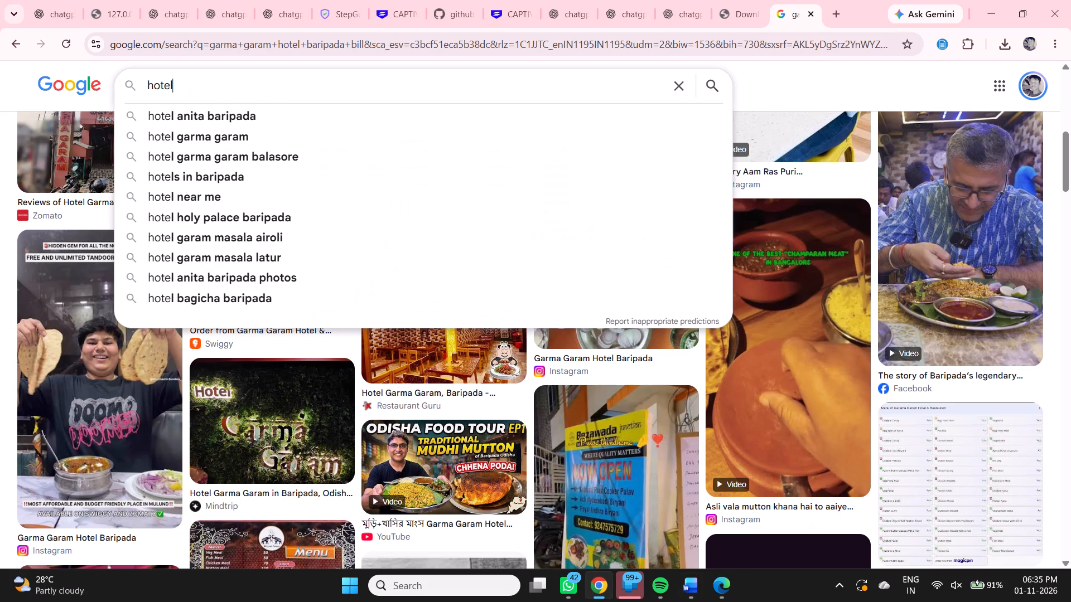
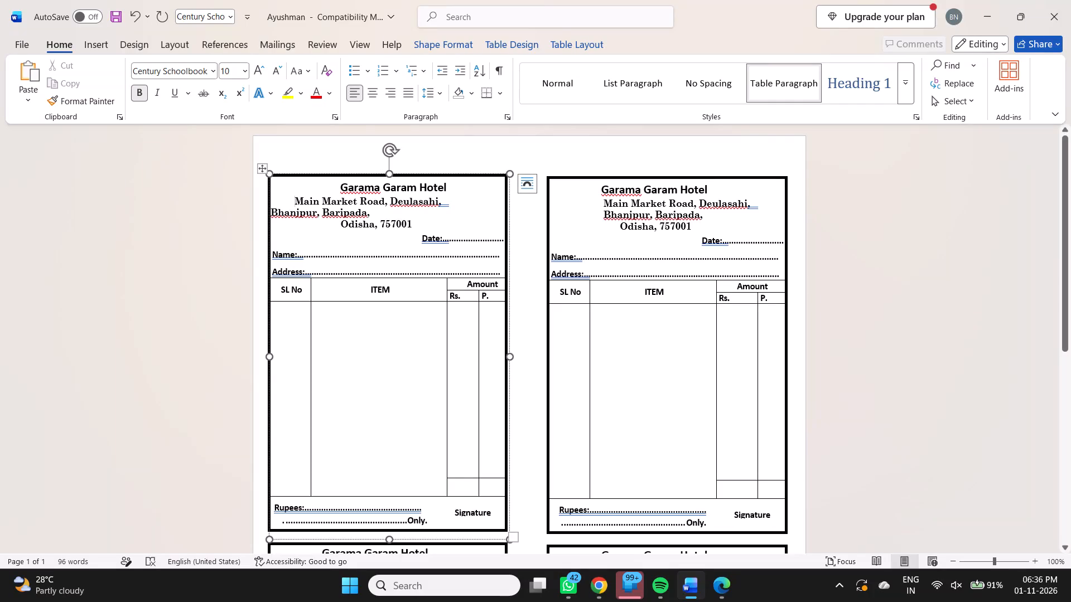
# Reduce the three-line address in the upper-left bill to 9 pt.
pyautogui.moveTo(294, 201); pyautogui.dragTo(399, 224)
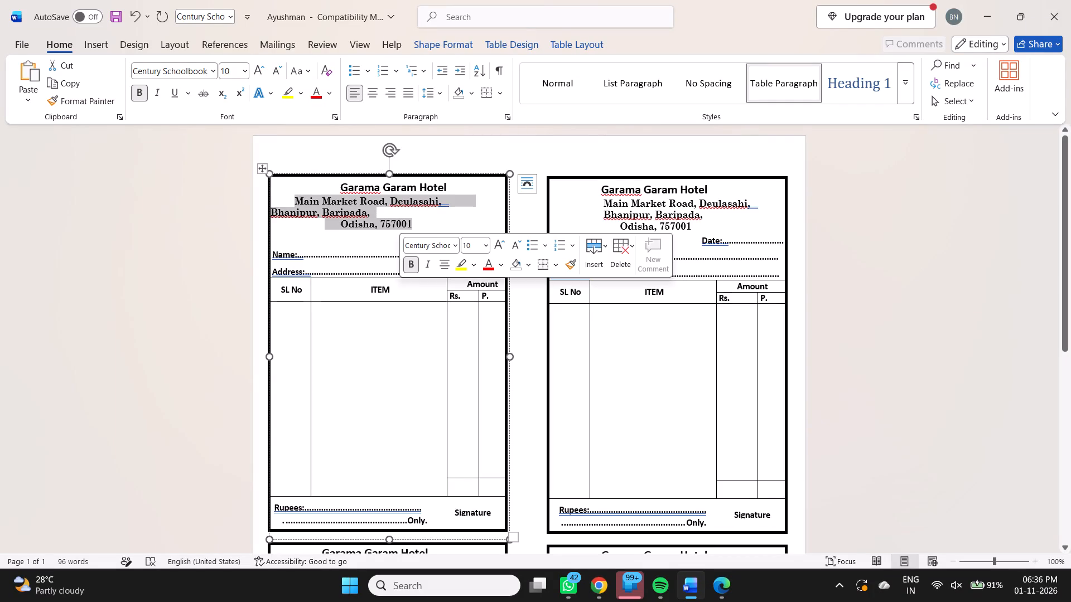
pyautogui.click(512, 246)
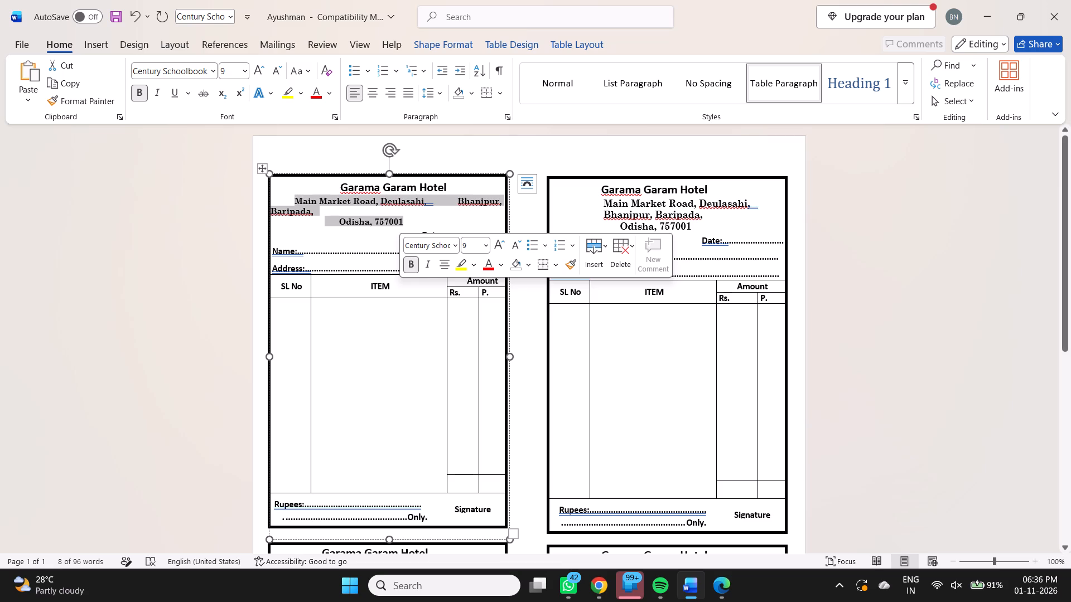
# Move Bhanjpur, Baripada onto a separate line in the upper-left bill's address and indent it with 24 spaces.
pyautogui.click(455, 201)
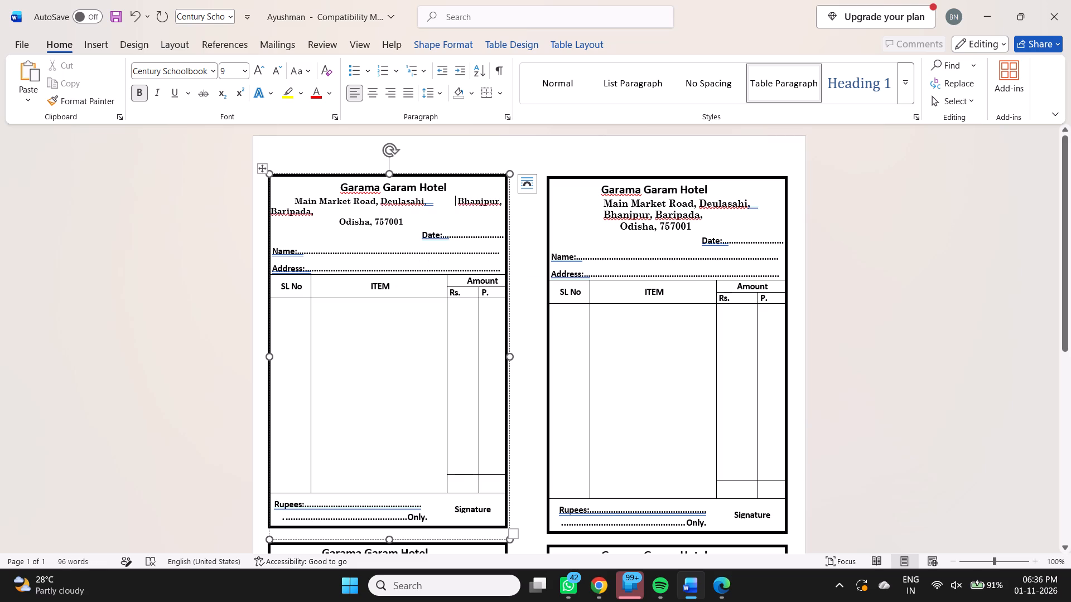
pyautogui.press('Return')
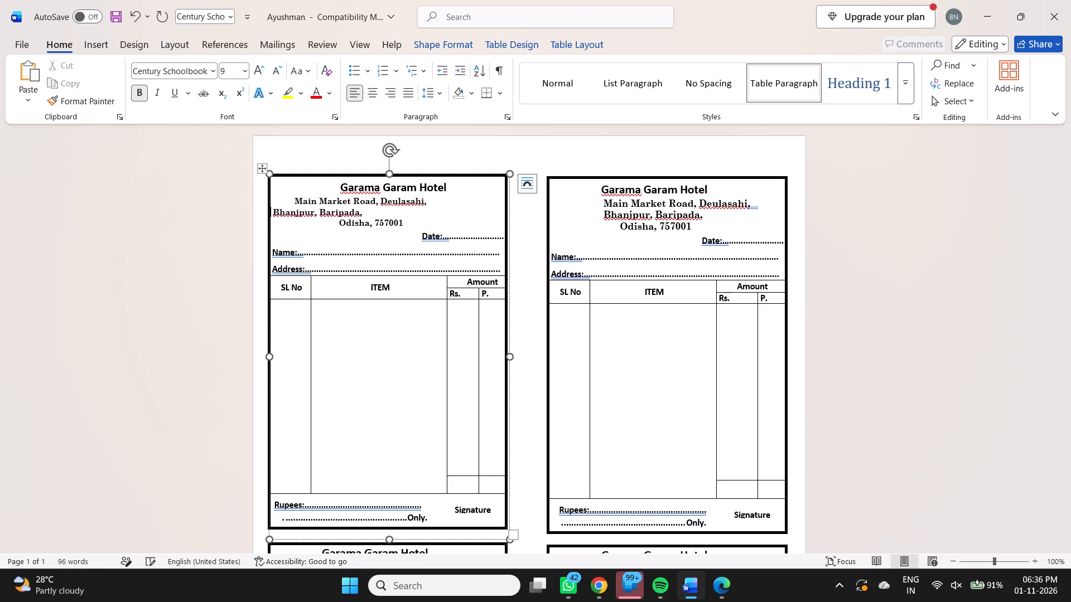
pyautogui.press('space')
pyautogui.press('space')
pyautogui.press('space')
pyautogui.press('space')
pyautogui.press('space')
pyautogui.press('space')
pyautogui.press('space')
pyautogui.press('space')
pyautogui.press('space')
pyautogui.press('space')
pyautogui.press('space')
pyautogui.press('space')
pyautogui.press('space')
pyautogui.press('space')
pyautogui.press('space')
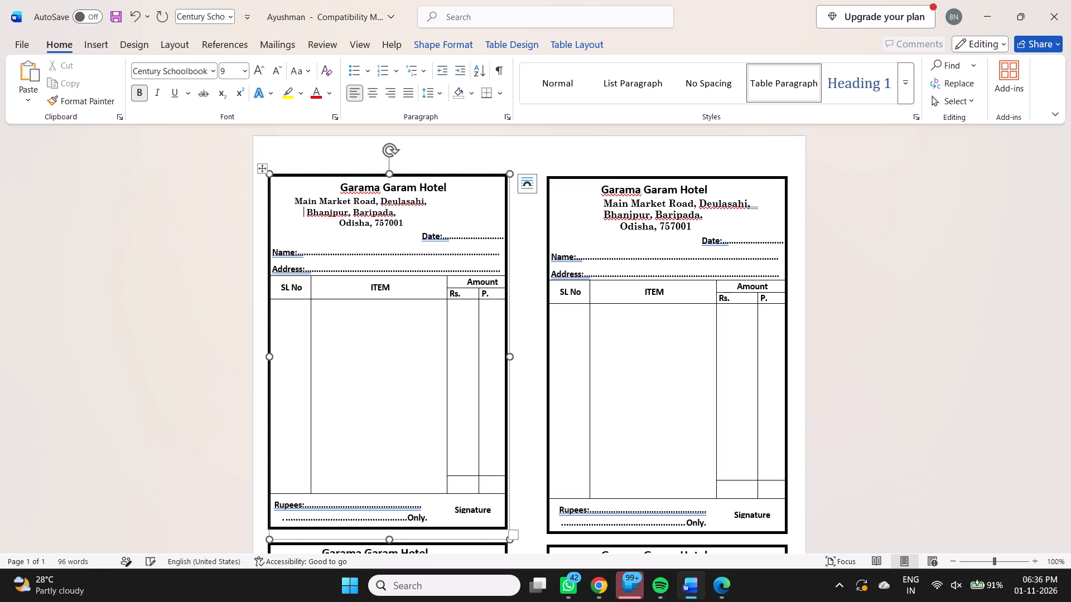
pyautogui.press('space')
pyautogui.press('space')
pyautogui.press('space')
pyautogui.press('space')
pyautogui.press('space')
pyautogui.press('space')
pyautogui.press('space')
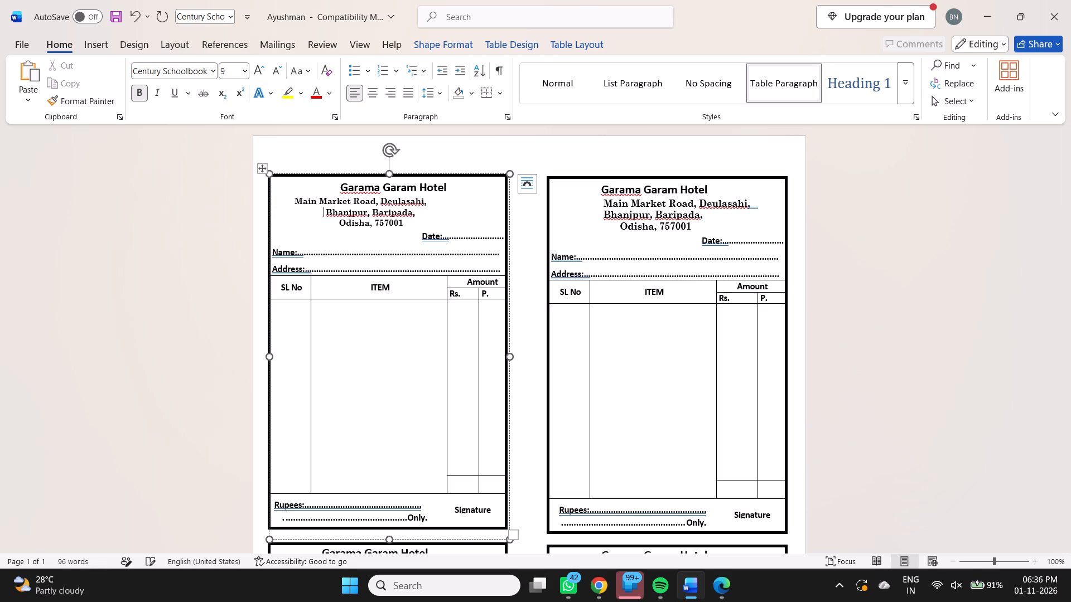
pyautogui.press('space')
pyautogui.press('space')
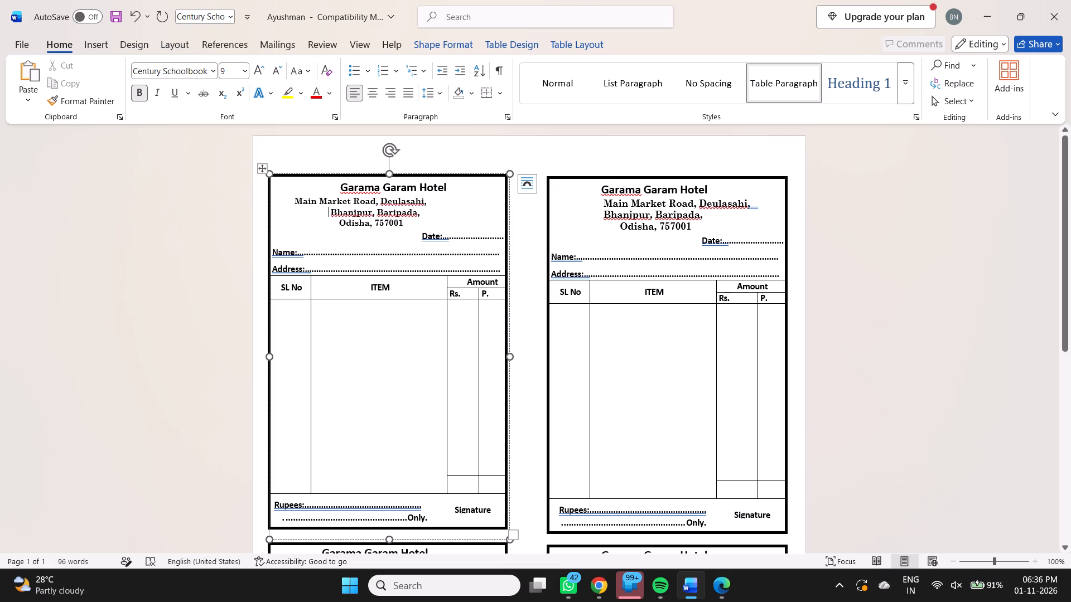
# Add ten more spaces before the Main Market Road address line in the upper-left bill.
pyautogui.click(293, 201)
pyautogui.press('space')
pyautogui.press('space')
pyautogui.press('space')
pyautogui.press('space')
pyautogui.press('space')
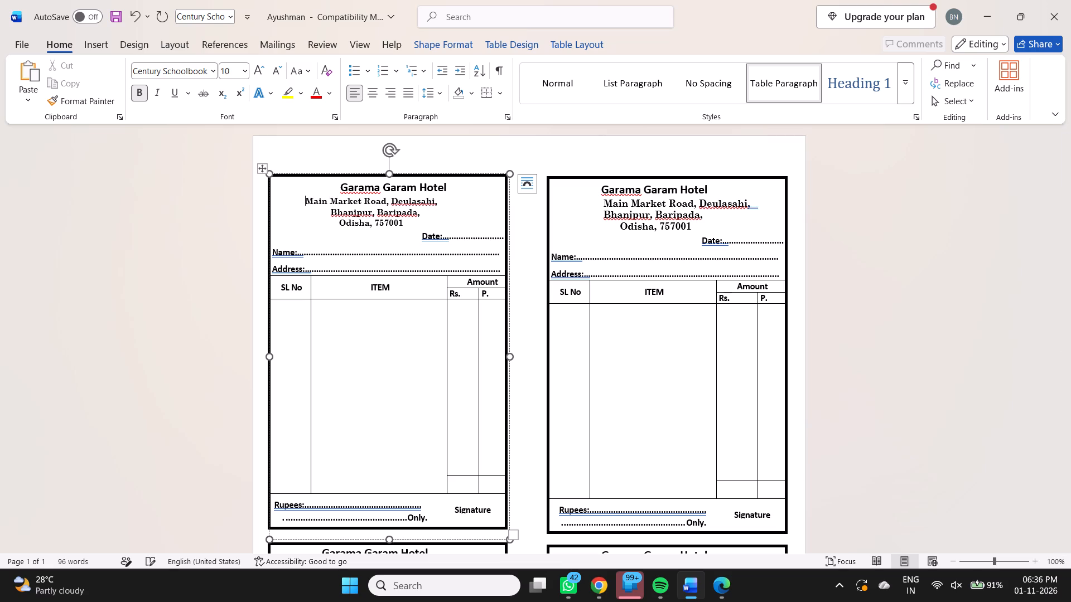
pyautogui.press('space')
pyautogui.press('space')
pyautogui.press('space')
pyautogui.press('space')
pyautogui.press('space')
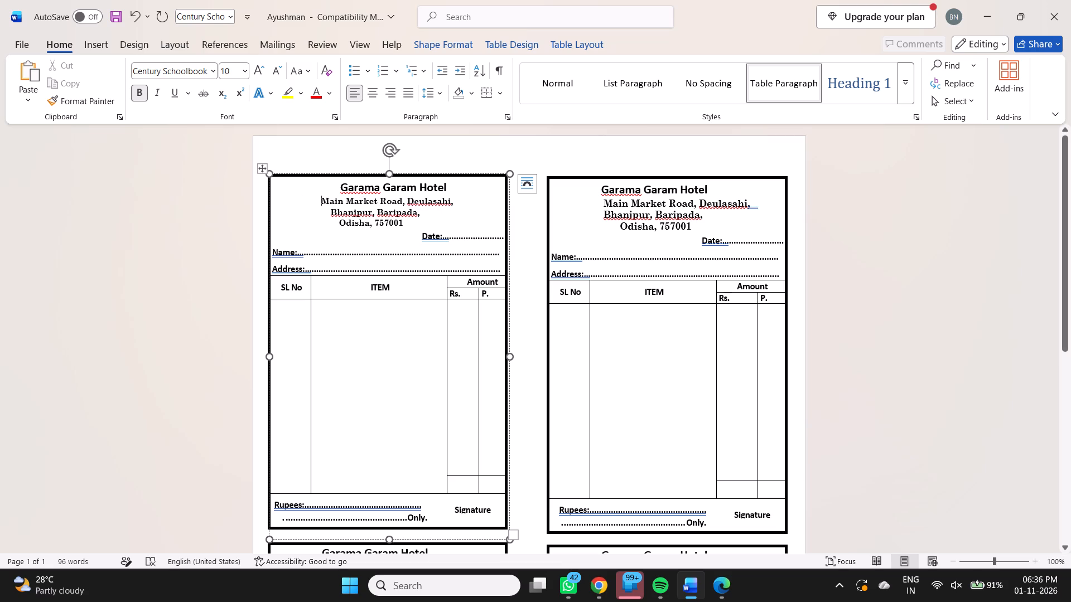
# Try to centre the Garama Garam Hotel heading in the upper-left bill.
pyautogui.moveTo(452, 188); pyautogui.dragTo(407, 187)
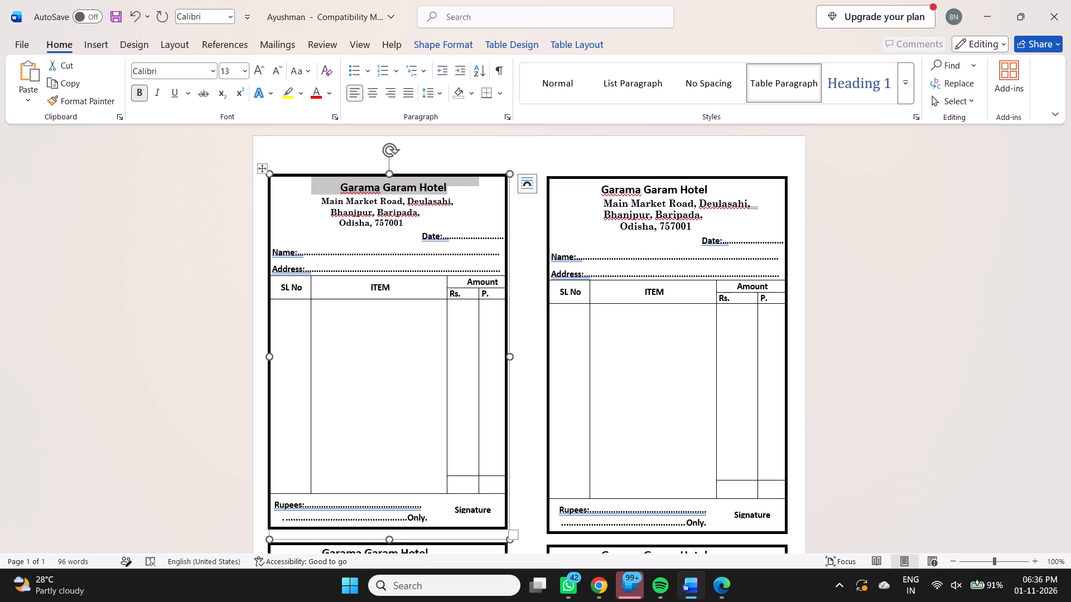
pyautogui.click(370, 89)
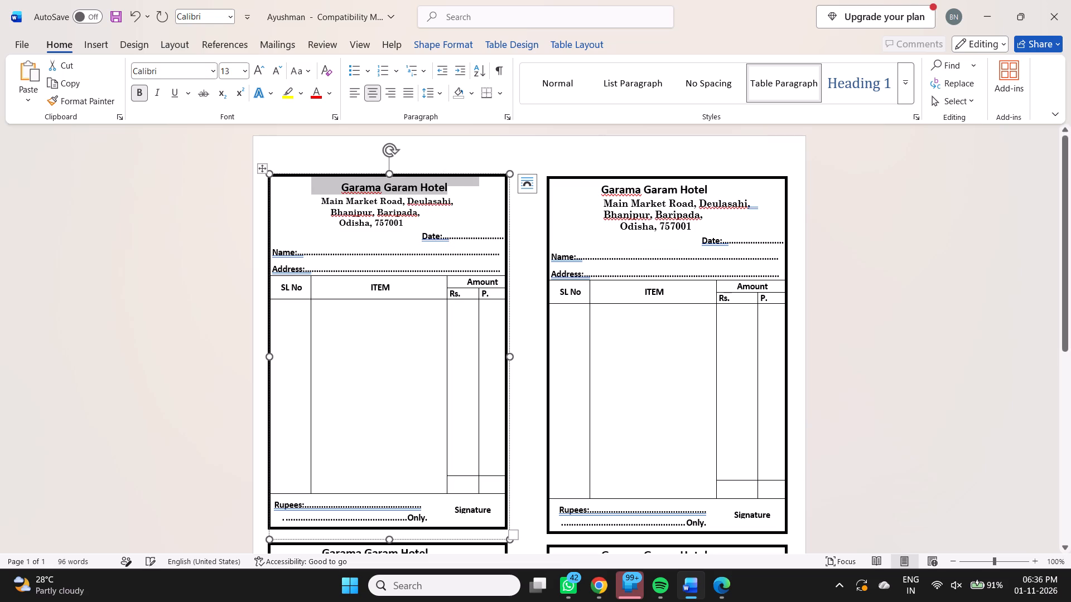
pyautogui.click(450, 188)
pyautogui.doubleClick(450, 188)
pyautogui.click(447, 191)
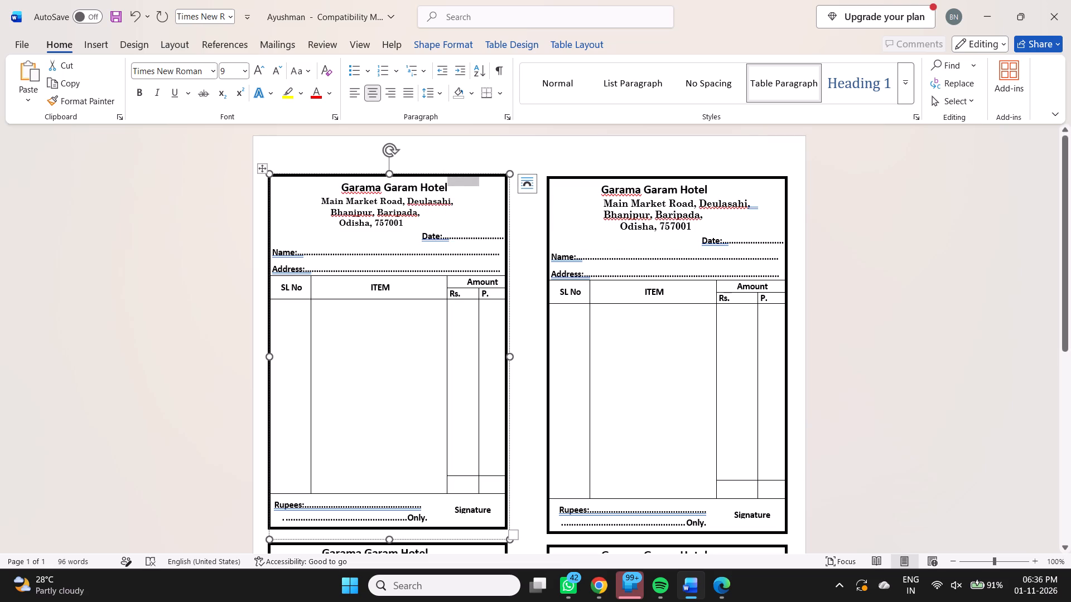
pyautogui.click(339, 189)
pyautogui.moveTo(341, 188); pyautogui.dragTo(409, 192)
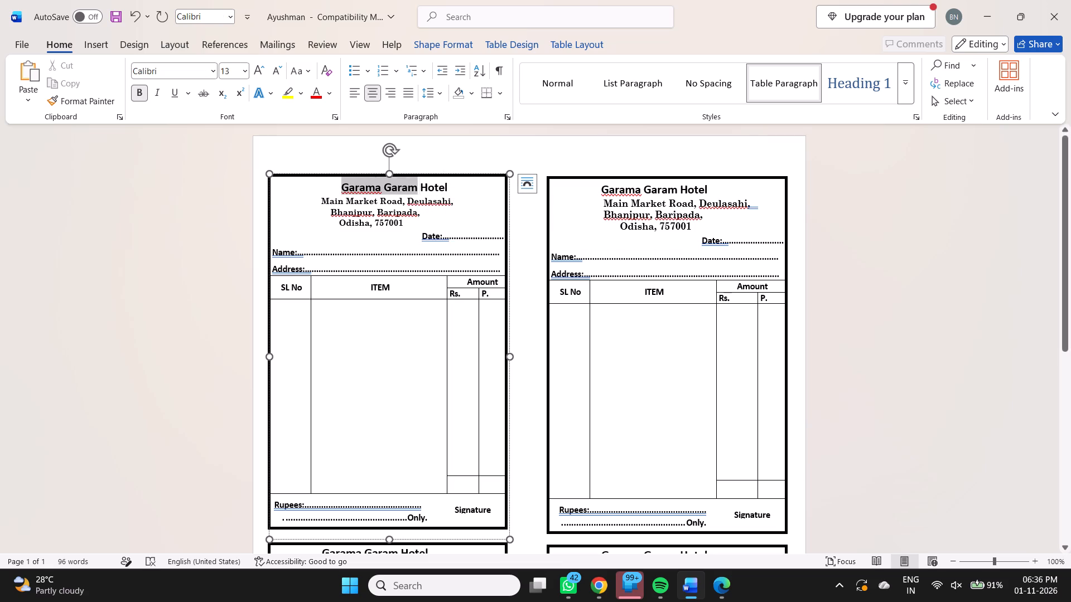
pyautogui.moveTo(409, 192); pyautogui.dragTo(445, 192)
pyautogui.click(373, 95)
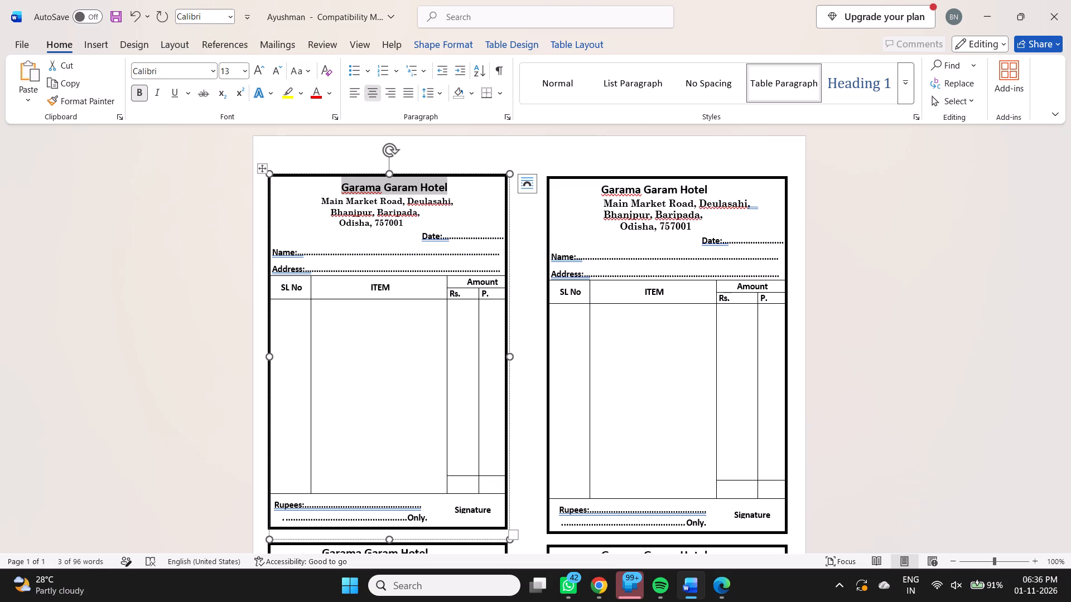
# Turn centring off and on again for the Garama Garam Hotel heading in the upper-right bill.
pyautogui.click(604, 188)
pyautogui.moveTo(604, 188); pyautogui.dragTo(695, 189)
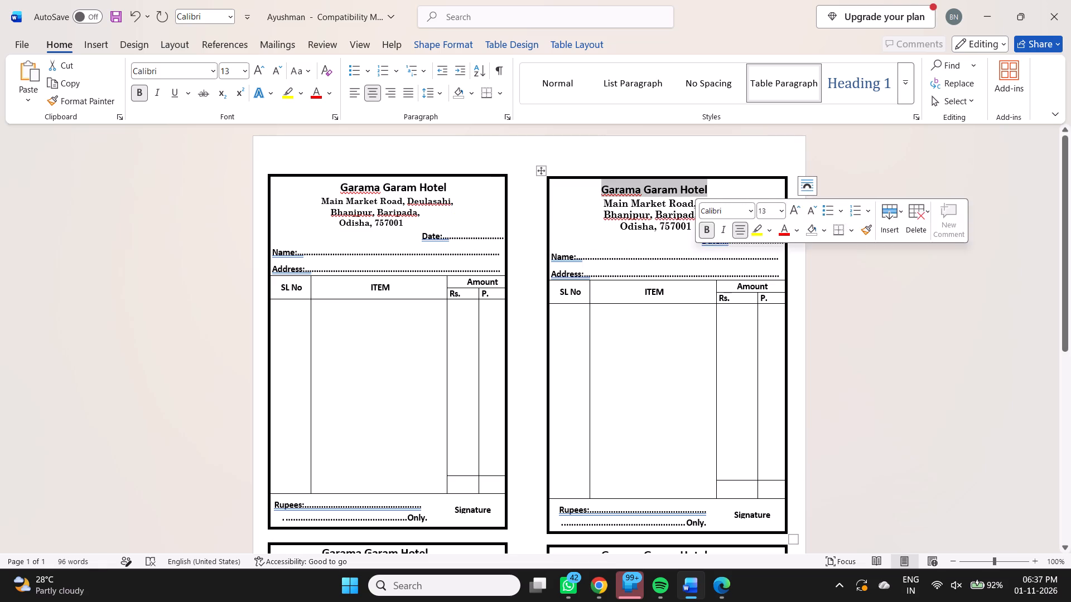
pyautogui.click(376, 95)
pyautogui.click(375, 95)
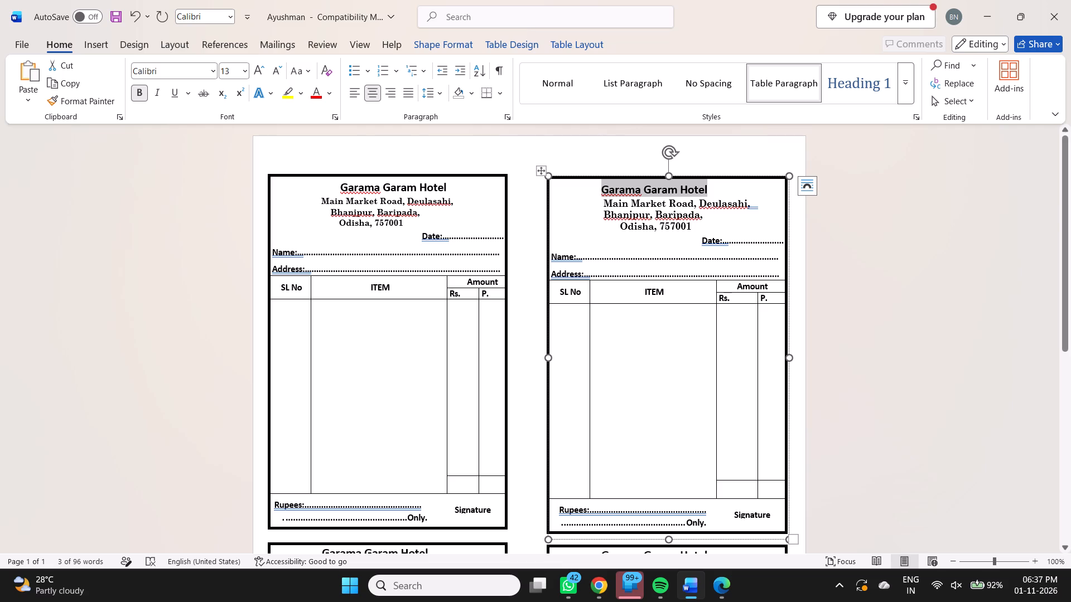
# Reduce the upper-right bill's address to 9 pt and compare it with the upper-left bill's address.
pyautogui.click(702, 224)
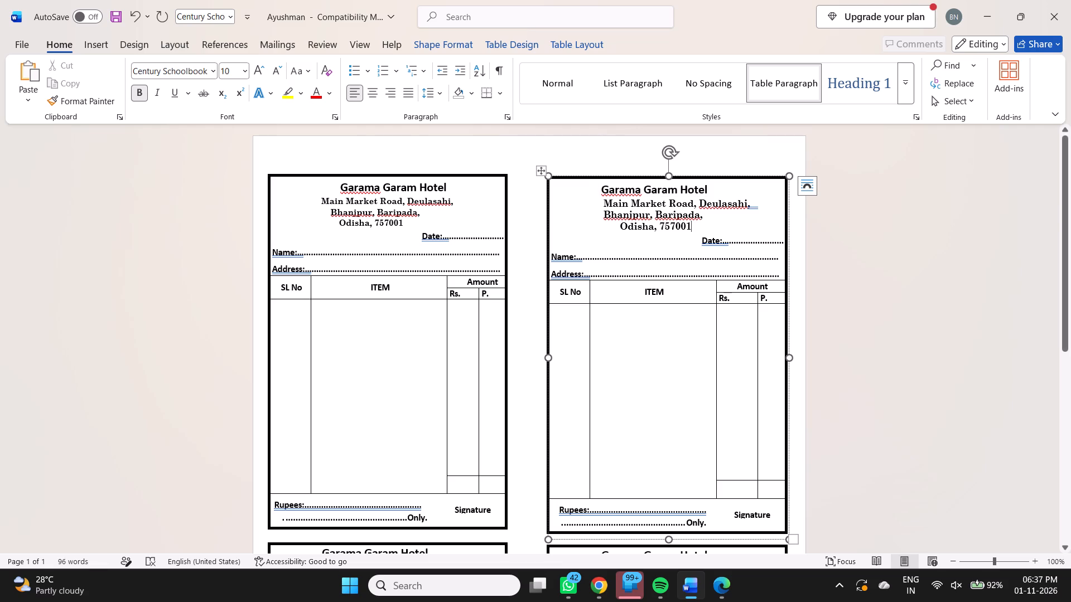
pyautogui.moveTo(601, 201); pyautogui.dragTo(678, 229)
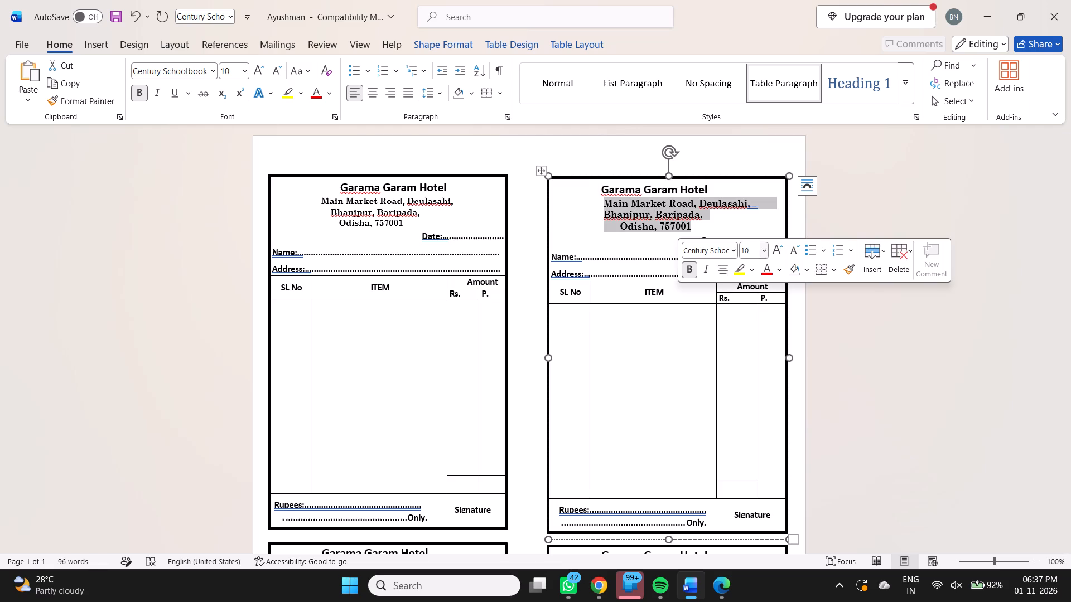
pyautogui.click(788, 253)
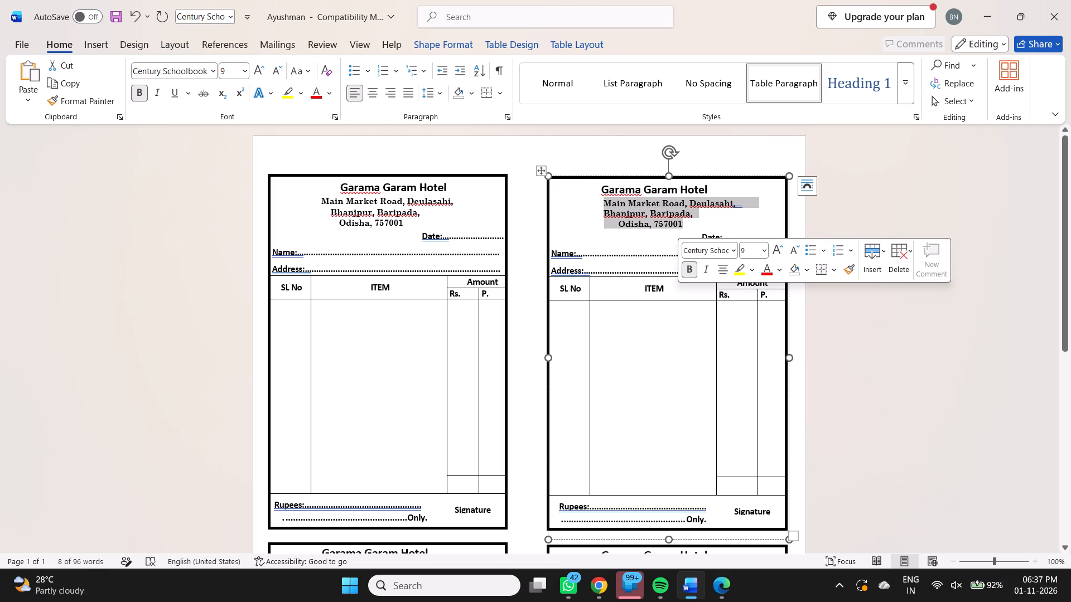
pyautogui.click(404, 225)
pyautogui.moveTo(404, 225); pyautogui.dragTo(327, 201)
pyautogui.click(666, 216)
pyautogui.moveTo(686, 224); pyautogui.dragTo(619, 205)
# Reduce the three-line address in the lower-right bill to 9 pt.
pyautogui.scroll(-4, 601, 225)
pyautogui.scroll(1, 595, 229)
pyautogui.scroll(-1, 595, 229)
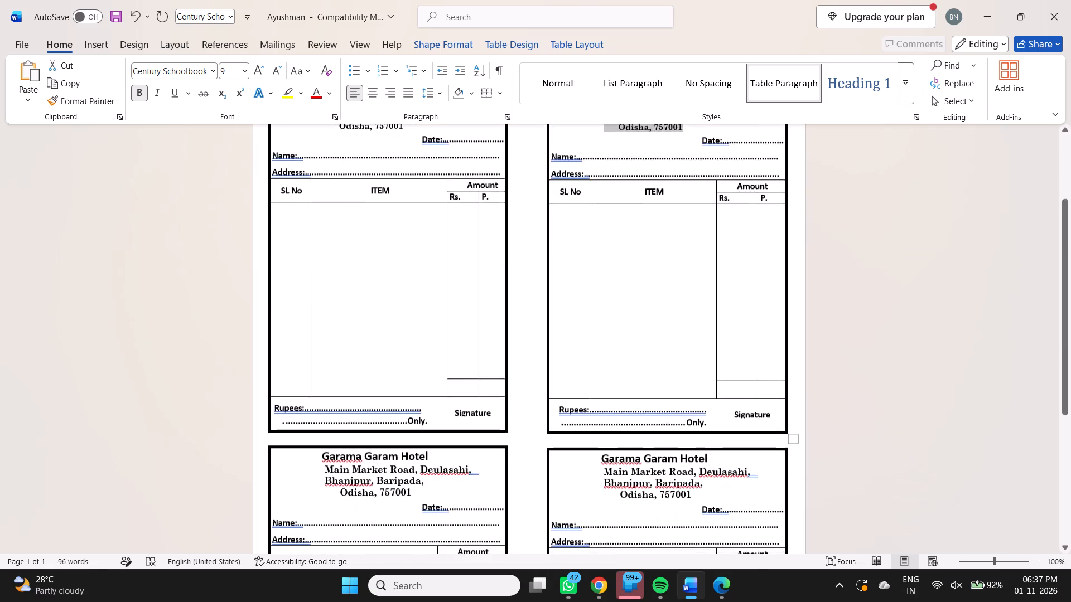
pyautogui.scroll(-4, 570, 279)
pyautogui.moveTo(694, 323); pyautogui.dragTo(643, 309)
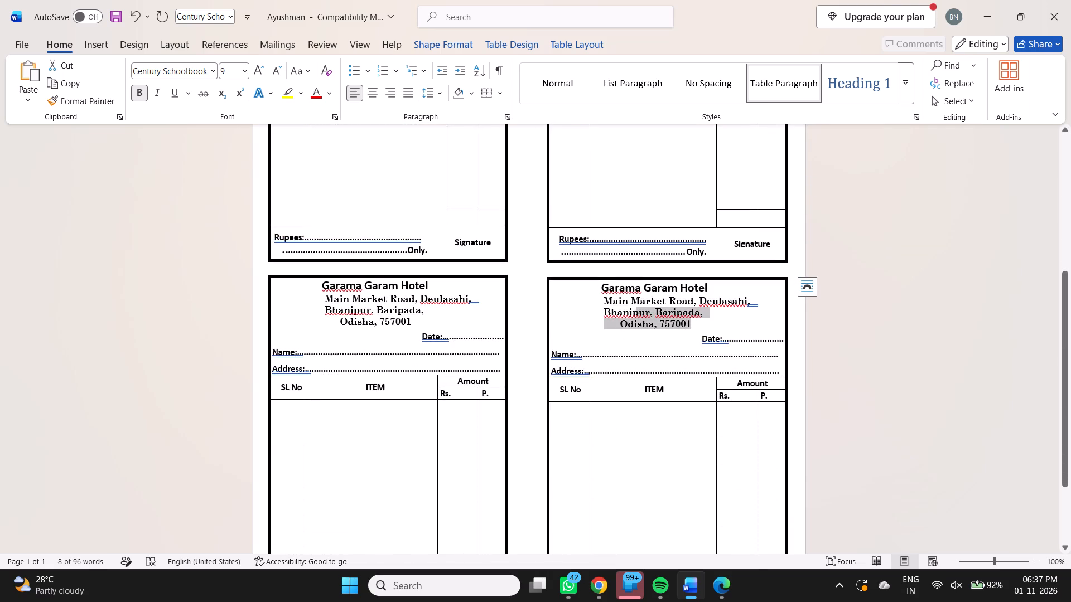
pyautogui.moveTo(643, 309); pyautogui.dragTo(622, 305)
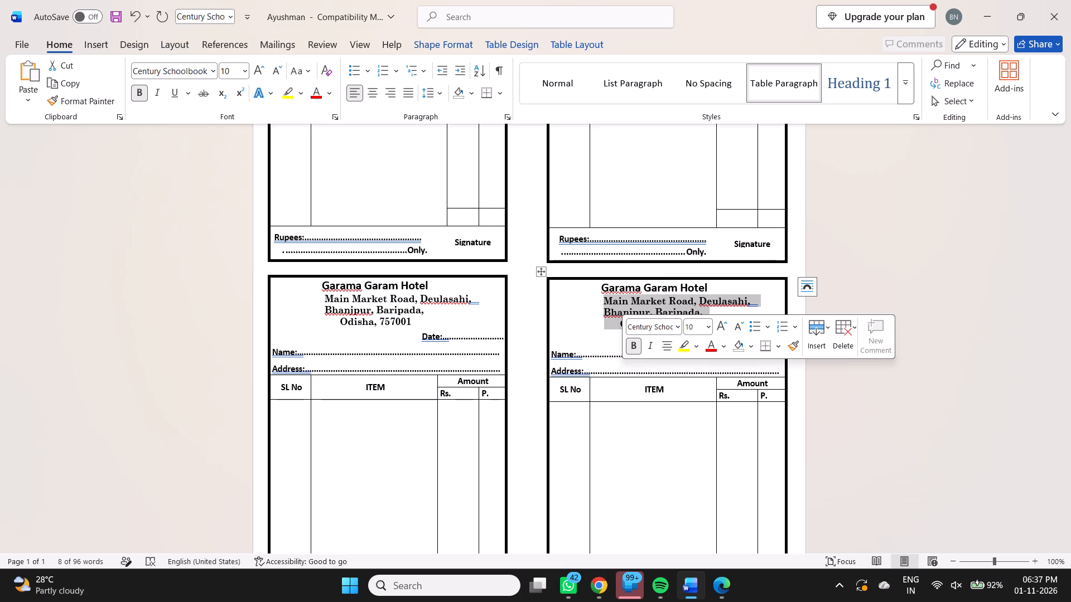
pyautogui.click(737, 329)
# Reduce the three-line address in the lower-left bill to 9 pt.
pyautogui.click(410, 323)
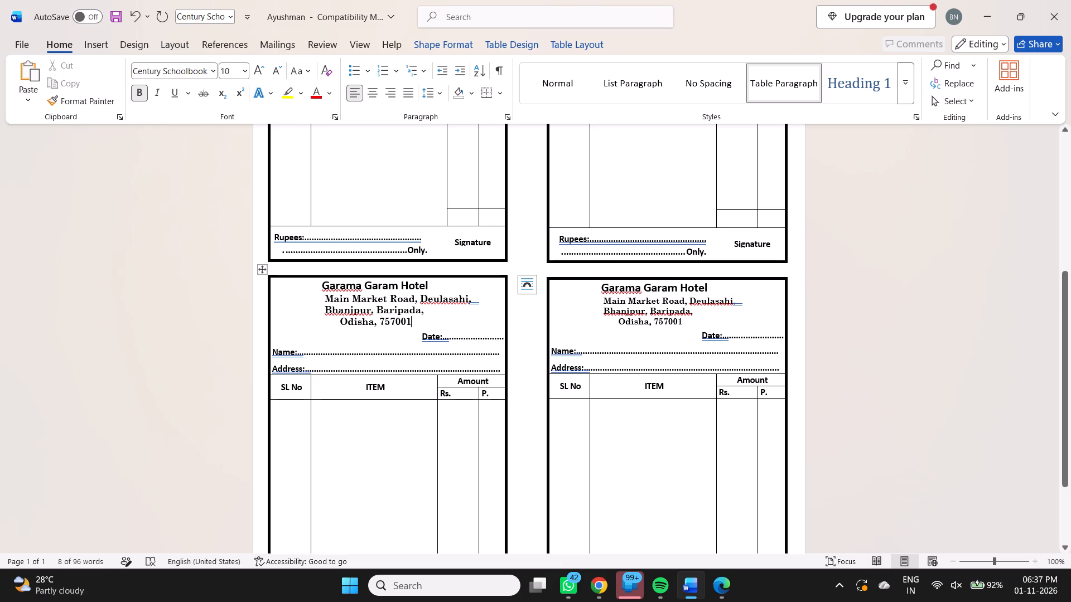
pyautogui.moveTo(410, 323); pyautogui.dragTo(335, 304)
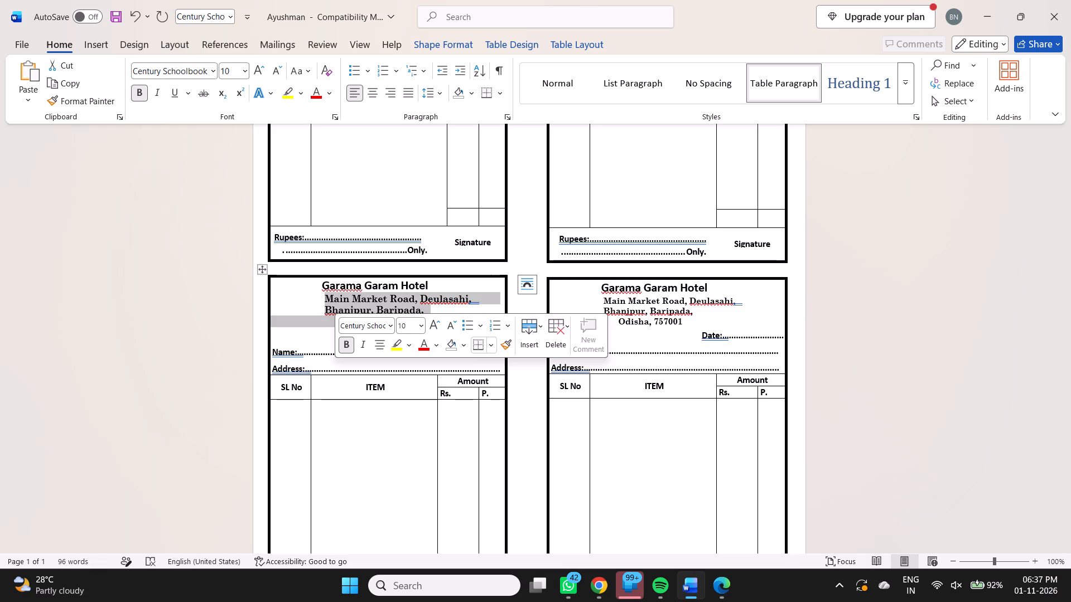
pyautogui.click(450, 327)
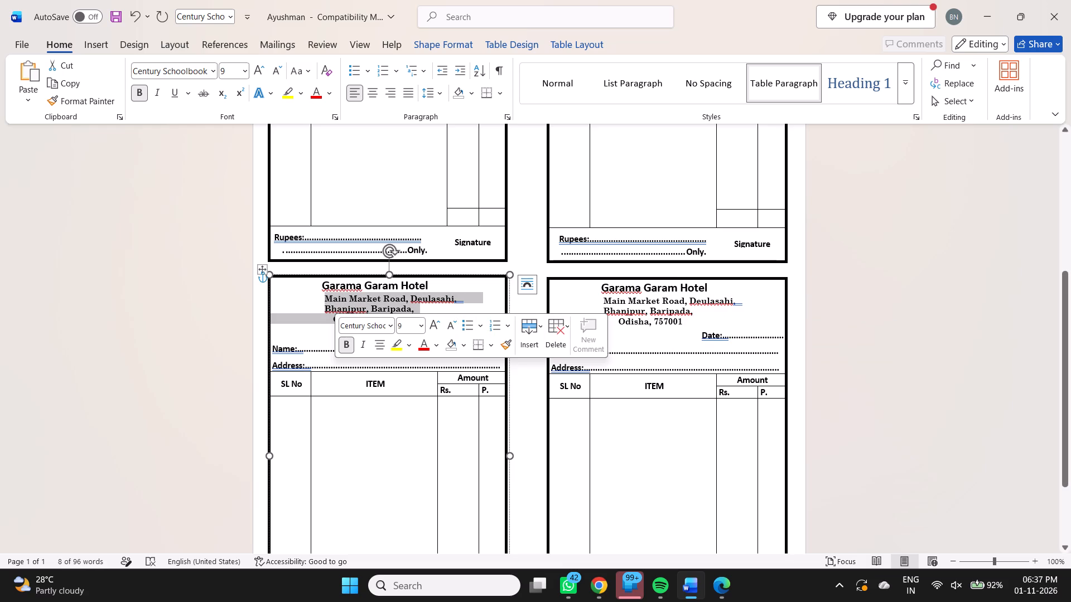
# Replace the indent before the Main Market Road address line in the lower-right bill with 17 spaces.
pyautogui.click(710, 291)
pyautogui.moveTo(711, 289); pyautogui.dragTo(619, 289)
pyautogui.click(589, 299)
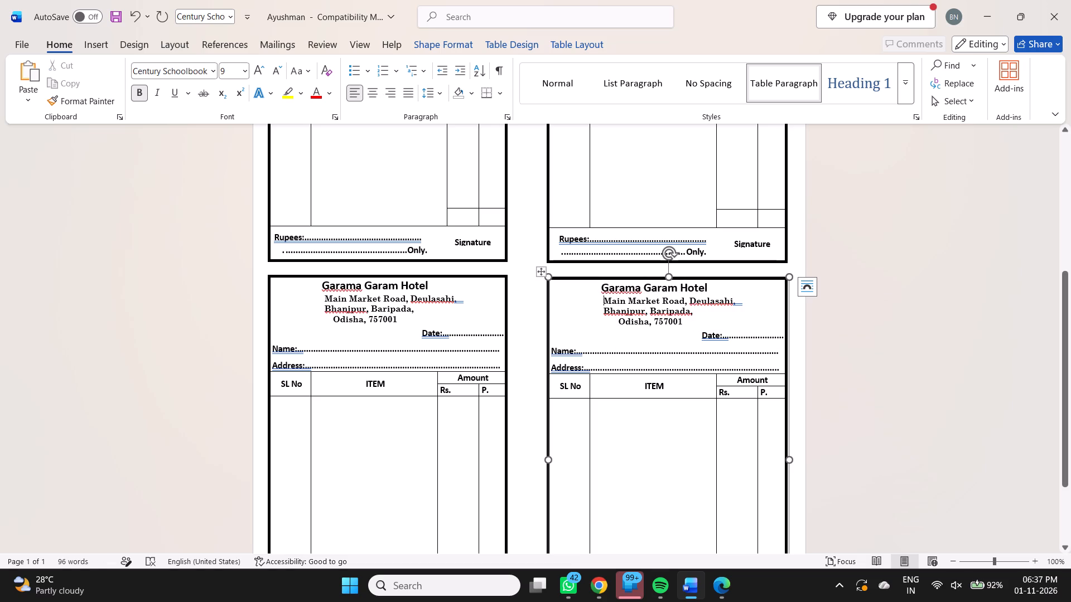
pyautogui.press('BackSpace')
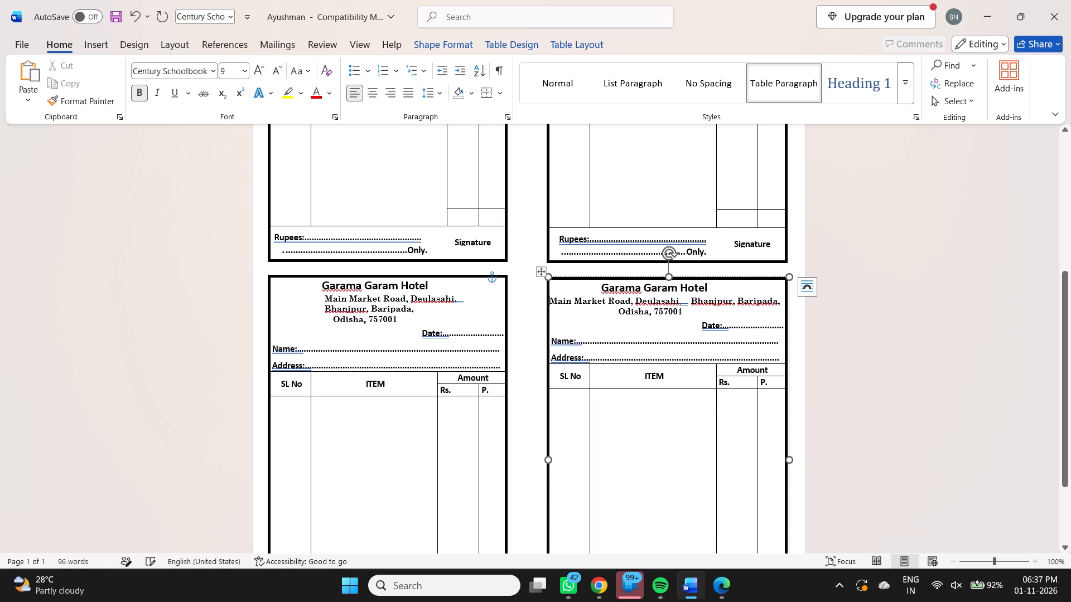
pyautogui.press('space')
pyautogui.press('space')
pyautogui.press('space')
pyautogui.press('space')
pyautogui.press('space')
pyautogui.press('space')
pyautogui.press('space')
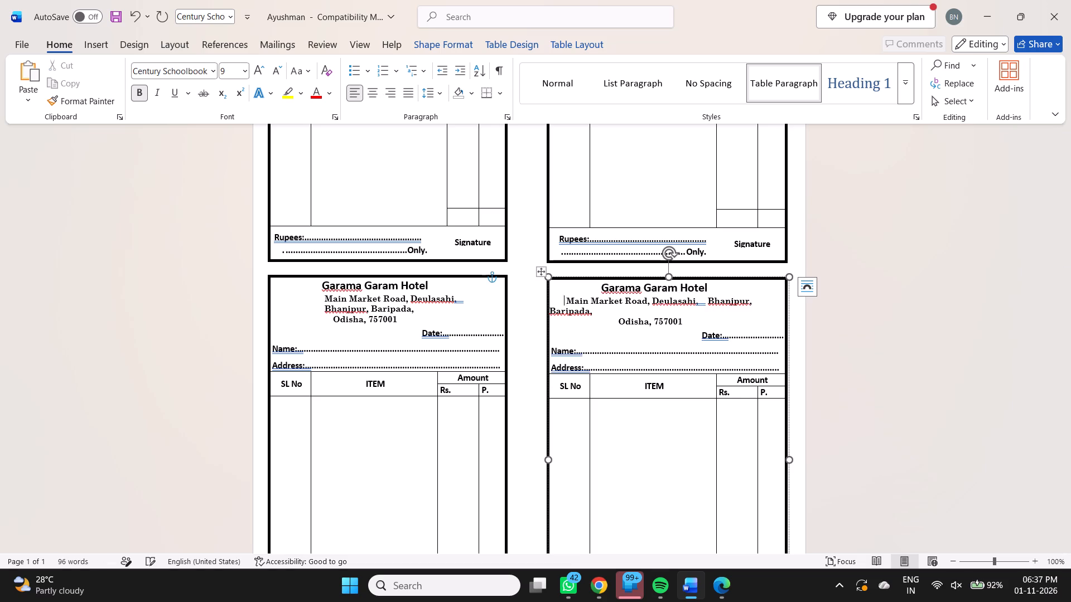
pyautogui.press('space')
pyautogui.press('space')
pyautogui.press('space')
pyautogui.press('space')
pyautogui.press('space')
pyautogui.press('space')
pyautogui.press('space')
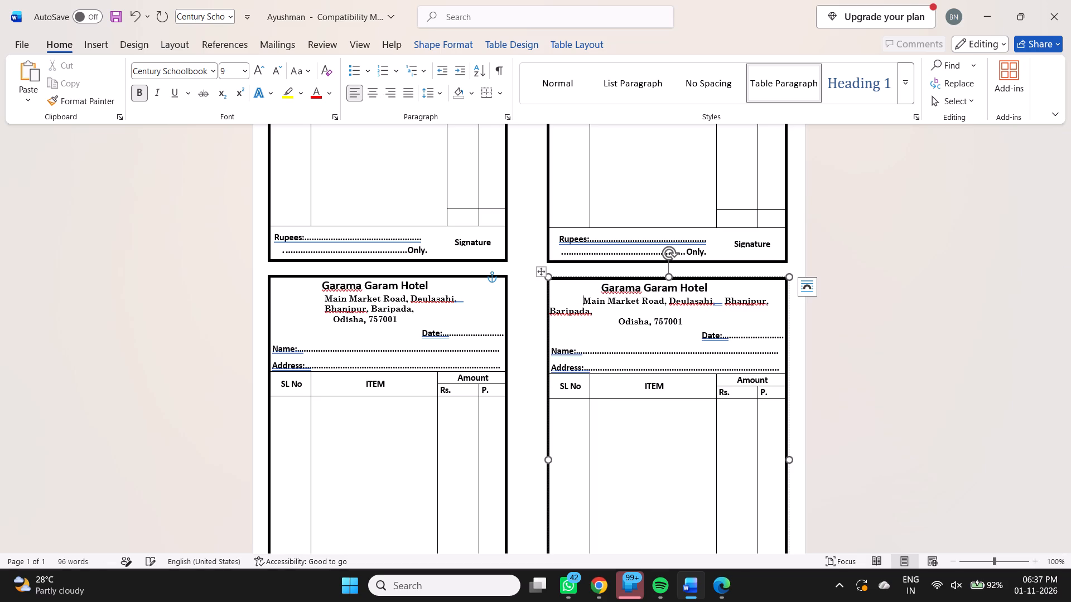
pyautogui.press('space')
pyautogui.press('space')
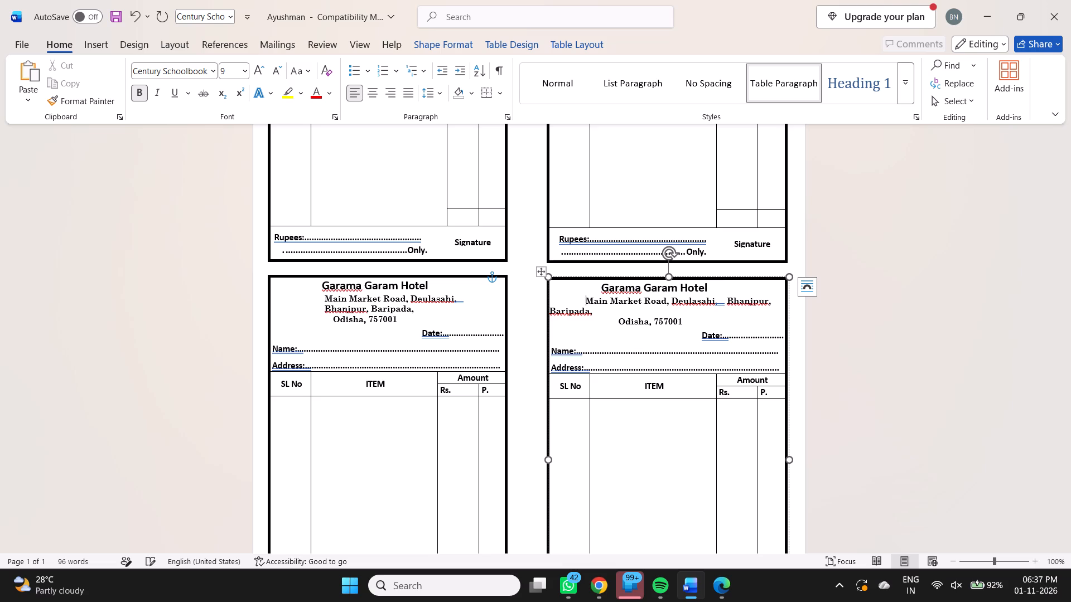
pyautogui.press('space')
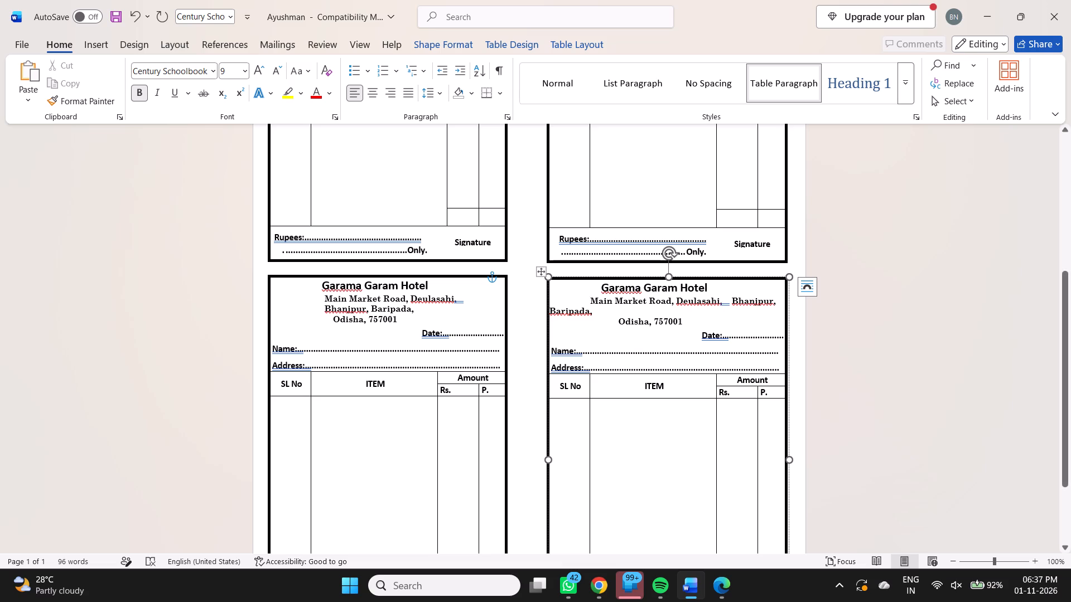
# Put Bhanjpur, Baripada on its own line in the lower-right bill's address and indent it with 20 spaces.
pyautogui.click(732, 301)
pyautogui.press('Return')
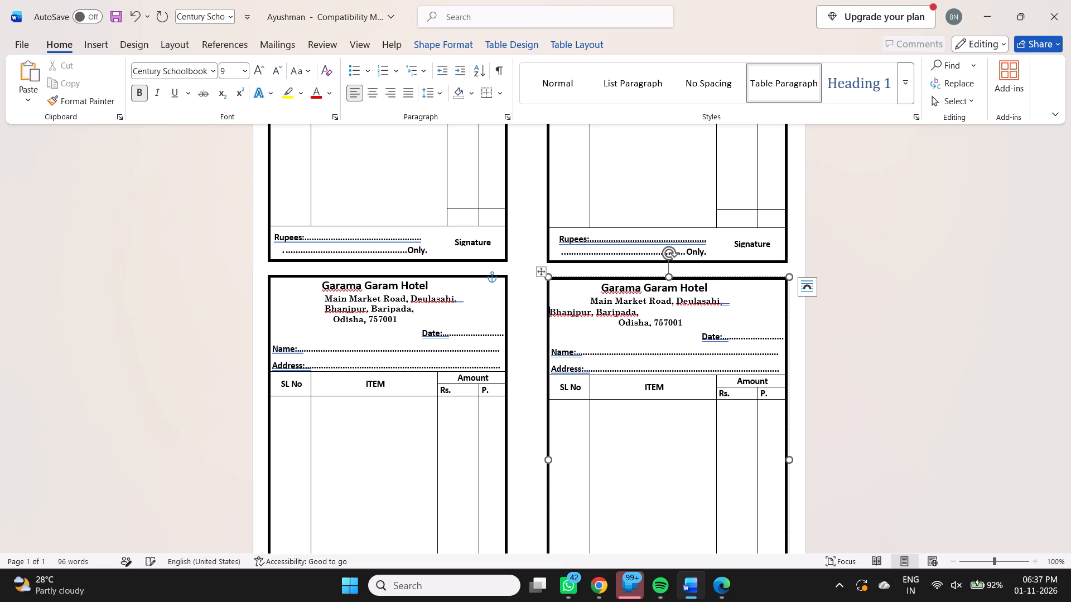
pyautogui.press('space')
pyautogui.press('space')
pyautogui.press('space')
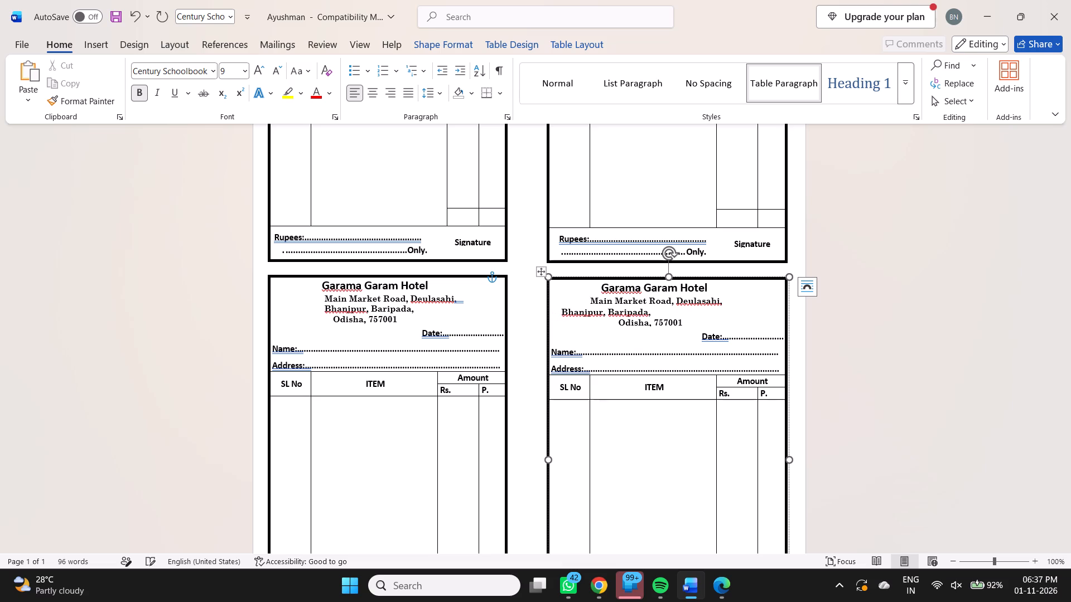
pyautogui.press('space')
pyautogui.press('space')
pyautogui.press('space')
pyautogui.press('space')
pyautogui.press('space')
pyautogui.press('space')
pyautogui.press('space')
pyautogui.press('space')
pyautogui.press('space')
pyautogui.press('space')
pyautogui.press('space')
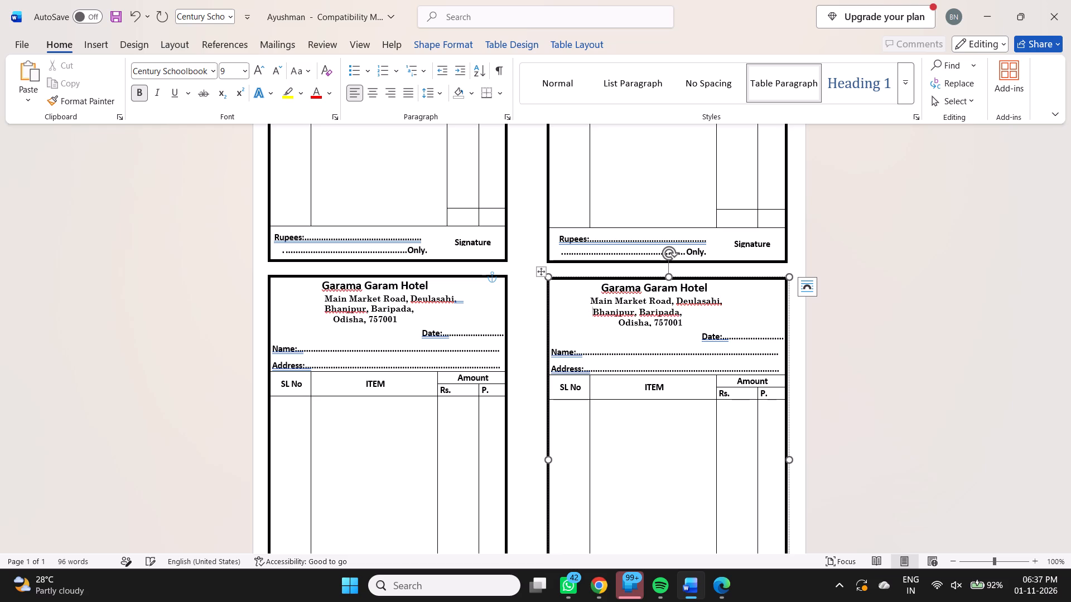
pyautogui.press('space')
pyautogui.press('space')
pyautogui.press('space')
pyautogui.press('space')
pyautogui.press('space')
pyautogui.press('space')
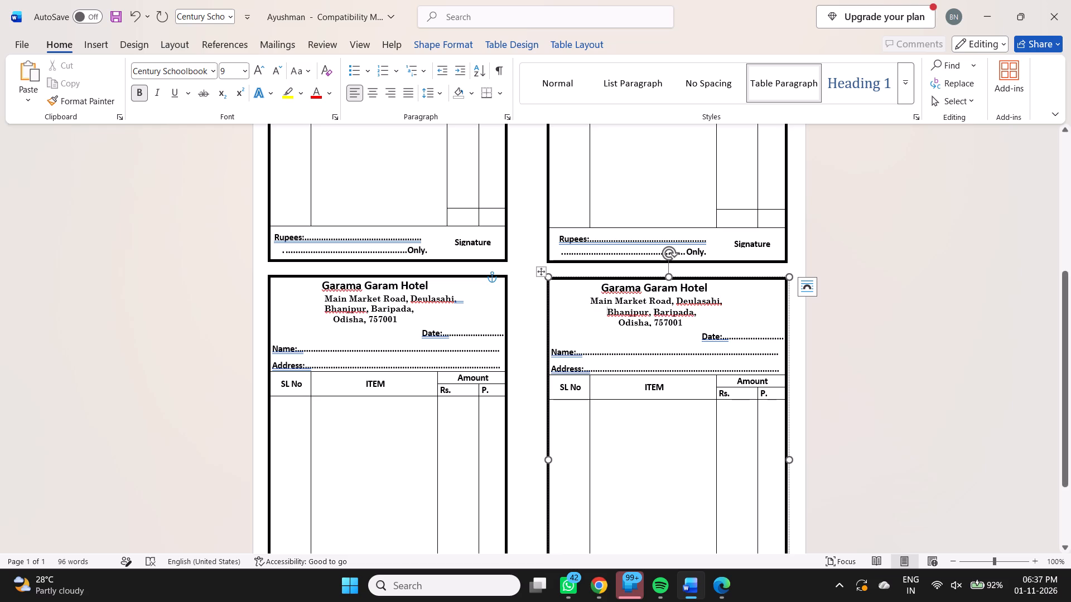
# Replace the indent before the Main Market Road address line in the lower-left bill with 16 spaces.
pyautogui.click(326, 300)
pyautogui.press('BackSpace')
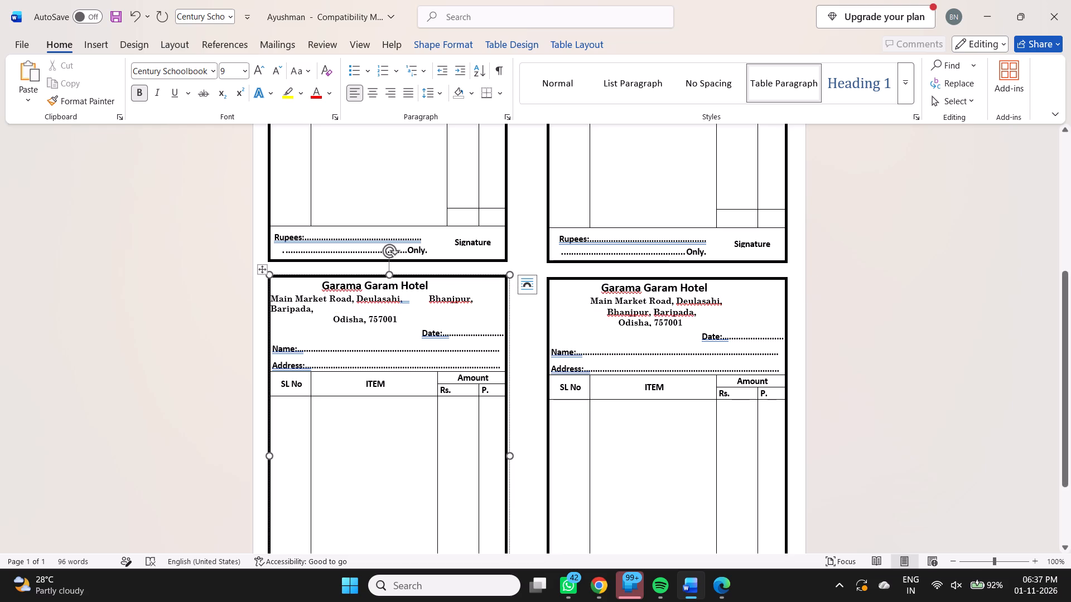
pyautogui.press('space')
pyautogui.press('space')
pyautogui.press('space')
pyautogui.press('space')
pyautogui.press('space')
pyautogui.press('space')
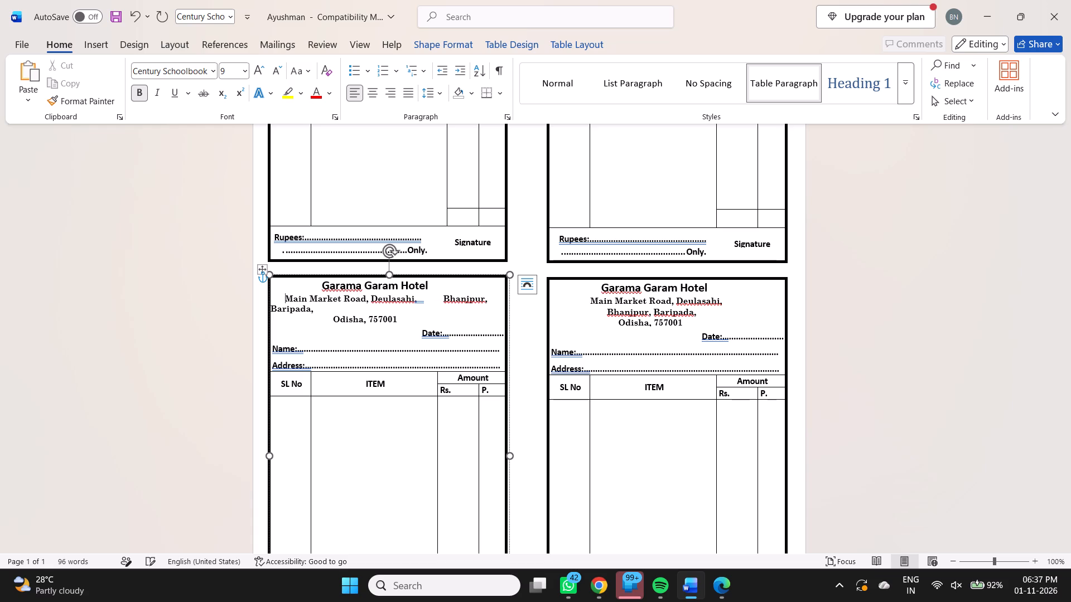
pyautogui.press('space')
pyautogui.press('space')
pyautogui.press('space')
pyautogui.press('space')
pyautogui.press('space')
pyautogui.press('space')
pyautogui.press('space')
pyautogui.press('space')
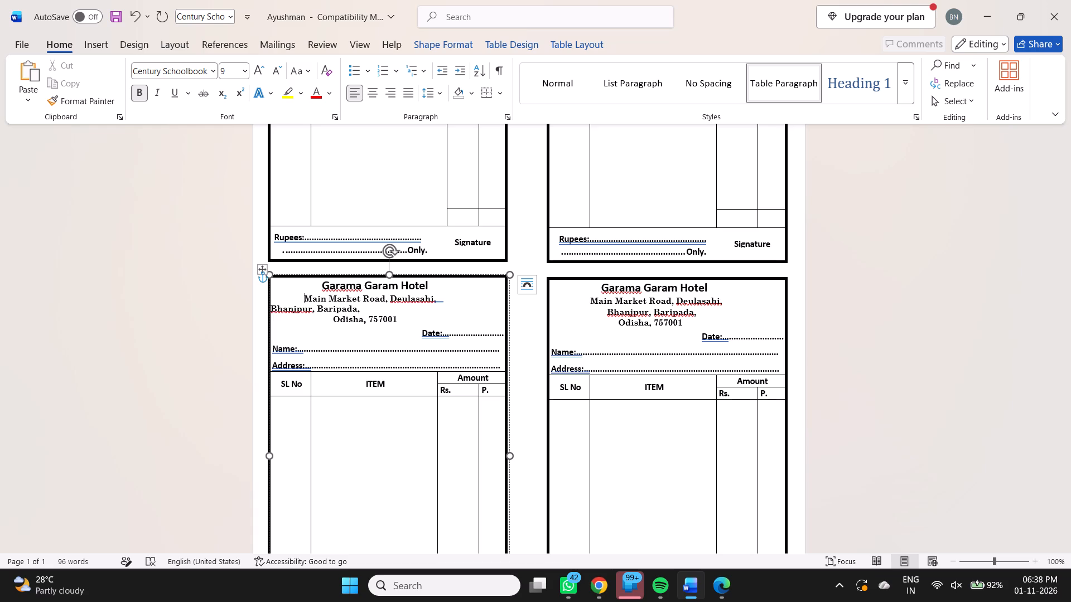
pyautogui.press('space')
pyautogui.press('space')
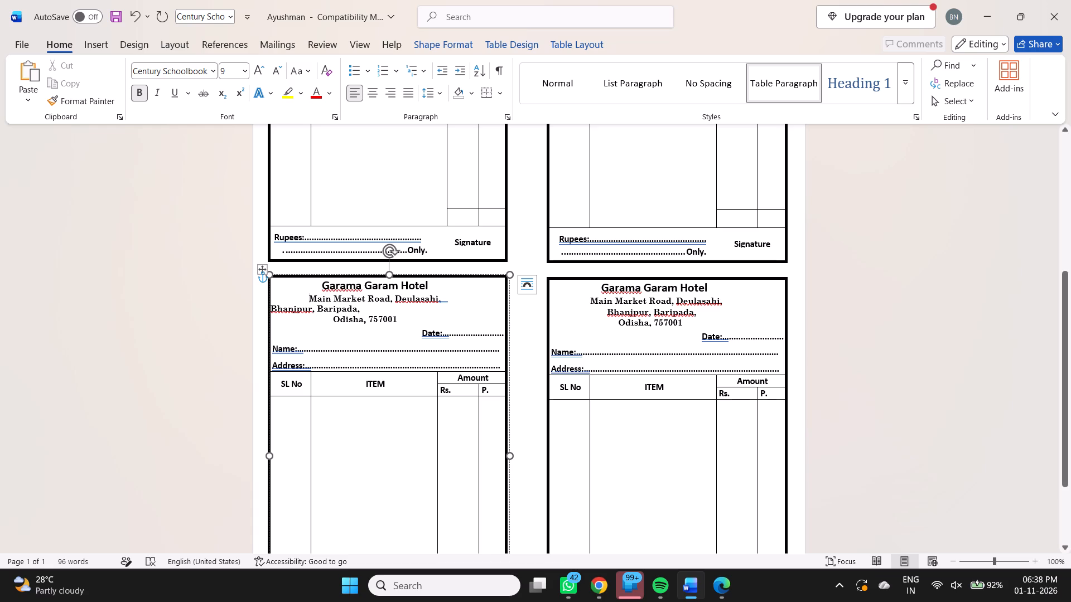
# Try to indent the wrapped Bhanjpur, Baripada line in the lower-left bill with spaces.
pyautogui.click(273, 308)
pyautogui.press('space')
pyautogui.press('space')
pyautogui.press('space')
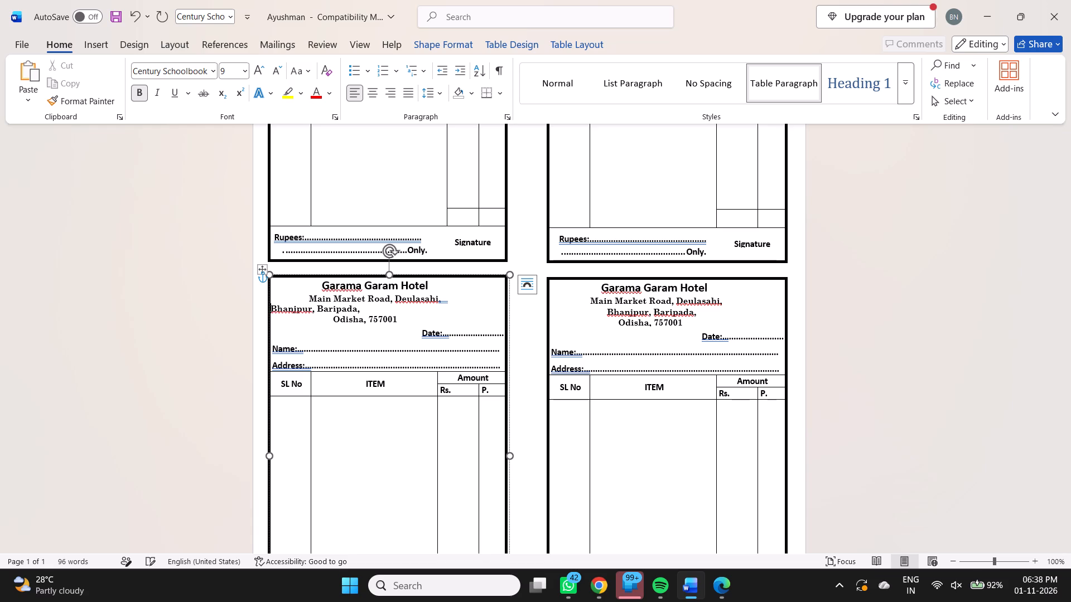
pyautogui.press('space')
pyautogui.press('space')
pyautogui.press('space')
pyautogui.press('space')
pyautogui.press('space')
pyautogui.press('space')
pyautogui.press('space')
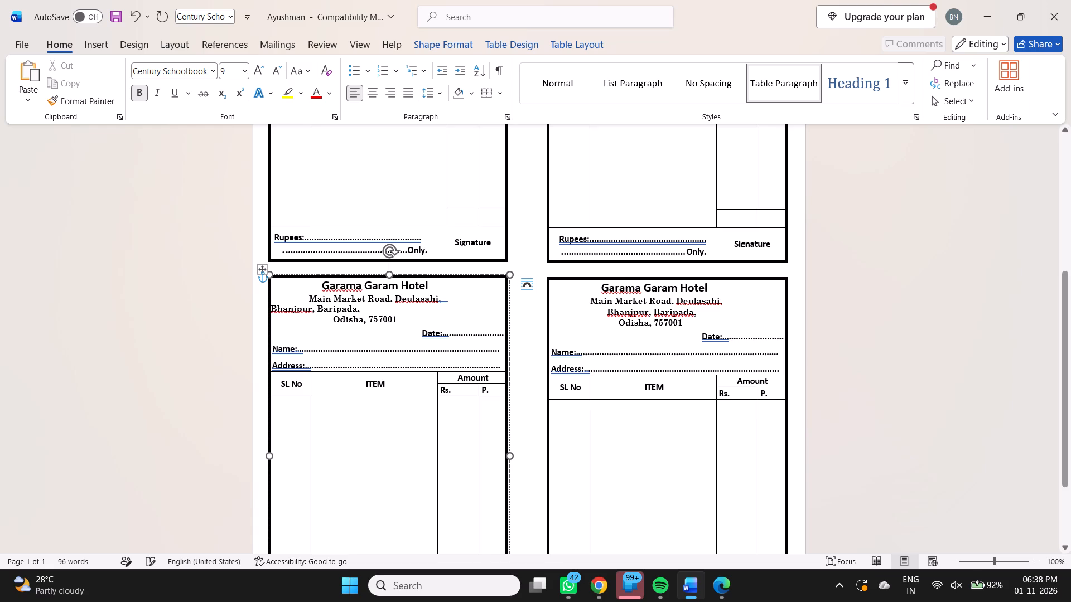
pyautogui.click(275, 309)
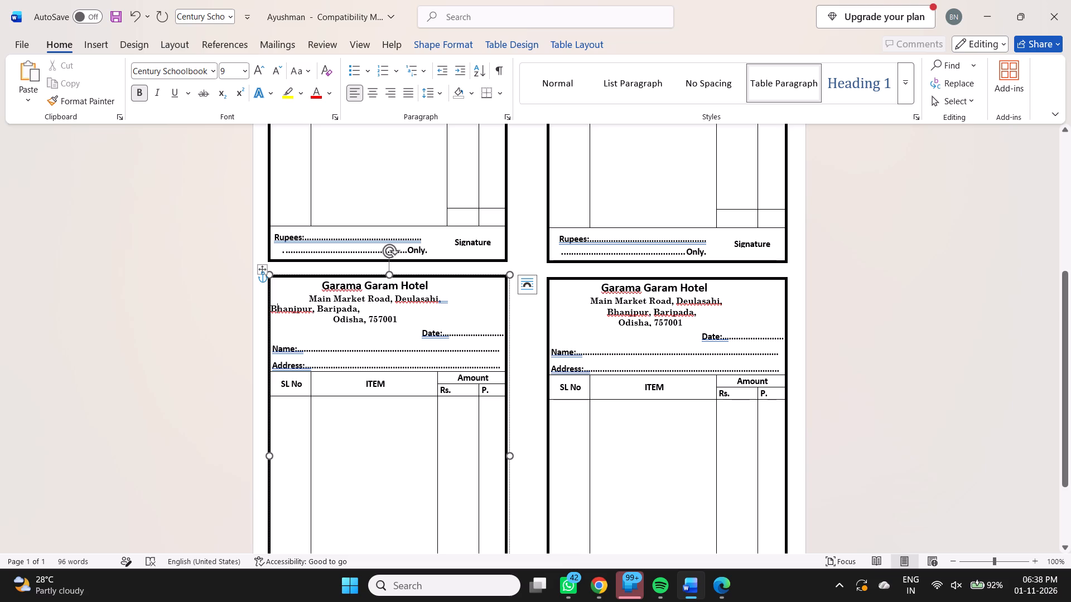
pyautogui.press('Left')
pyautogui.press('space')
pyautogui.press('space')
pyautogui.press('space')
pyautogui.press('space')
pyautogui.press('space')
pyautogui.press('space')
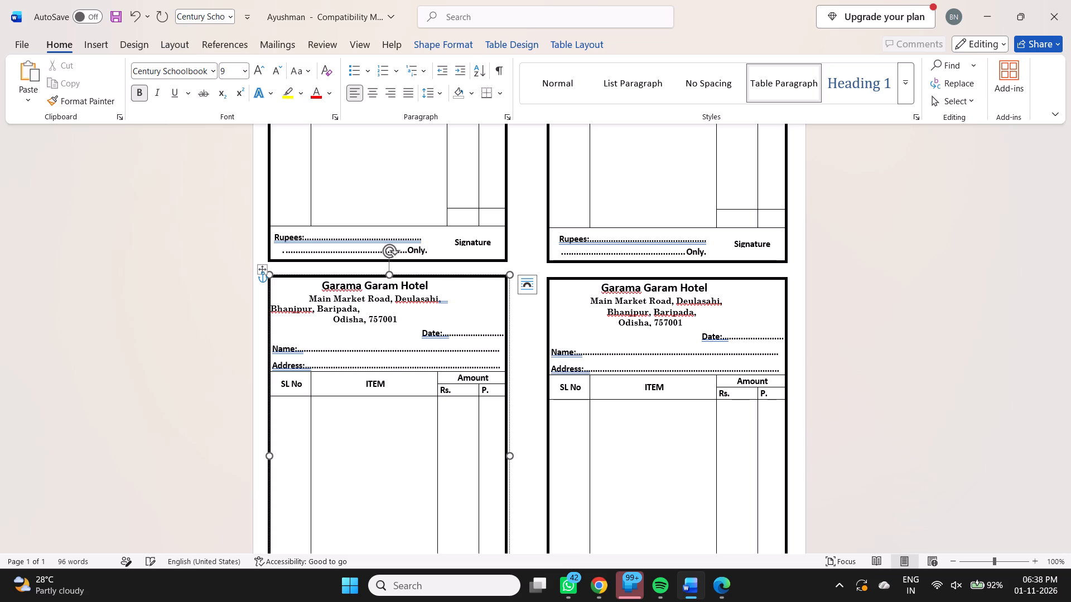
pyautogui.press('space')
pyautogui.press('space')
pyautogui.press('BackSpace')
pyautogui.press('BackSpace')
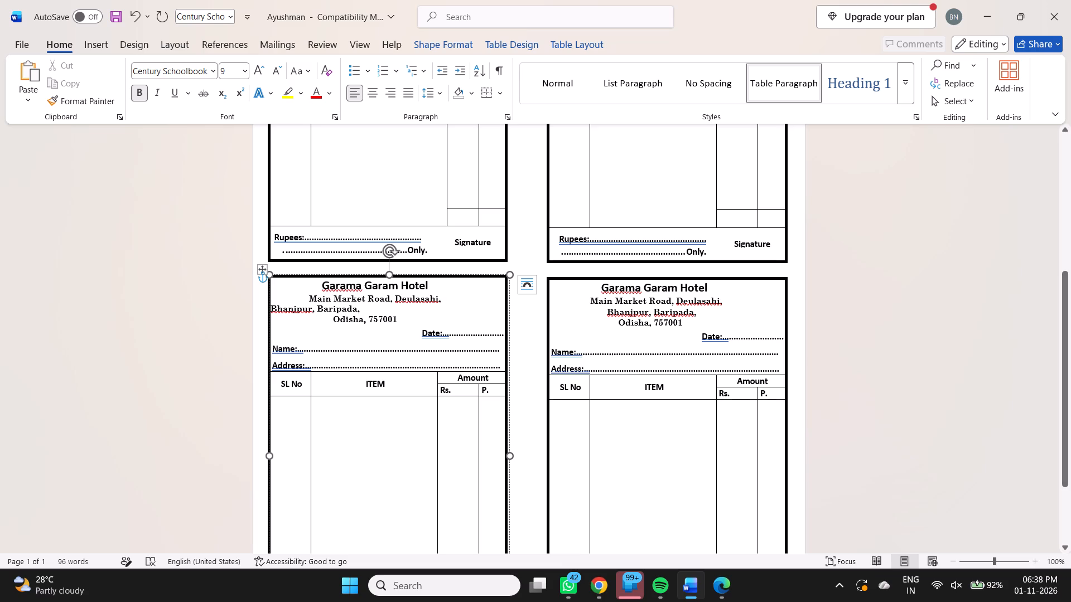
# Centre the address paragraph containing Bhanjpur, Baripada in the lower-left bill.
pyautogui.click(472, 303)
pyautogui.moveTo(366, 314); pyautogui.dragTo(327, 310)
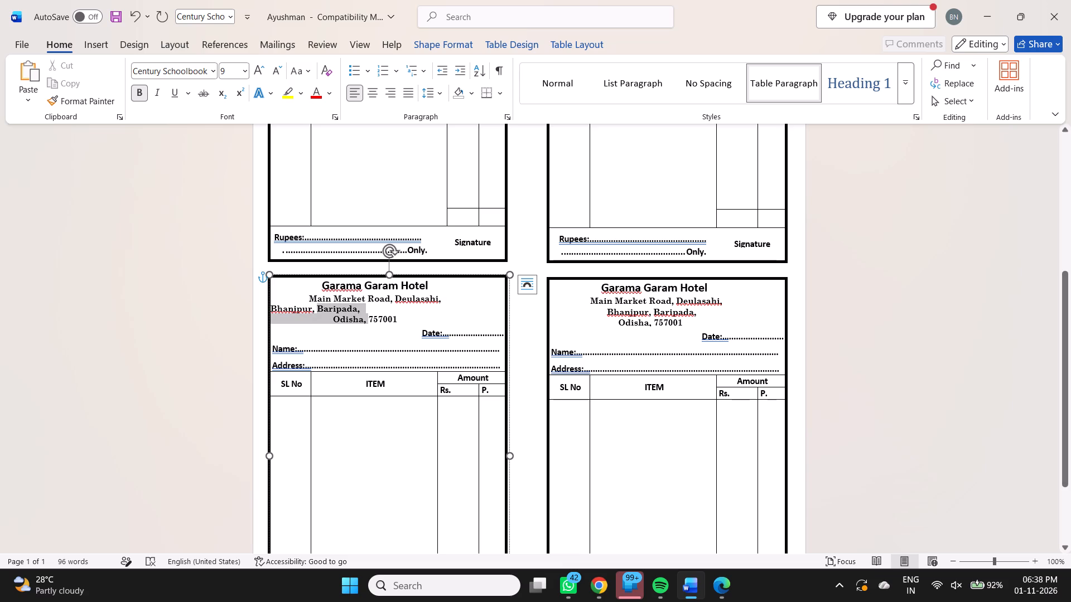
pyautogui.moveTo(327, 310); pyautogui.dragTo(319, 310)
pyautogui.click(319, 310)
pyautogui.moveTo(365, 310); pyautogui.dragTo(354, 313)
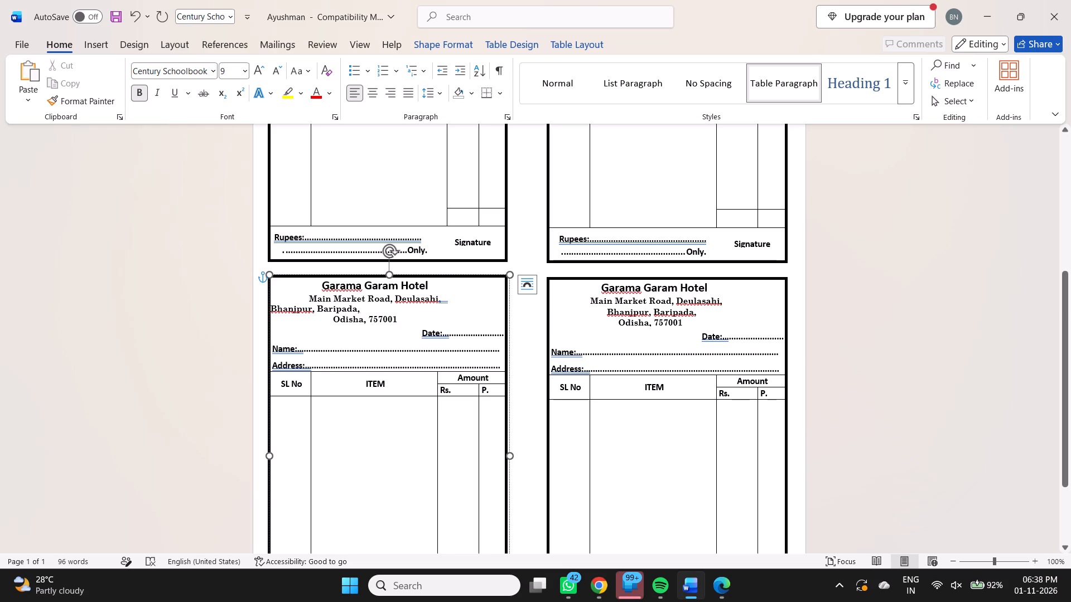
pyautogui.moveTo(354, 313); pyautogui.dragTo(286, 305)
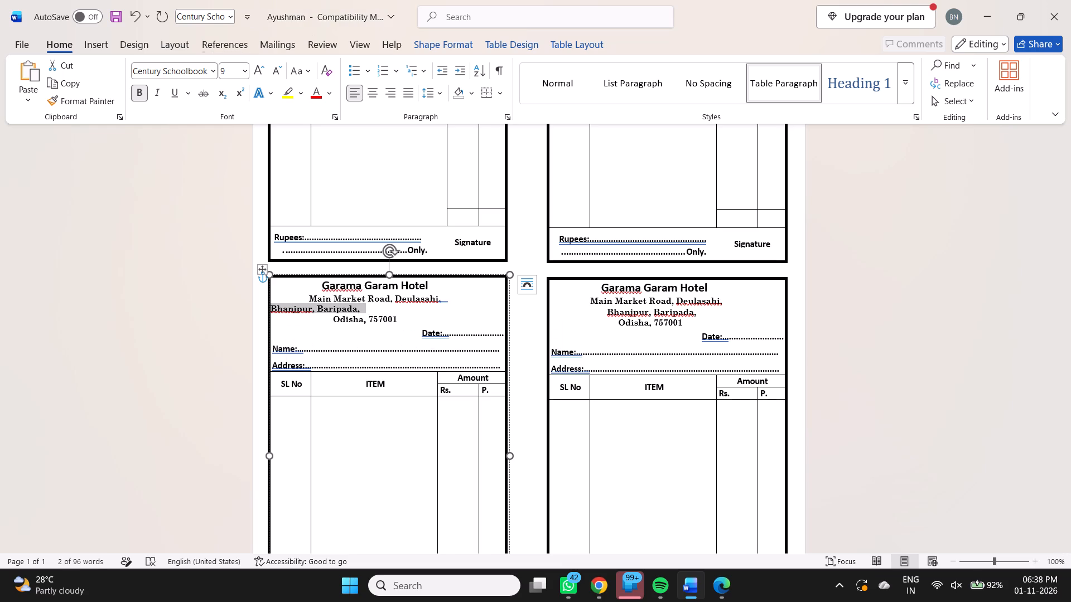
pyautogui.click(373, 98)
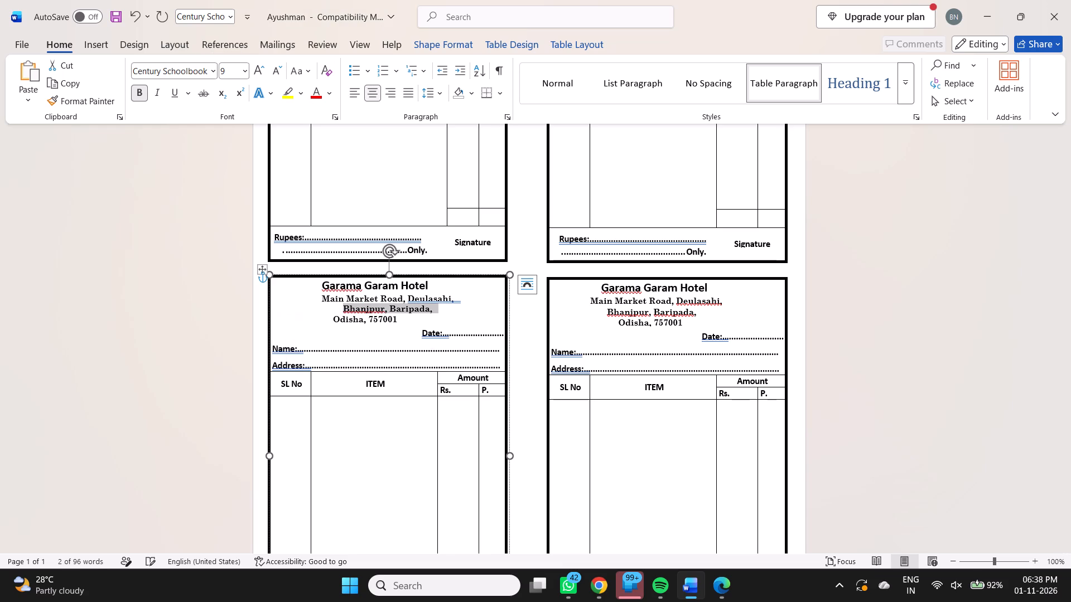
# Remove surplus spaces before Bhanjpur in the lower-left bill and start a new paragraph there.
pyautogui.click(343, 308)
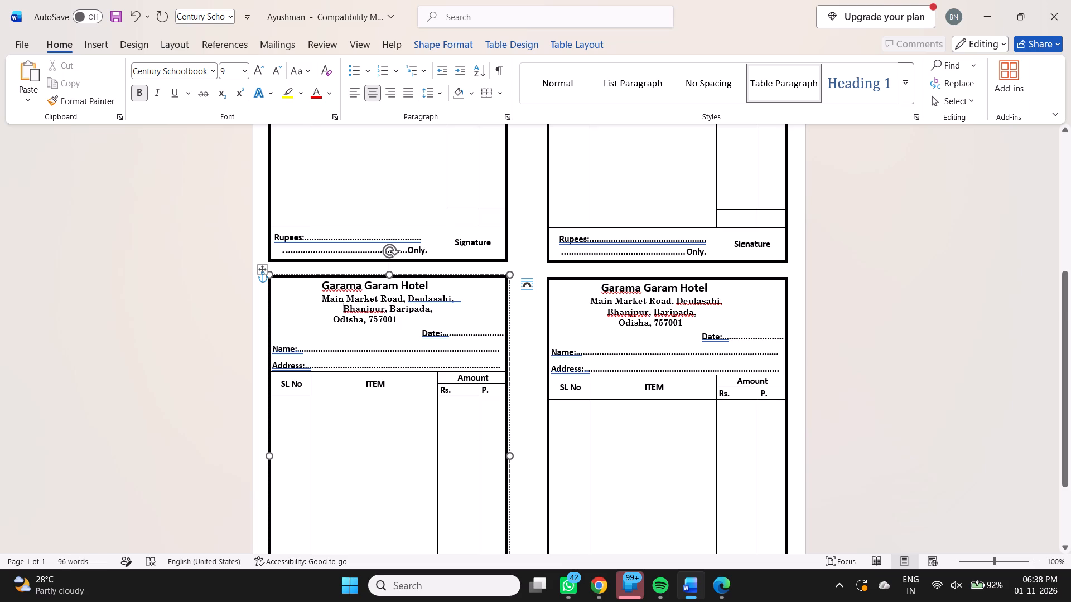
pyautogui.press('BackSpace')
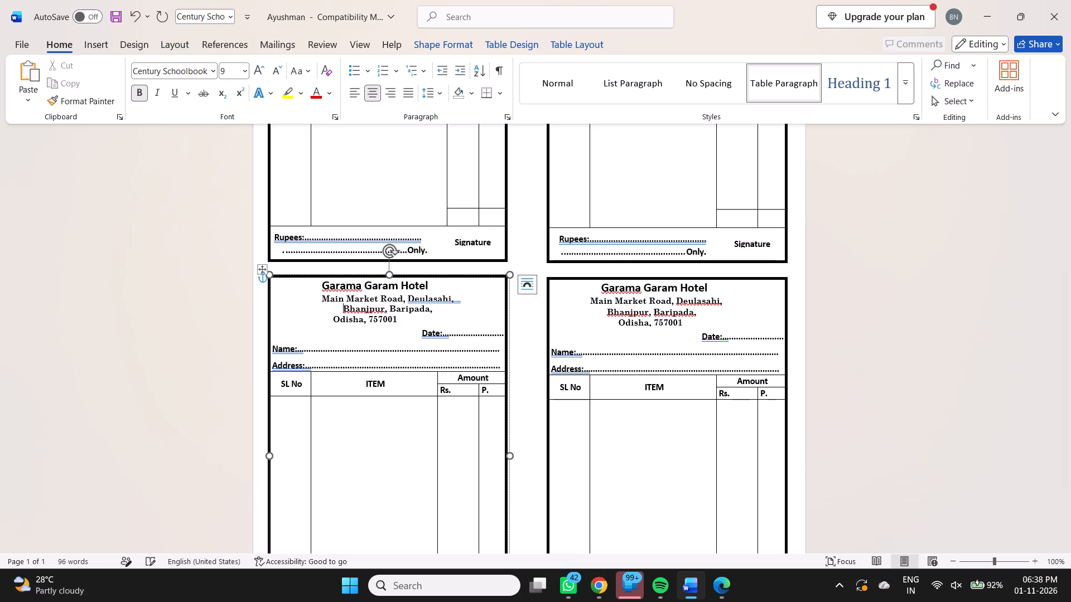
pyautogui.press('BackSpace')
pyautogui.press('BackSpace')
pyautogui.press('BackSpace')
pyautogui.press('BackSpace')
pyautogui.press('BackSpace')
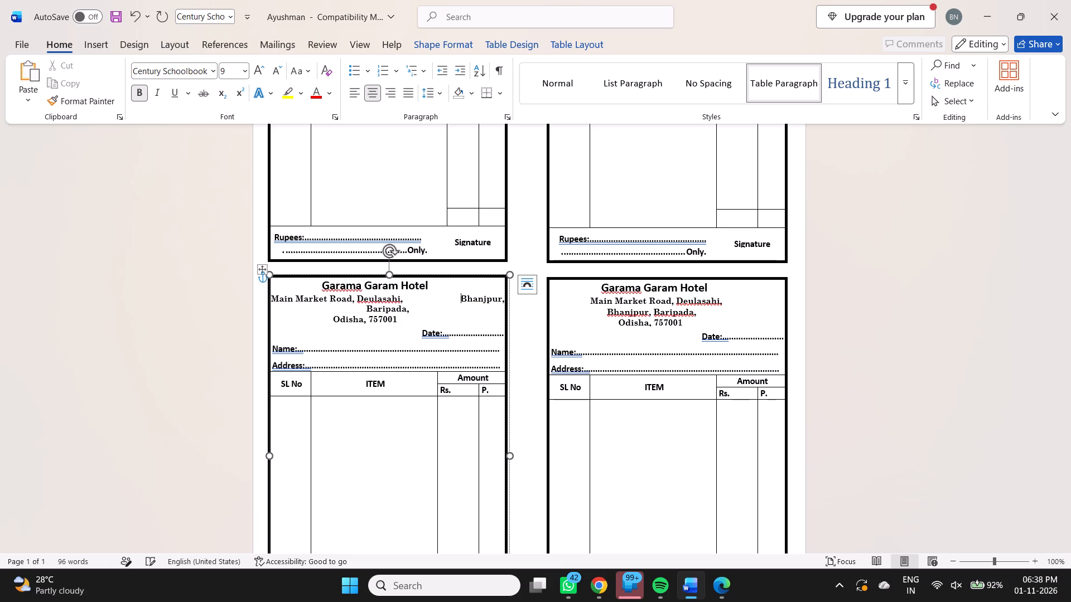
pyautogui.press('Return')
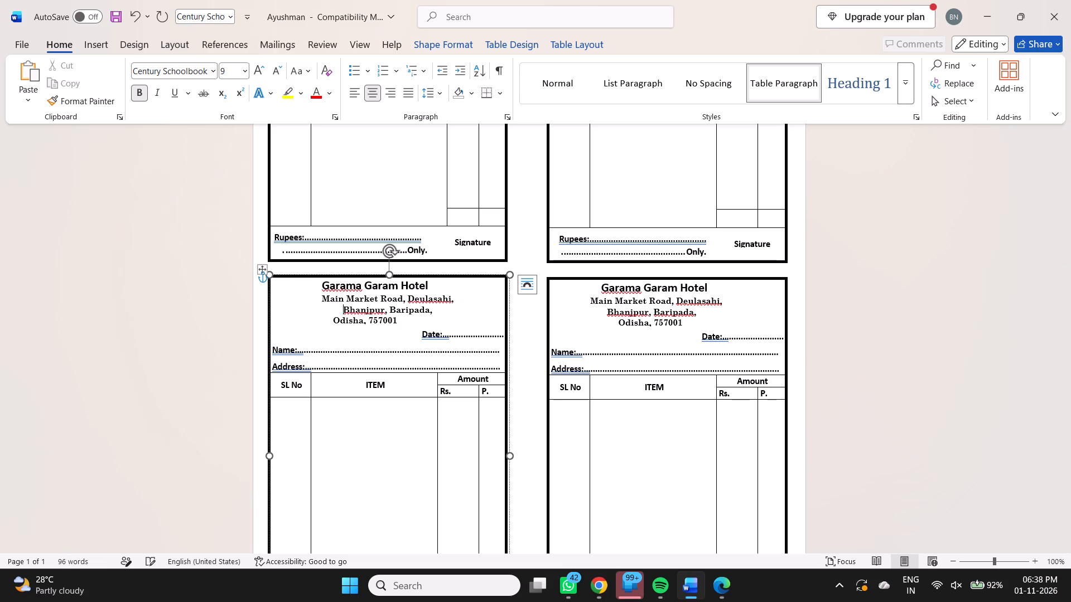
# Left-align the Bhanjpur, Baripada line in the lower-left bill, keeping its text intact.
pyautogui.moveTo(435, 313); pyautogui.dragTo(422, 313)
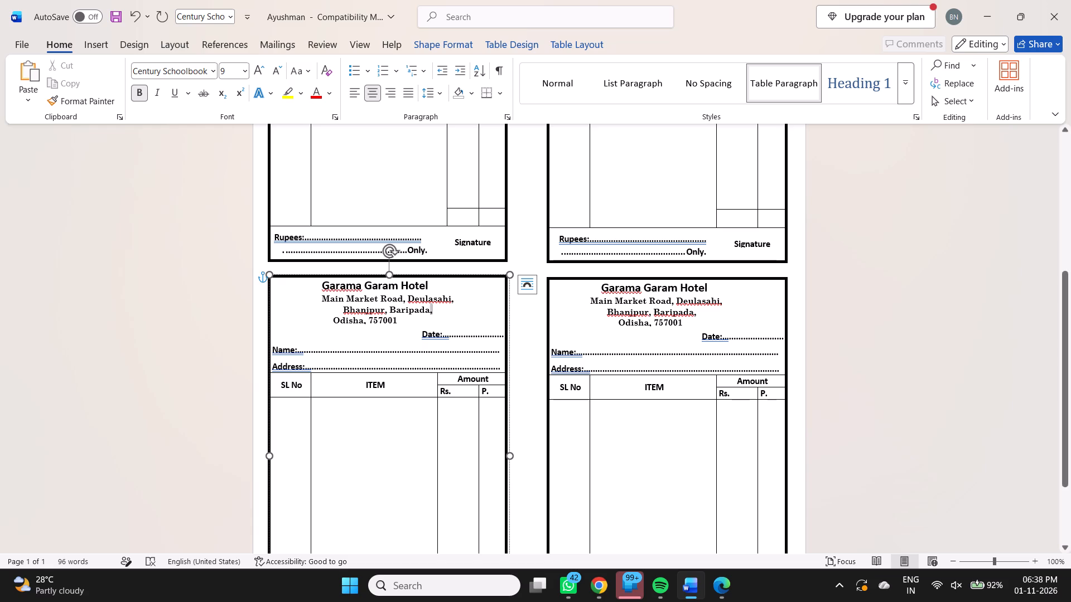
pyautogui.moveTo(422, 313); pyautogui.dragTo(358, 311)
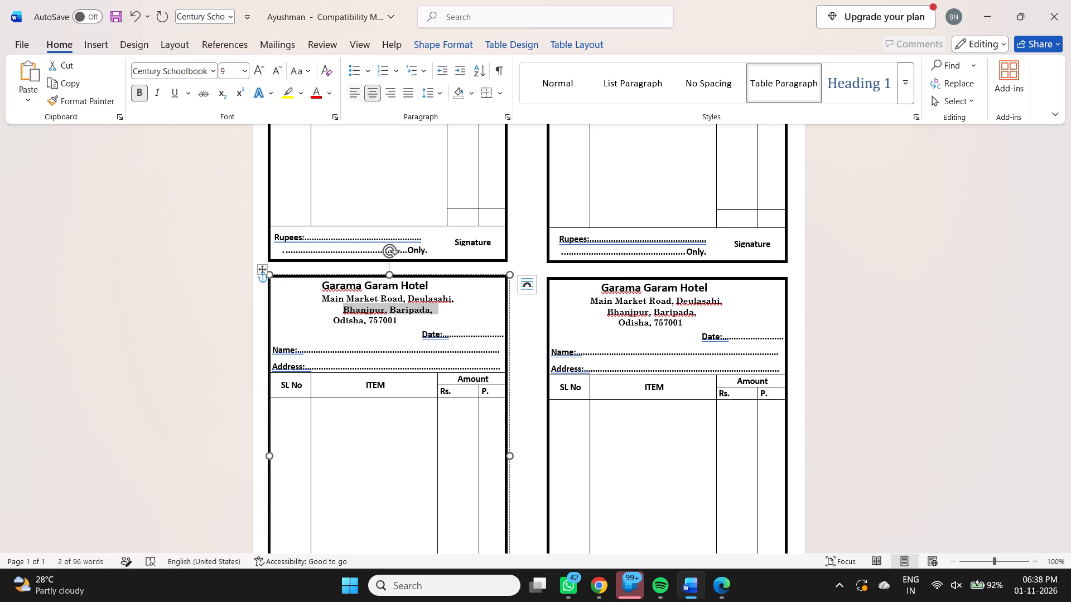
pyautogui.click(361, 93)
pyautogui.press('space')
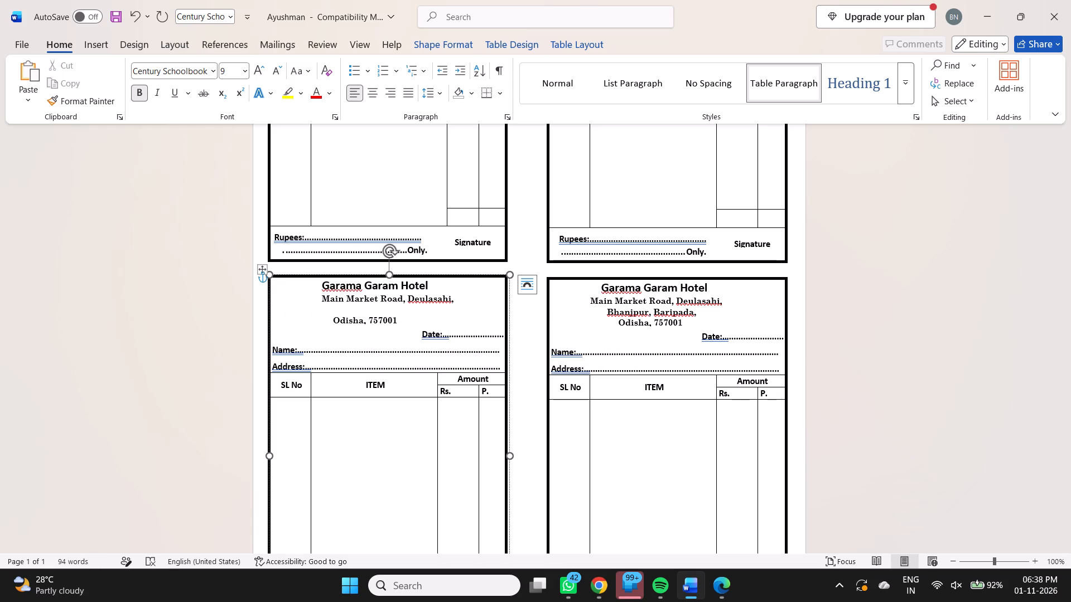
pyautogui.hotkey('ctrl', 'z')
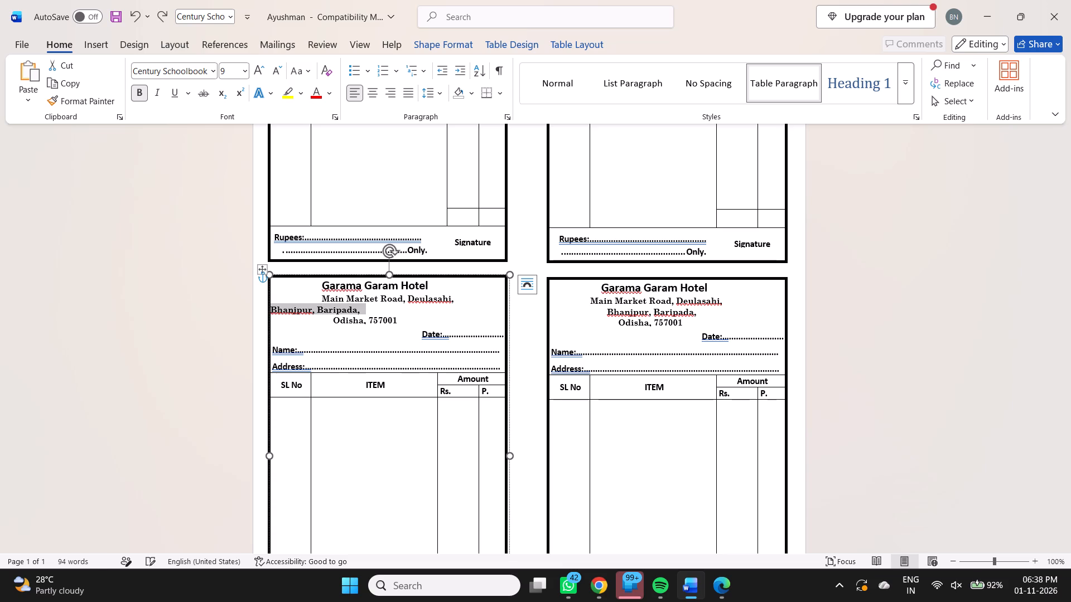
pyautogui.click(273, 308)
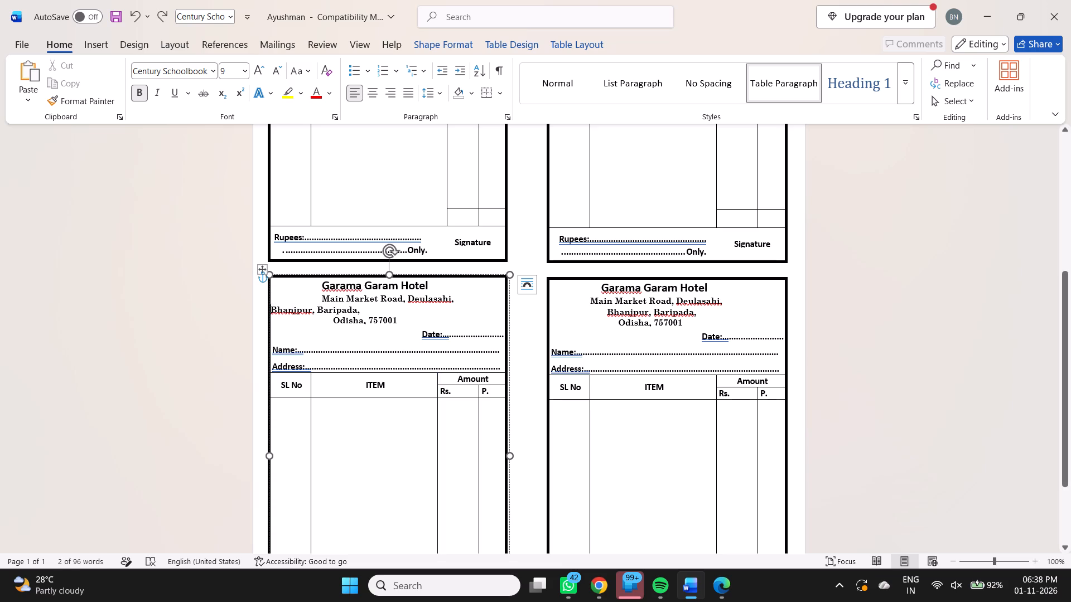
pyautogui.press('space')
pyautogui.press('space')
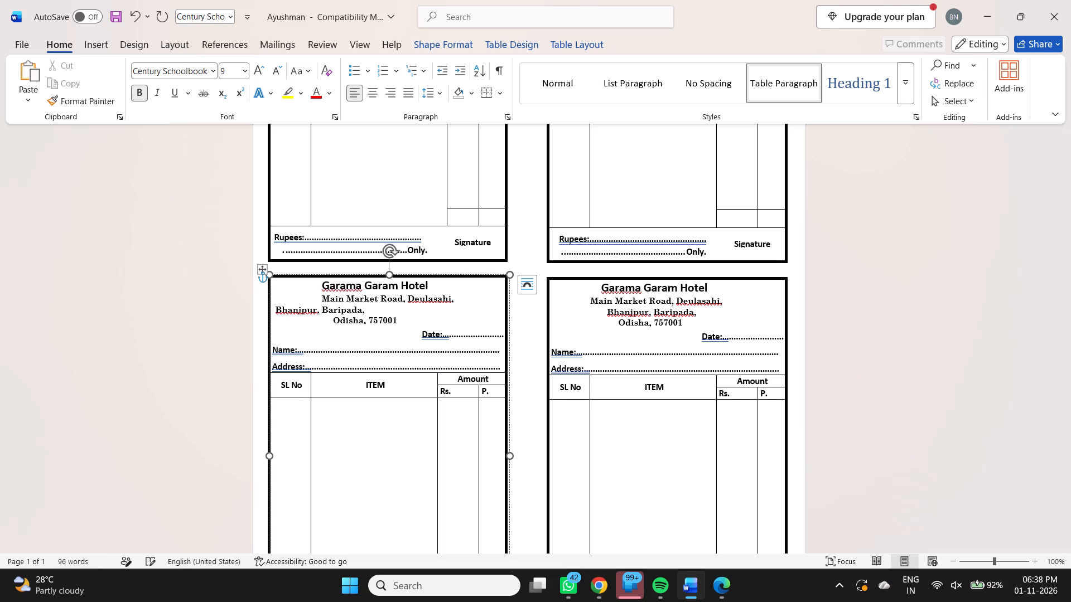
pyautogui.press('space')
pyautogui.press('space')
pyautogui.press('space')
pyautogui.press('space')
pyautogui.press('space')
pyautogui.press('space')
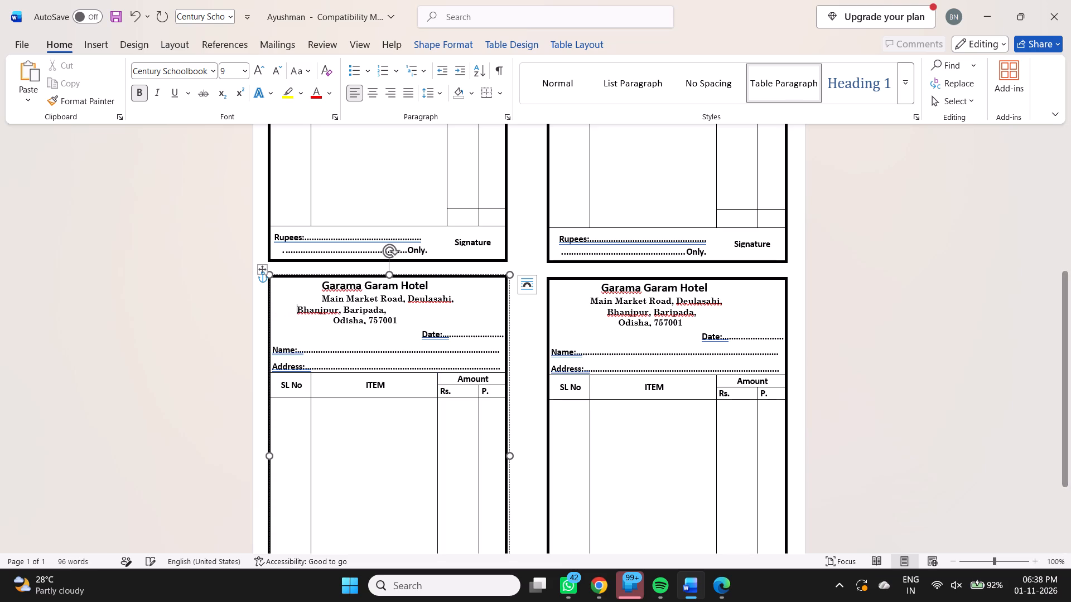
pyautogui.press('space')
pyautogui.press('space')
pyautogui.press('space')
pyautogui.press('space')
pyautogui.press('space')
pyautogui.press('space')
pyautogui.press('space')
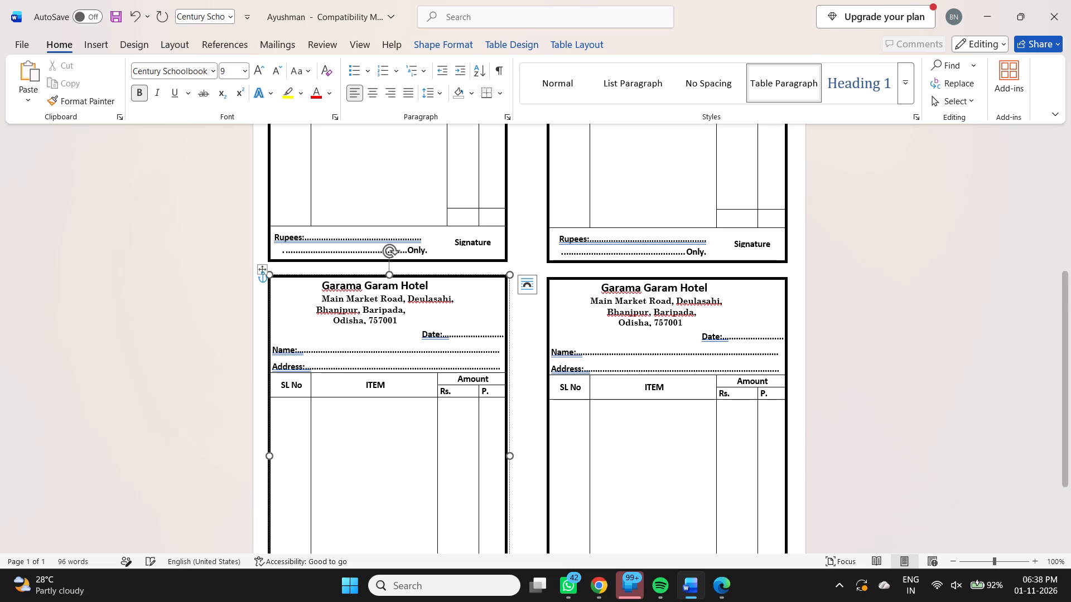
pyautogui.press('space')
pyautogui.press('space')
pyautogui.press('space')
# Replace the indent before the Main Market Road line in the lower-left bill with spaces so it sits centred under the hotel name.
pyautogui.click(323, 301)
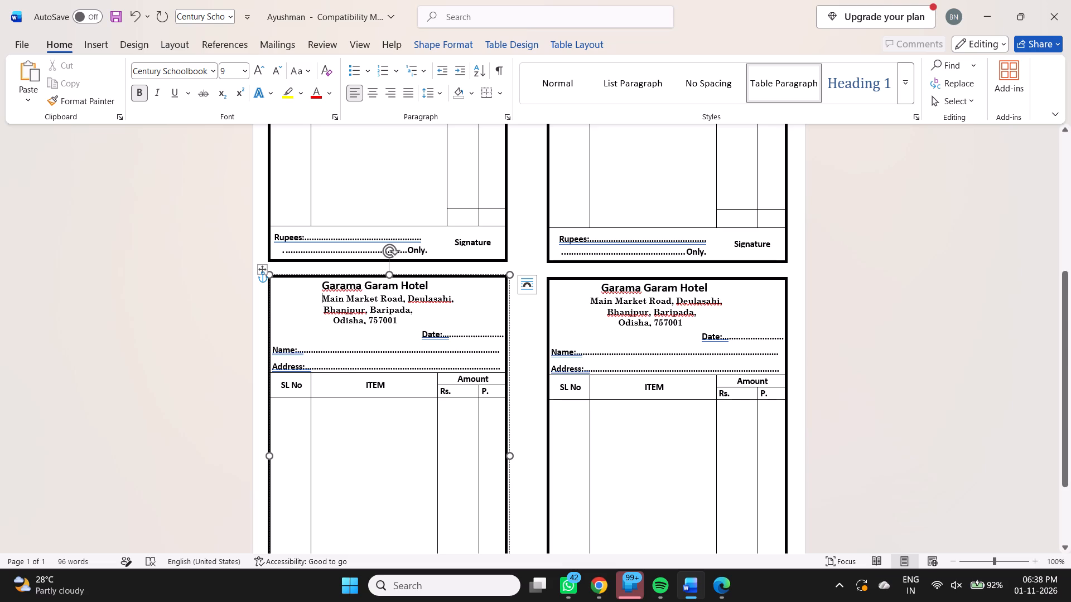
pyautogui.press('BackSpace')
pyautogui.press('space')
pyautogui.press('space')
pyautogui.press('space')
pyautogui.press('space')
pyautogui.press('space')
pyautogui.press('space')
pyautogui.press('space')
pyautogui.press('space')
pyautogui.press('space')
pyautogui.press('space')
pyautogui.press('space')
pyautogui.press('space')
pyautogui.press('space')
pyautogui.press('space')
pyautogui.press('space')
pyautogui.press('space')
pyautogui.press('space')
pyautogui.press('space')
pyautogui.press('space')
pyautogui.press('space')
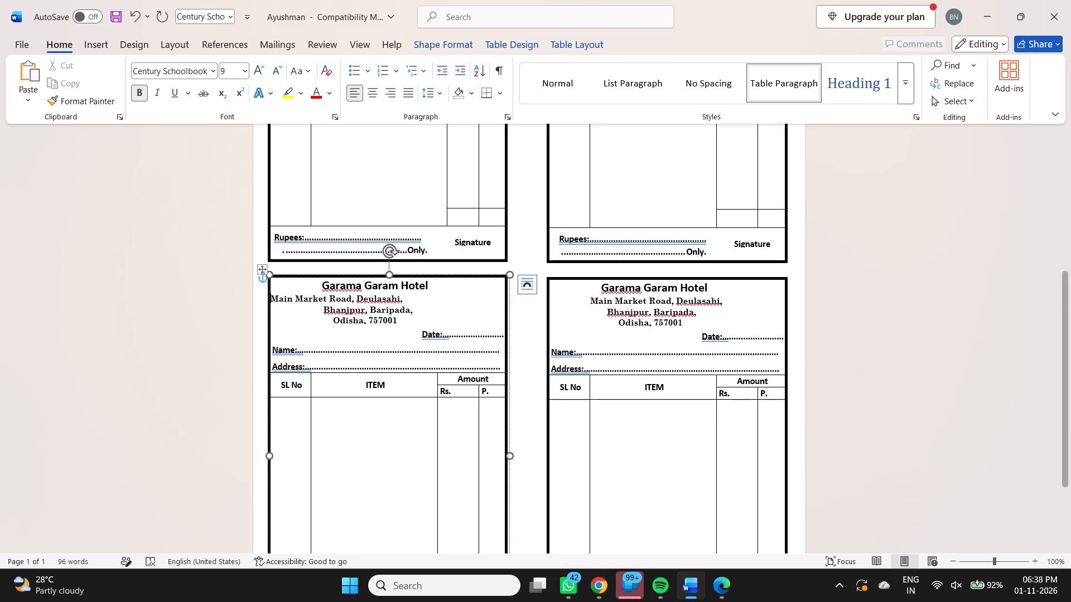
pyautogui.press('space')
pyautogui.press('space')
pyautogui.press('space')
pyautogui.press('space')
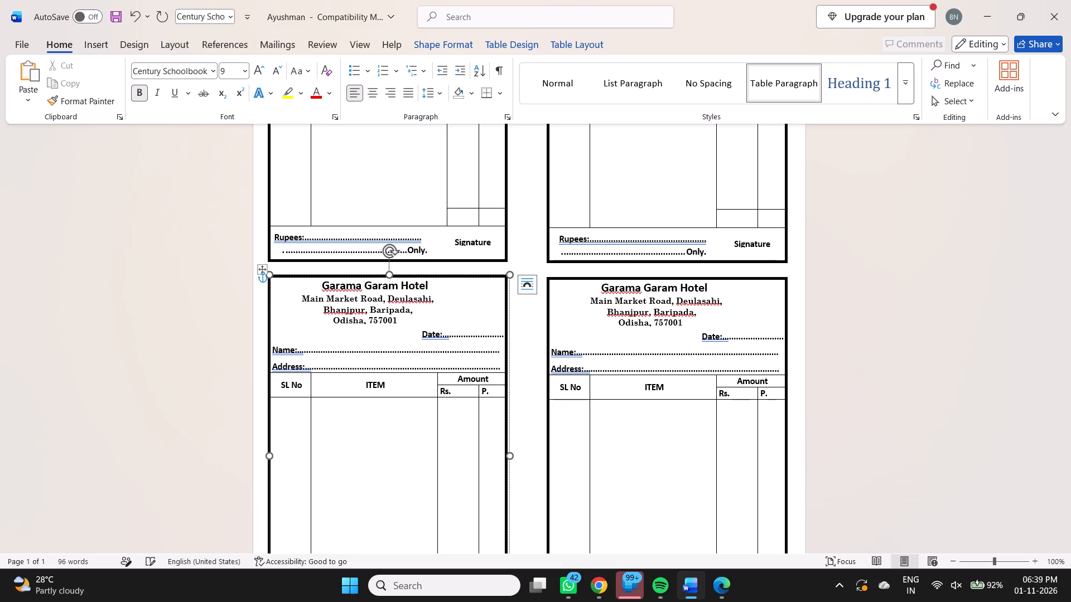
pyautogui.press('space')
pyautogui.press('space')
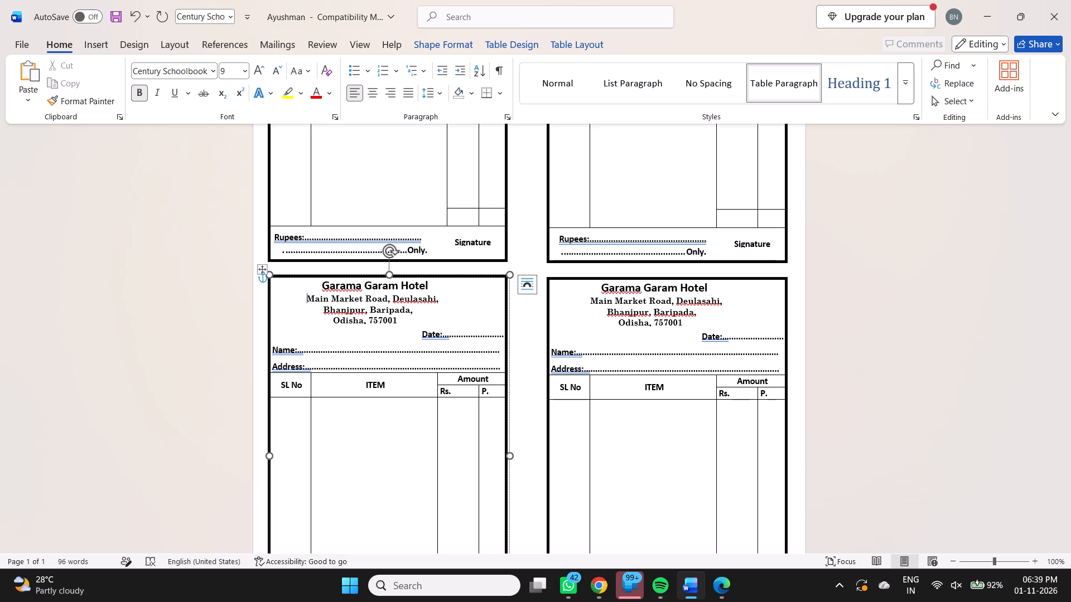
# Add one more leading space to both the Main Market Road line and the Bhanjpur line in the lower-left bill.
pyautogui.press('space')
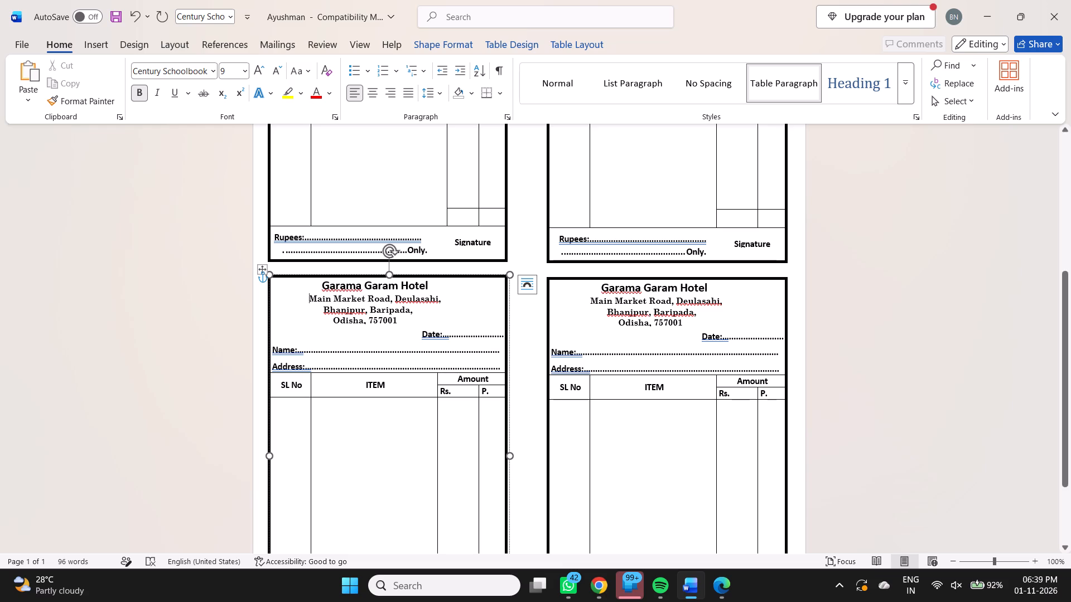
pyautogui.click(323, 313)
pyautogui.press('space')
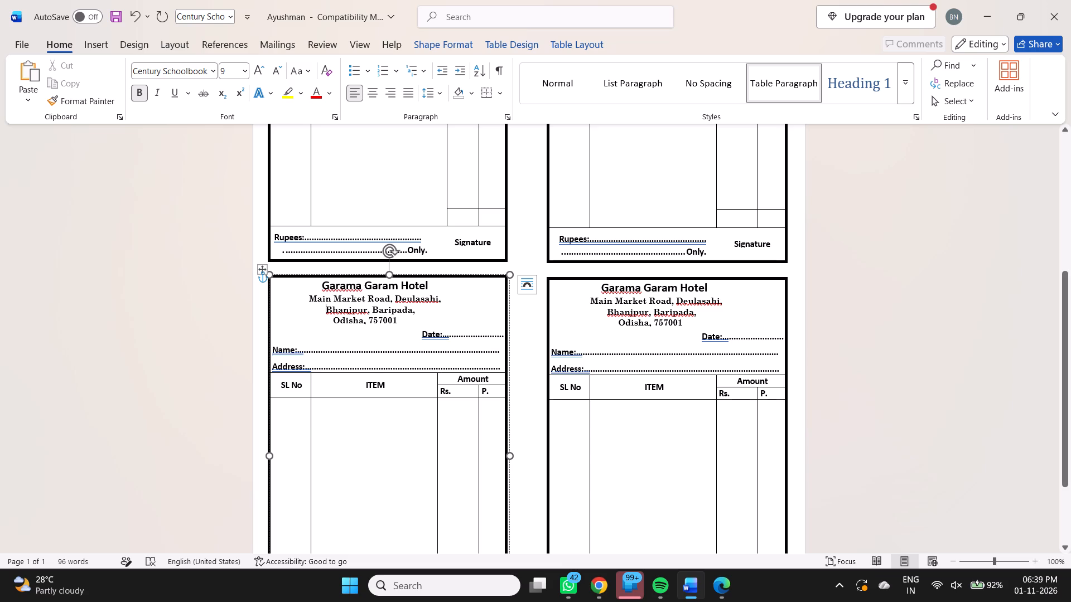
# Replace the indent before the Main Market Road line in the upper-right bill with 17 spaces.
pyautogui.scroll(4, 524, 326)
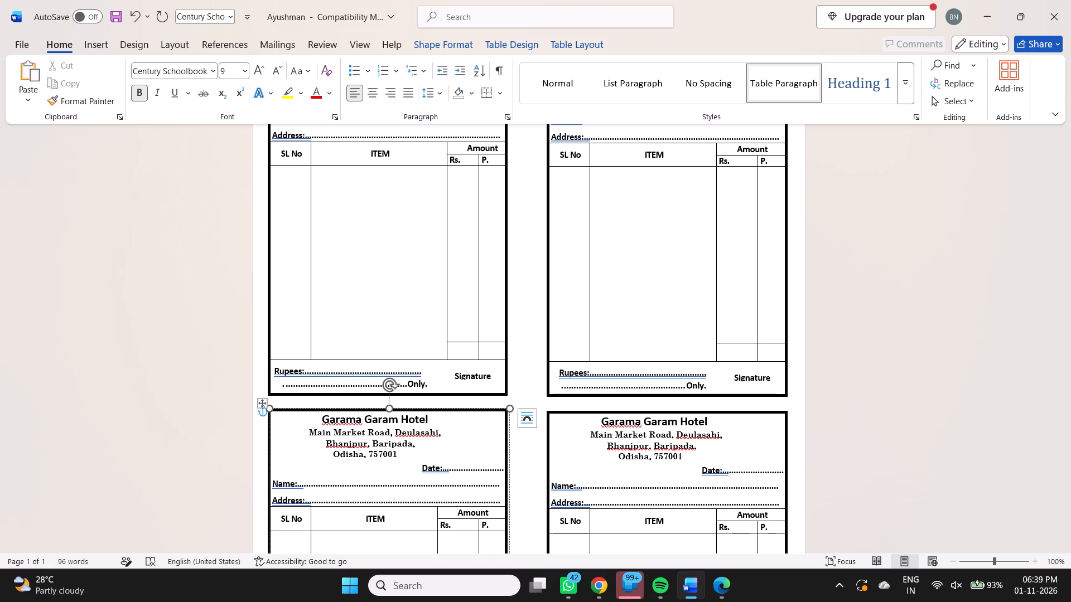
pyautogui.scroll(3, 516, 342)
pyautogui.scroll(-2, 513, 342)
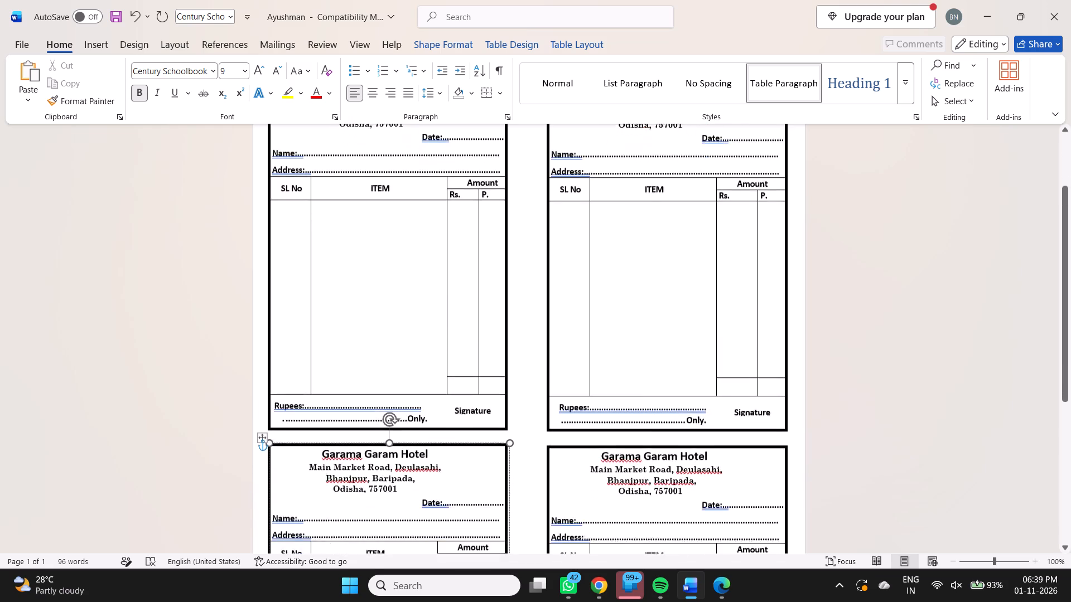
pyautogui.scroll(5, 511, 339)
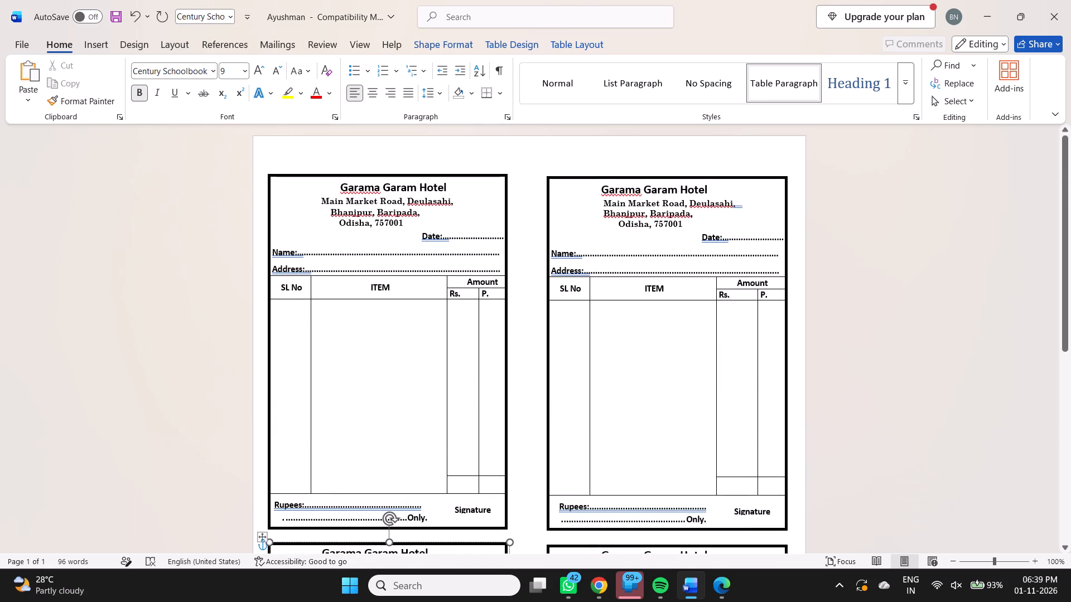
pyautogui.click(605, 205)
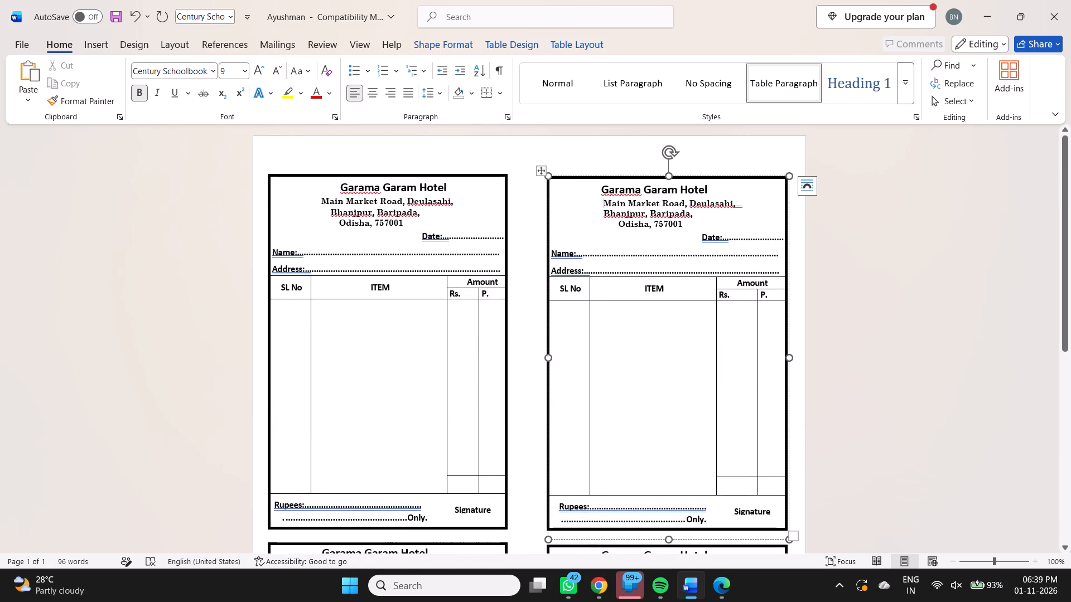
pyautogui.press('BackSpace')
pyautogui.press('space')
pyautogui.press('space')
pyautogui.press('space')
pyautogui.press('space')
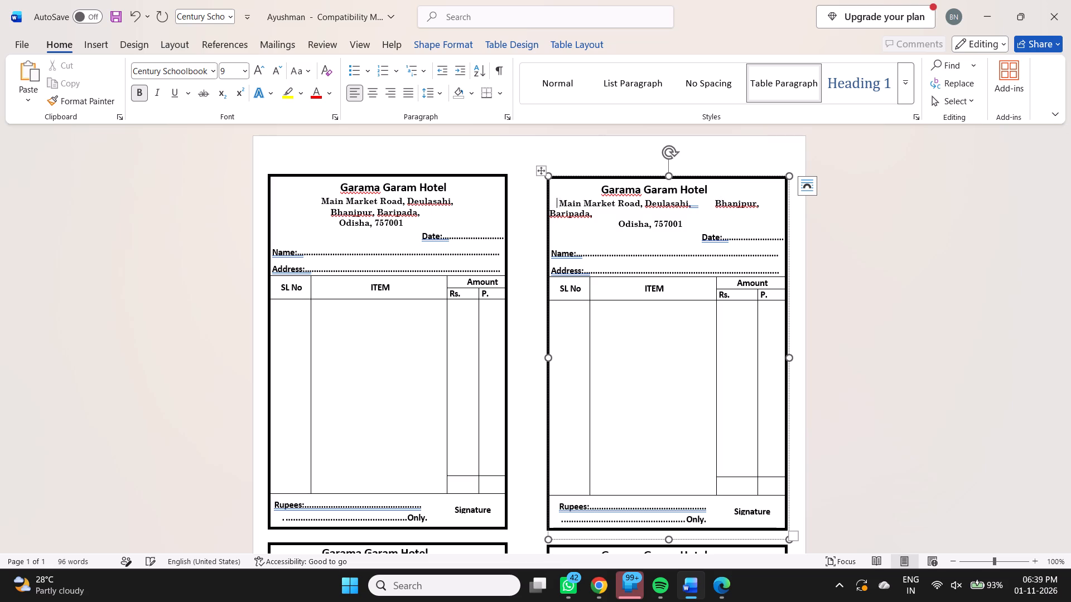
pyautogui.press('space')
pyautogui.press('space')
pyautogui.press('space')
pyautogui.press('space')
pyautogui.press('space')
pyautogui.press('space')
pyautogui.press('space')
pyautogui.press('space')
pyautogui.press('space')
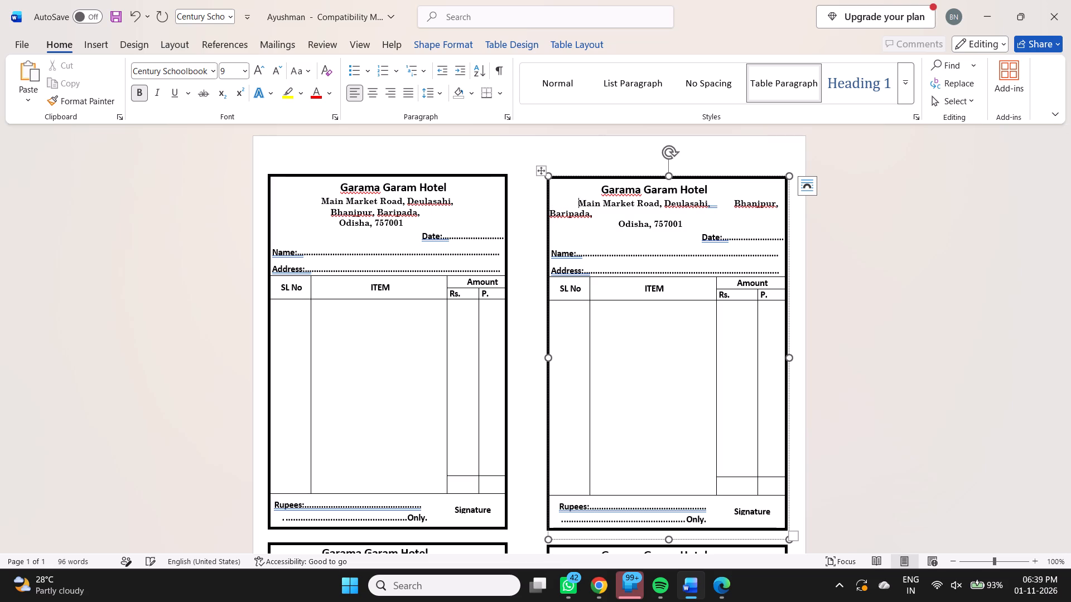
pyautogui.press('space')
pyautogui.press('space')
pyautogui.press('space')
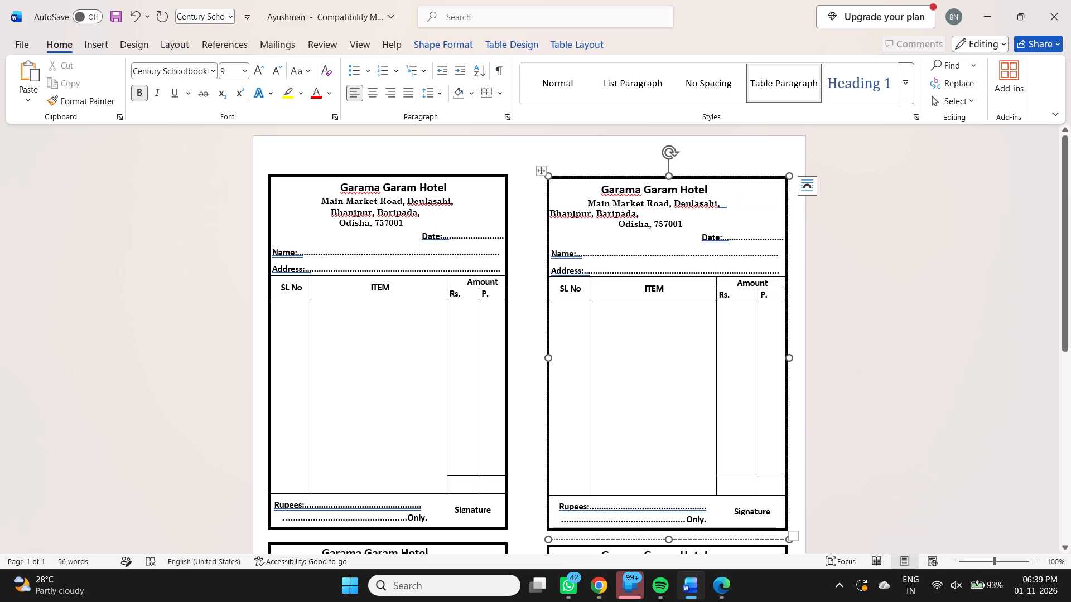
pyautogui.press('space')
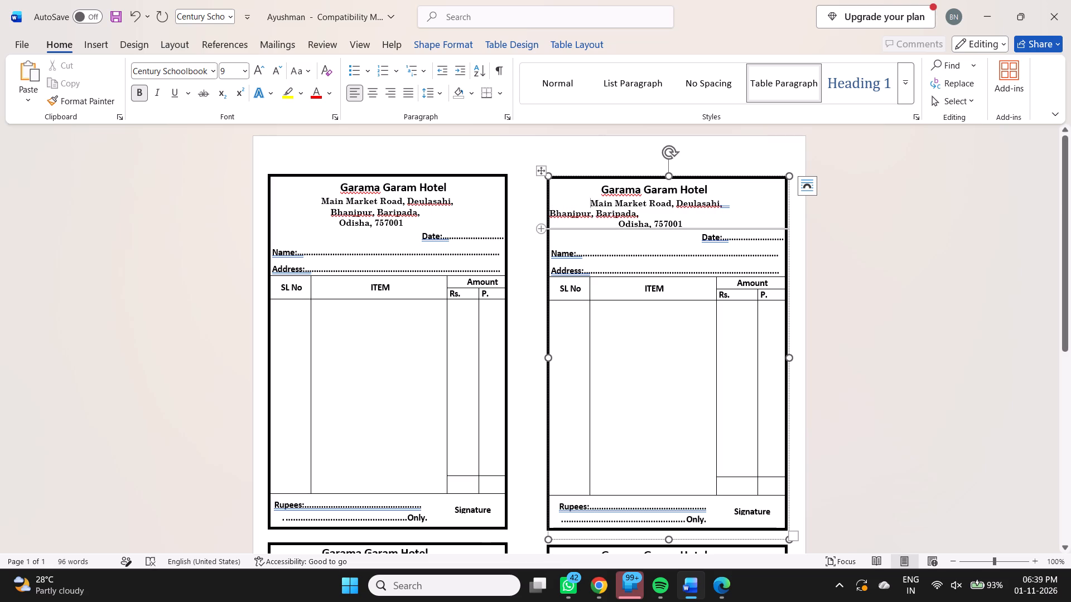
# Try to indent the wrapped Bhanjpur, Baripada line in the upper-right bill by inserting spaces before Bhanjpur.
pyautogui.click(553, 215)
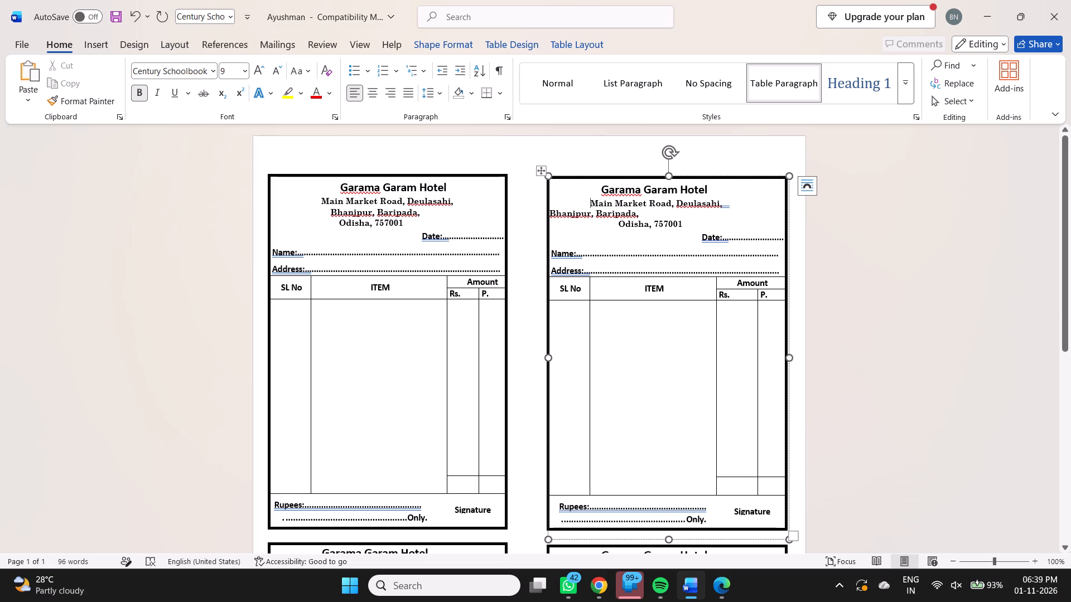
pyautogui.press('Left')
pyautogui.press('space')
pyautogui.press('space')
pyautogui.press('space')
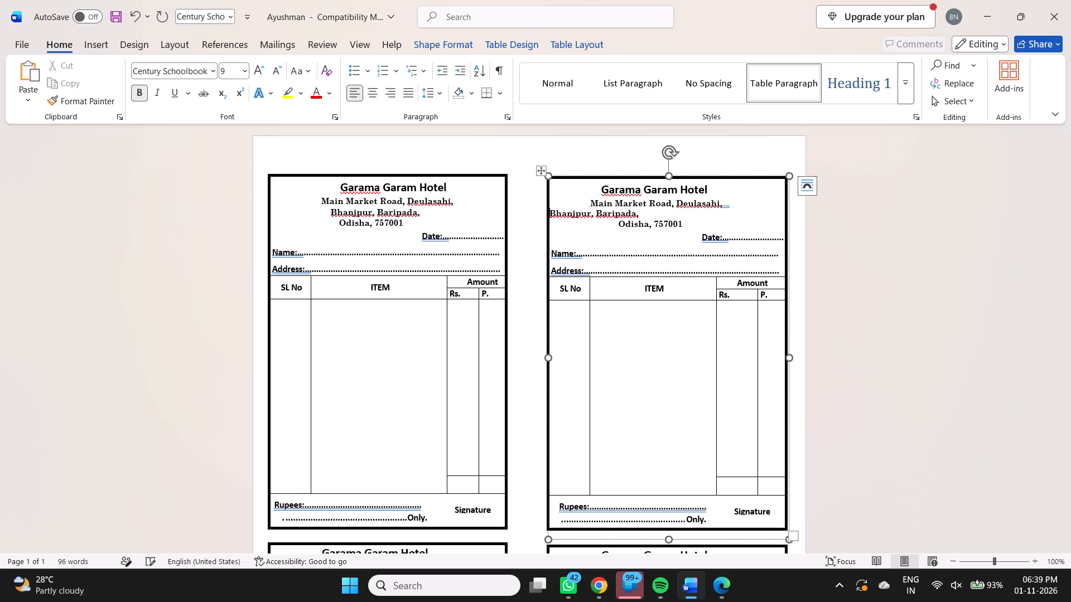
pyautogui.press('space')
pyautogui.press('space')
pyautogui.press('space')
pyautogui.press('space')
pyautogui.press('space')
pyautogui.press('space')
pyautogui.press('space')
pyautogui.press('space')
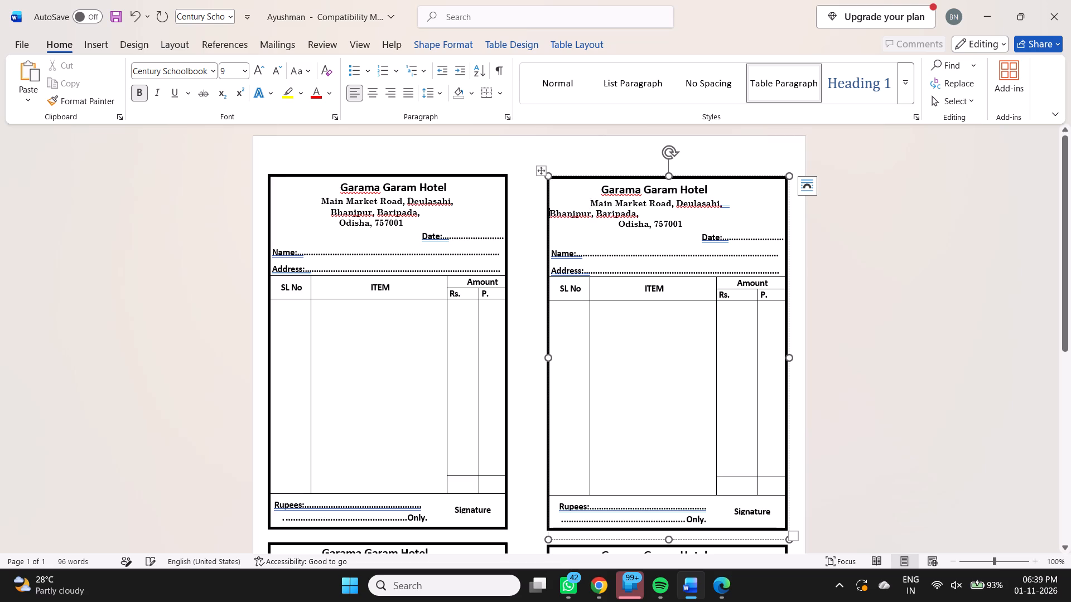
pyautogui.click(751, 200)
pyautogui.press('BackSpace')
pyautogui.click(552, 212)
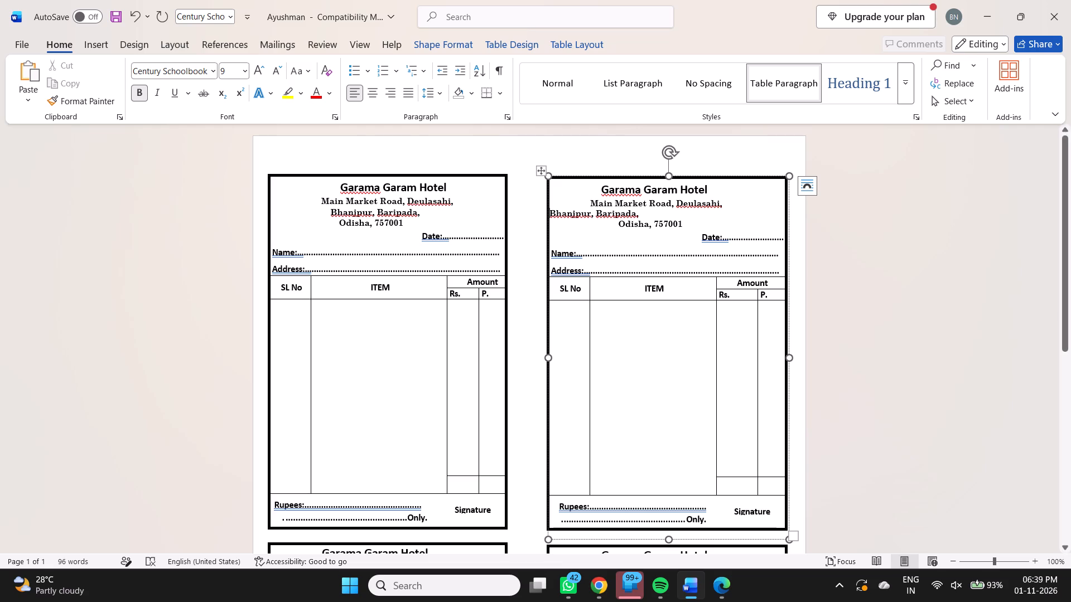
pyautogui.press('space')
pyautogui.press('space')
pyautogui.moveTo(640, 214); pyautogui.dragTo(575, 216)
pyautogui.click(372, 99)
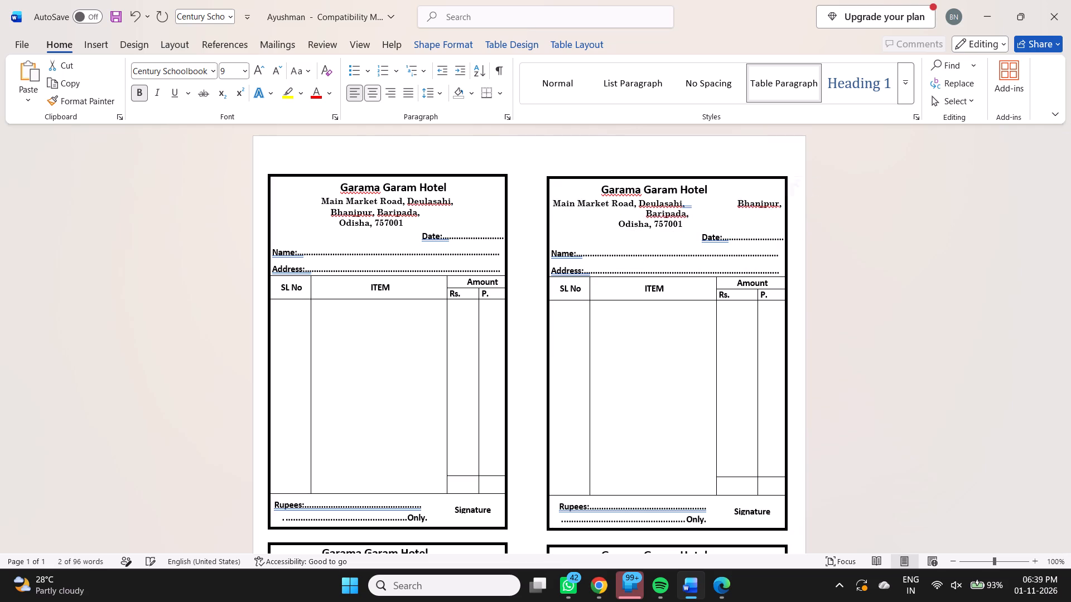
pyautogui.click(737, 203)
pyautogui.press('Return')
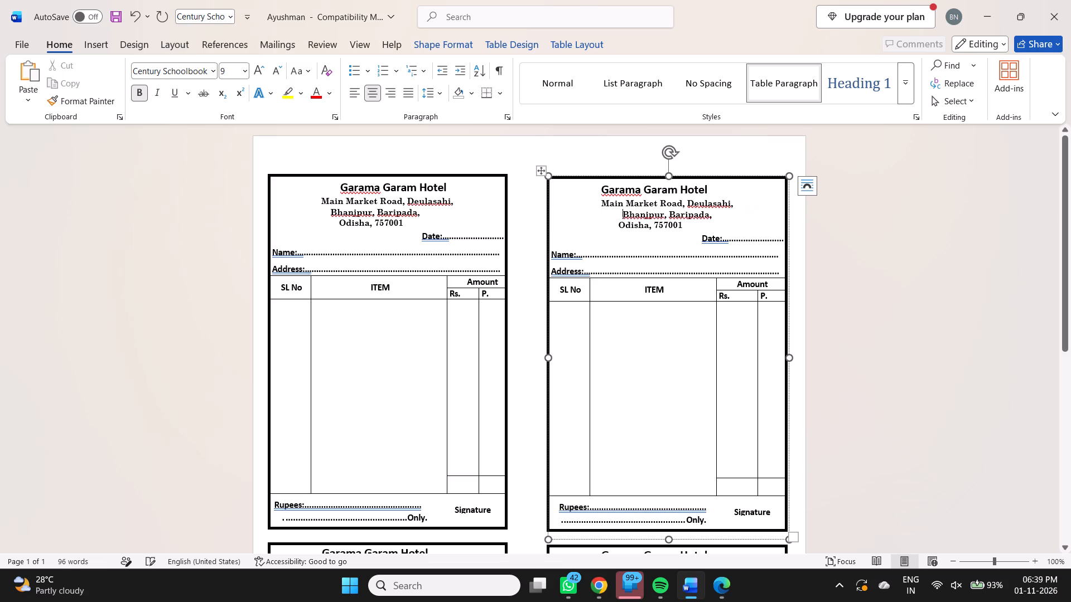
pyautogui.press('BackSpace')
pyautogui.press('BackSpace')
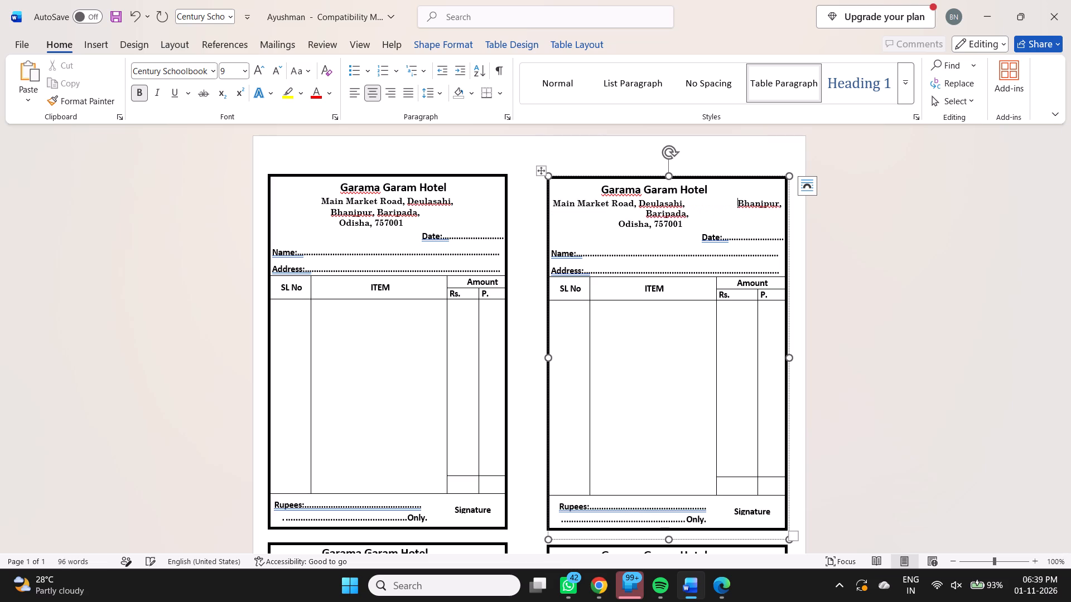
pyautogui.press('Return')
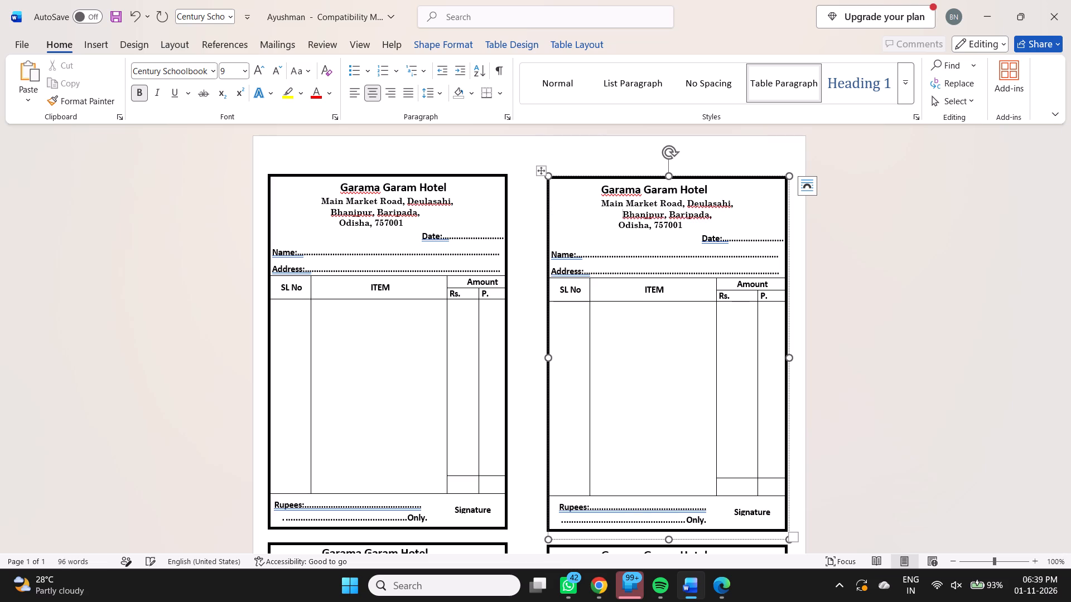
# Left-align the Bhanjpur, Baripada line in the upper-right bill and indent it with spaces under the hotel name.
pyautogui.press('BackSpace')
pyautogui.press('space')
pyautogui.press('space')
pyautogui.press('space')
pyautogui.press('space')
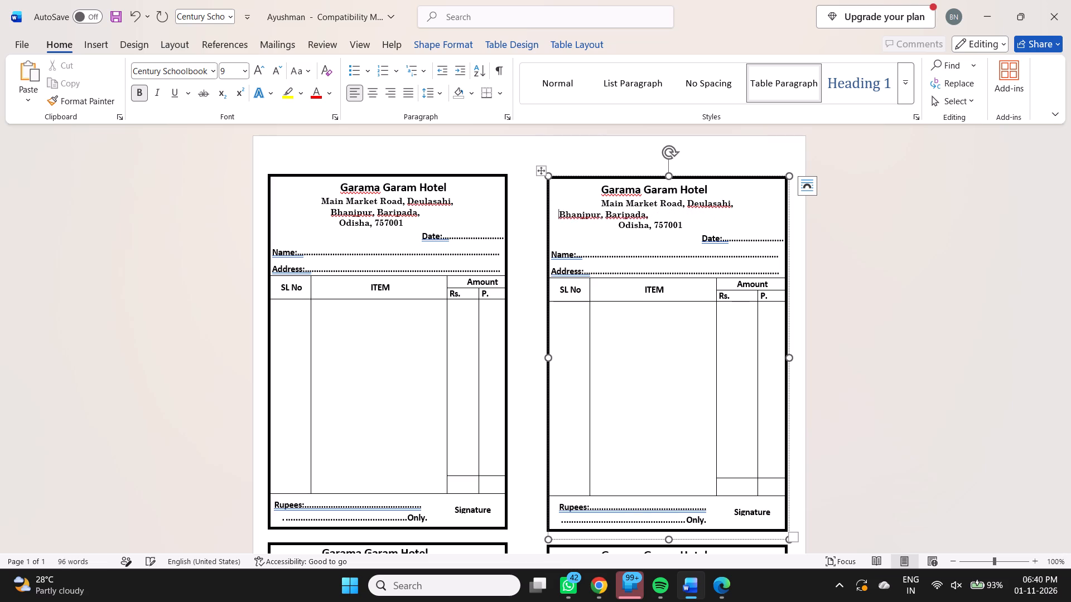
pyautogui.press('space')
pyautogui.press('space')
pyautogui.press('space')
pyautogui.press('space')
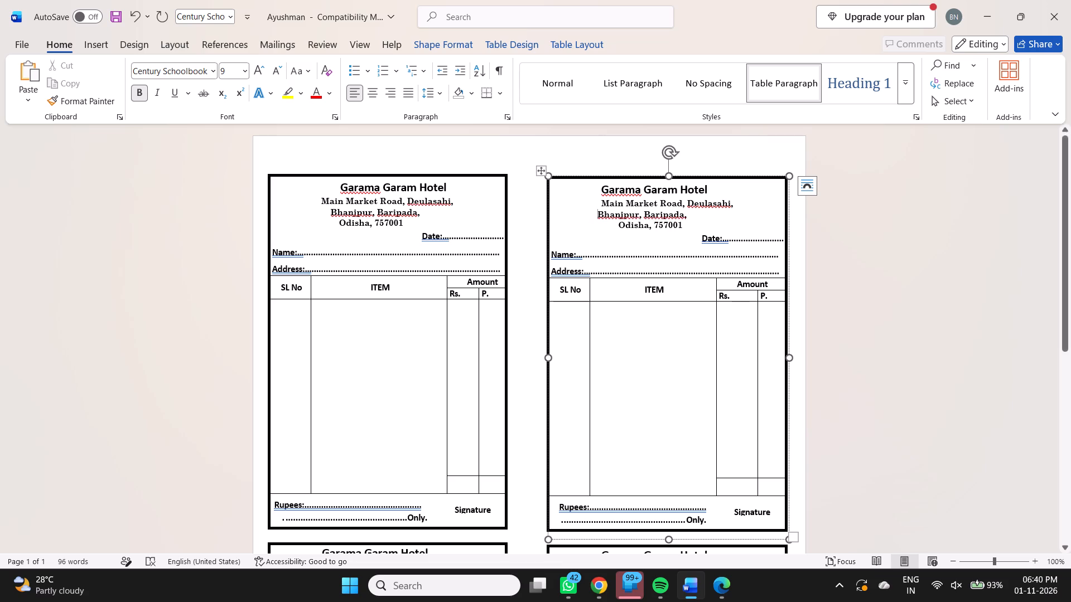
pyautogui.press('space')
pyautogui.press('space')
pyautogui.press('space')
pyautogui.press('space')
pyautogui.press('space')
pyautogui.press('space')
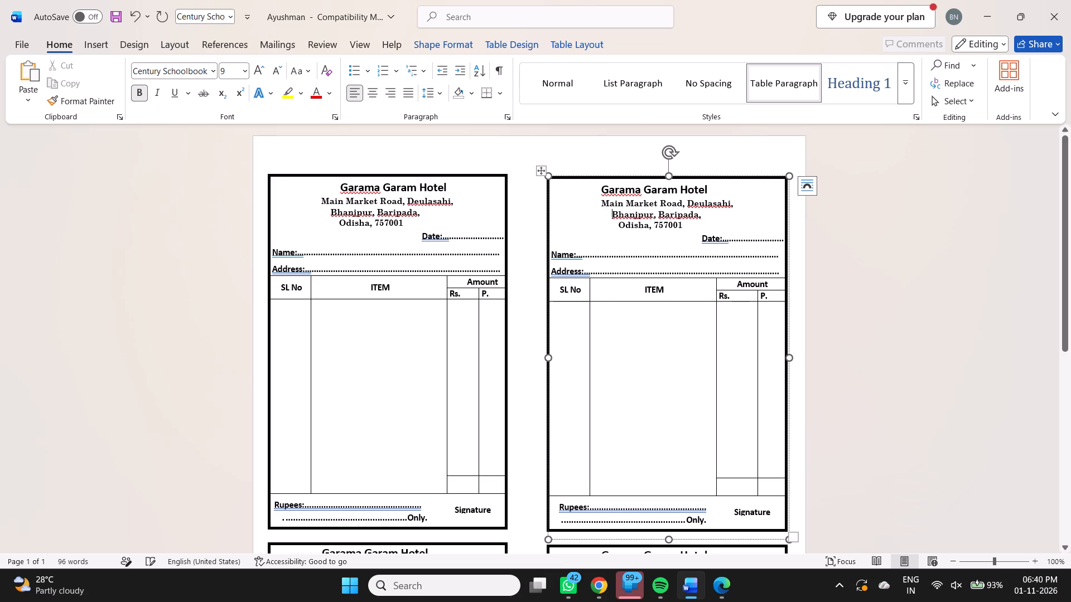
# Left-align the Main Market Road line in the upper-right bill and indent it with spaces under the hotel name.
pyautogui.click(601, 202)
pyautogui.press('BackSpace')
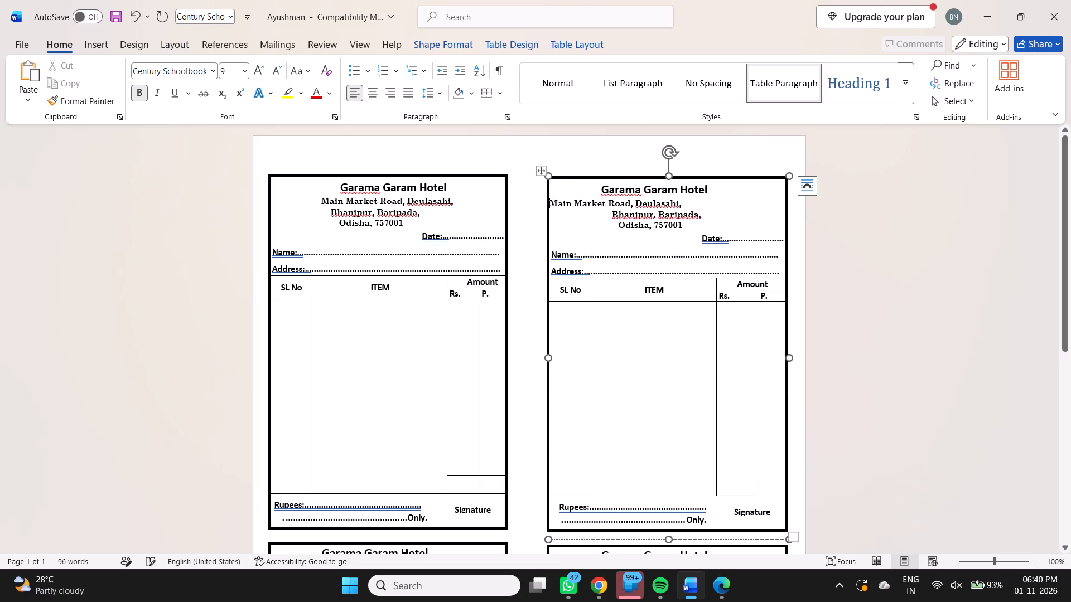
pyautogui.press('space')
pyautogui.press('space')
pyautogui.press('space')
pyautogui.press('space')
pyautogui.press('space')
pyautogui.press('space')
pyautogui.press('space')
pyautogui.press('space')
pyautogui.press('space')
pyautogui.press('space')
pyautogui.press('space')
pyautogui.press('space')
pyautogui.press('space')
pyautogui.press('space')
pyautogui.press('space')
pyautogui.press('space')
pyautogui.press('space')
pyautogui.press('space')
pyautogui.press('space')
pyautogui.press('space')
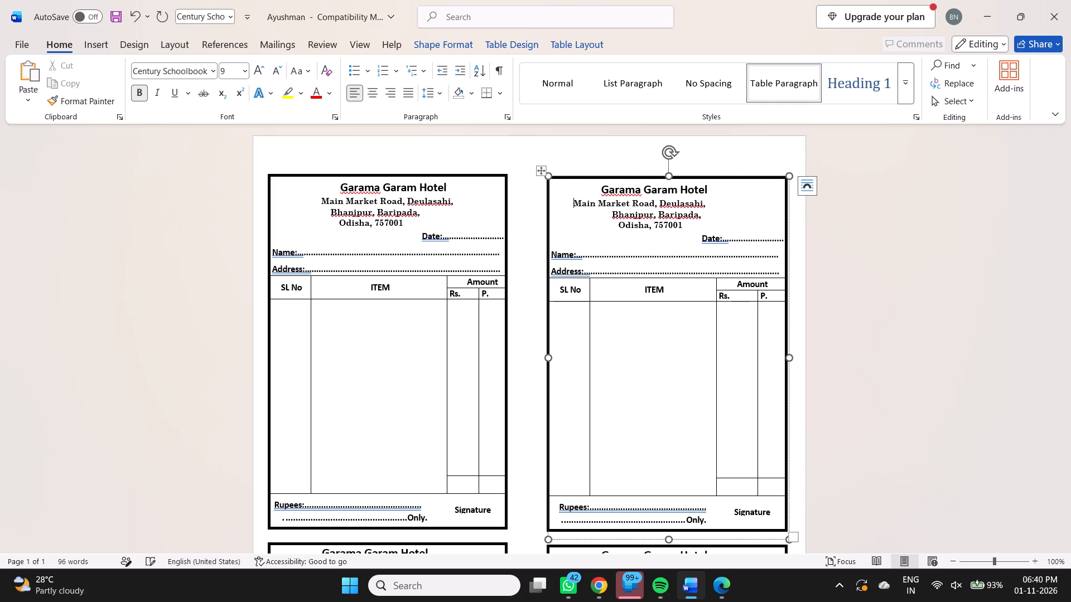
pyautogui.press('space')
pyautogui.press('space')
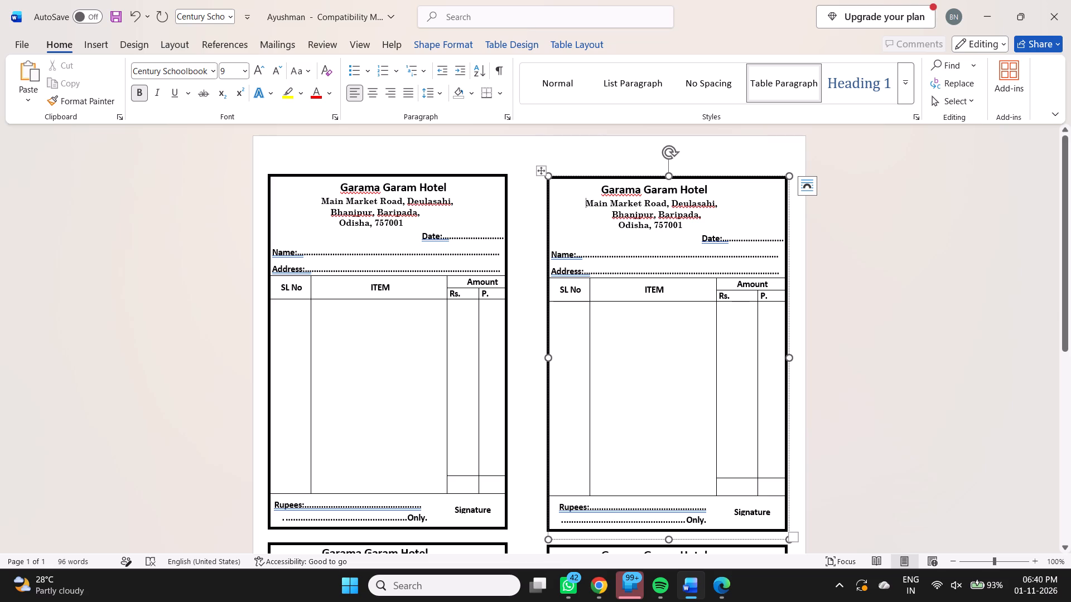
pyautogui.scroll(-4, 612, 244)
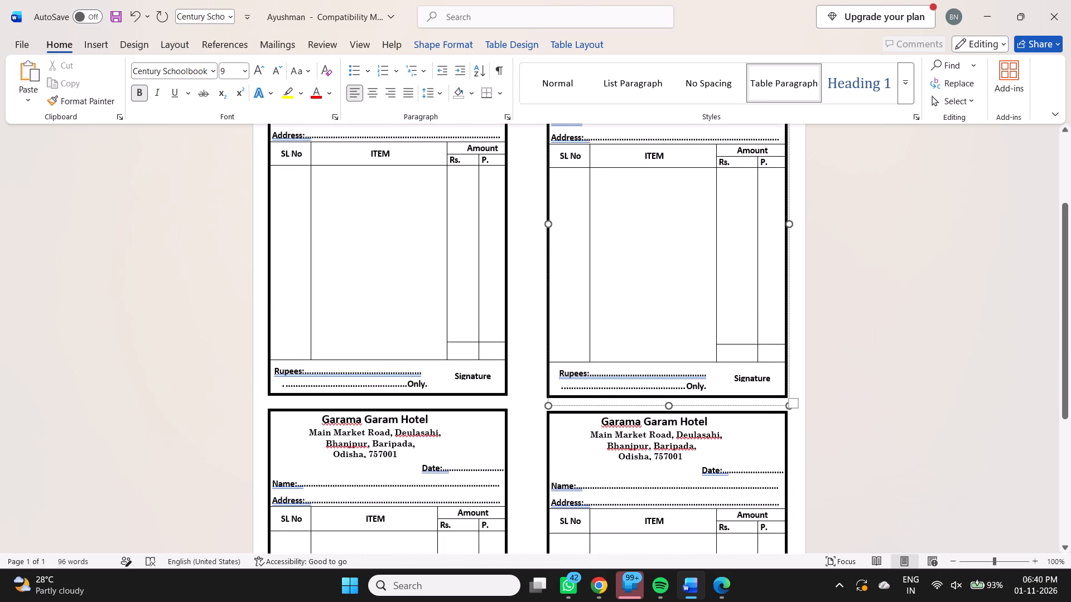
pyautogui.scroll(2, 611, 244)
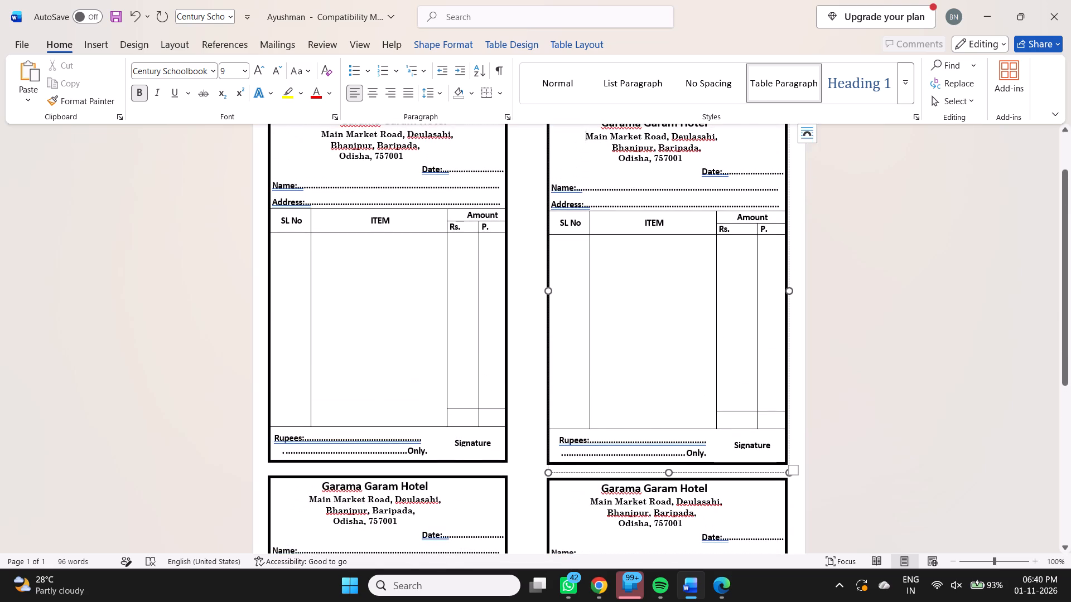
pyautogui.scroll(1, 611, 244)
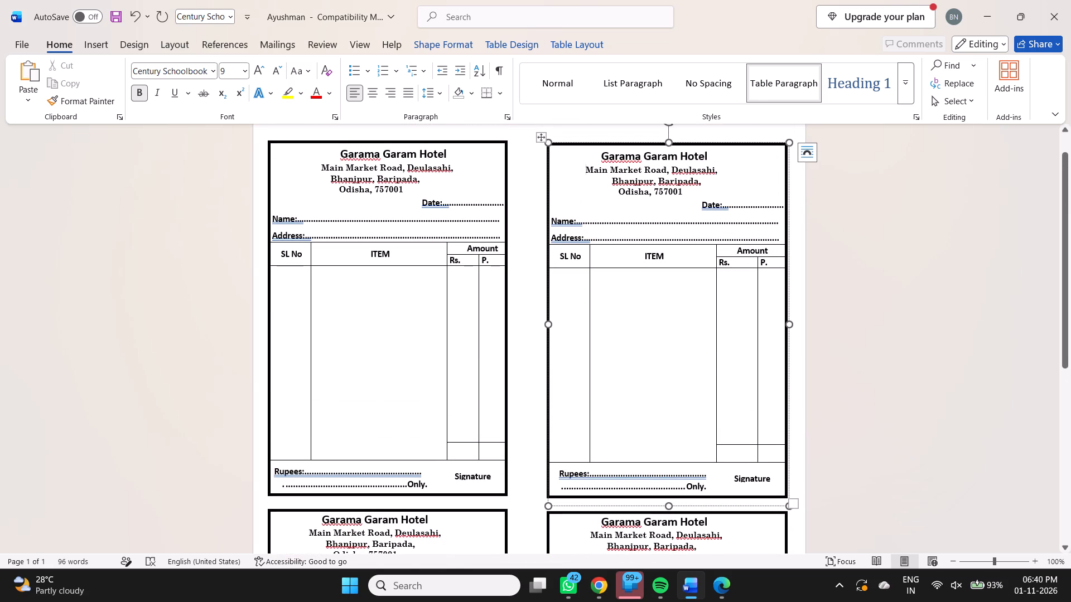
pyautogui.press('space')
pyautogui.press('space')
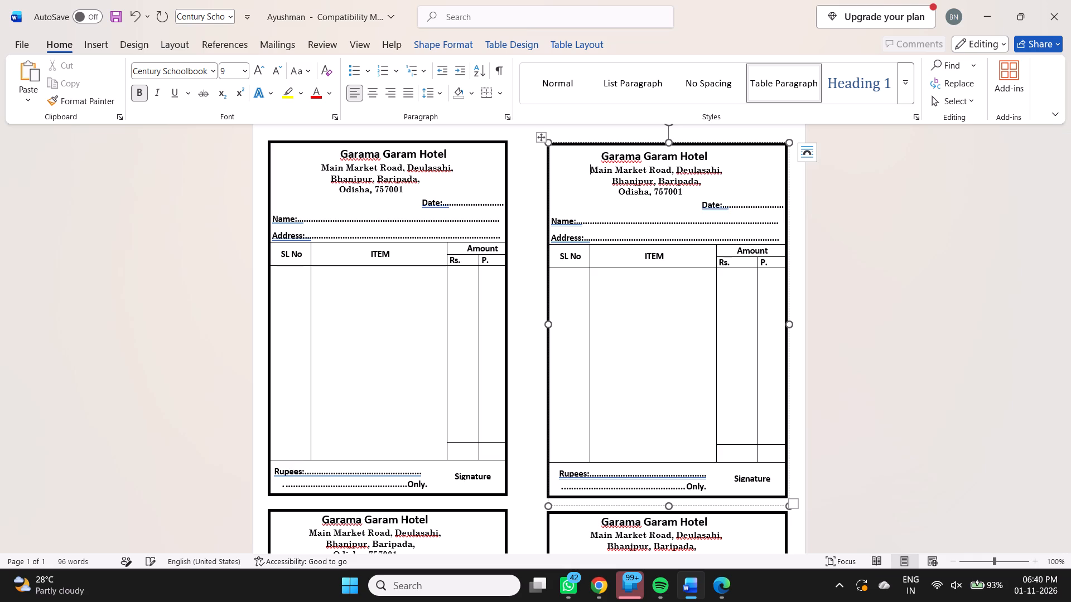
pyautogui.click(612, 182)
pyautogui.press('BackSpace')
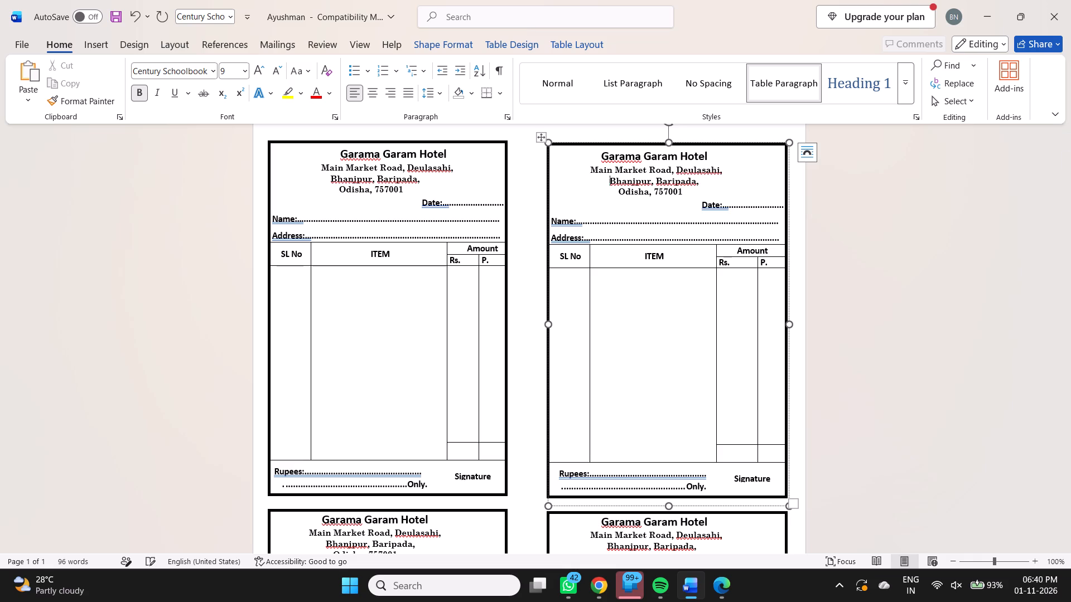
pyautogui.press('BackSpace')
pyautogui.scroll(1, 323, 180)
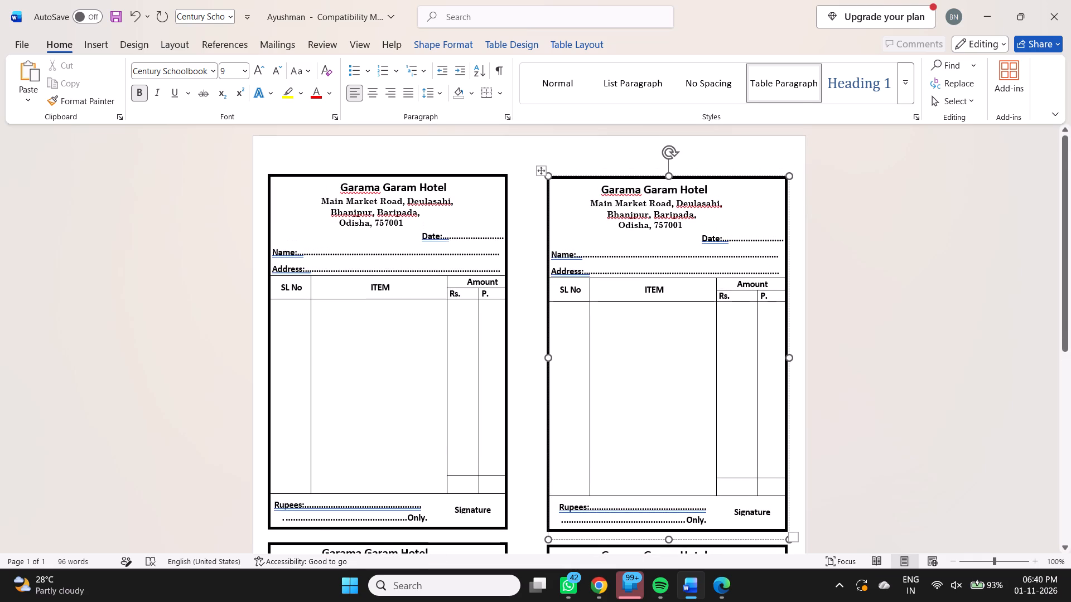
pyautogui.click(322, 201)
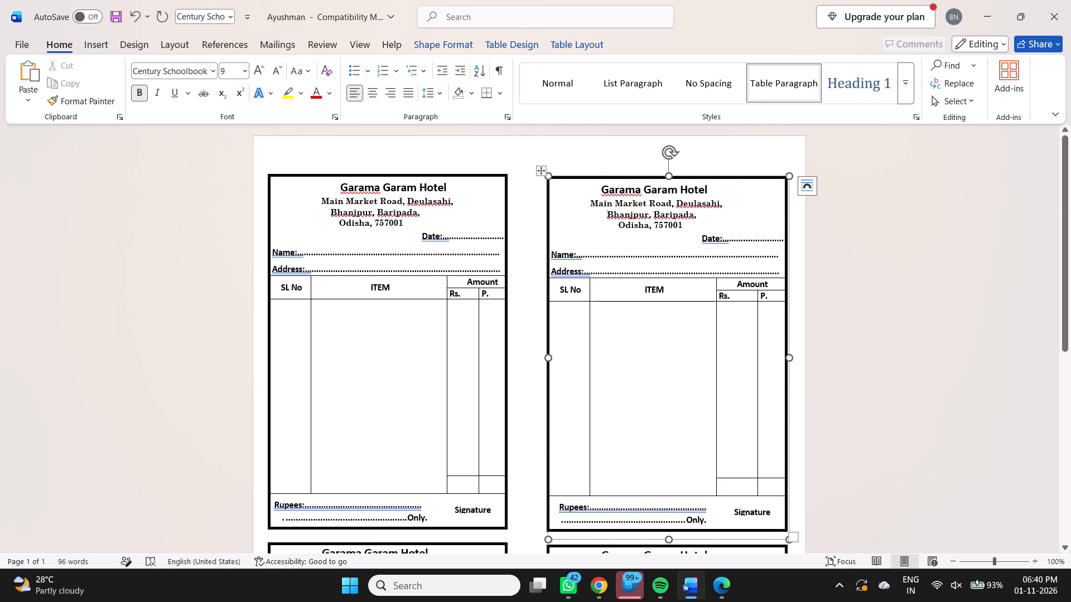
pyautogui.press('space')
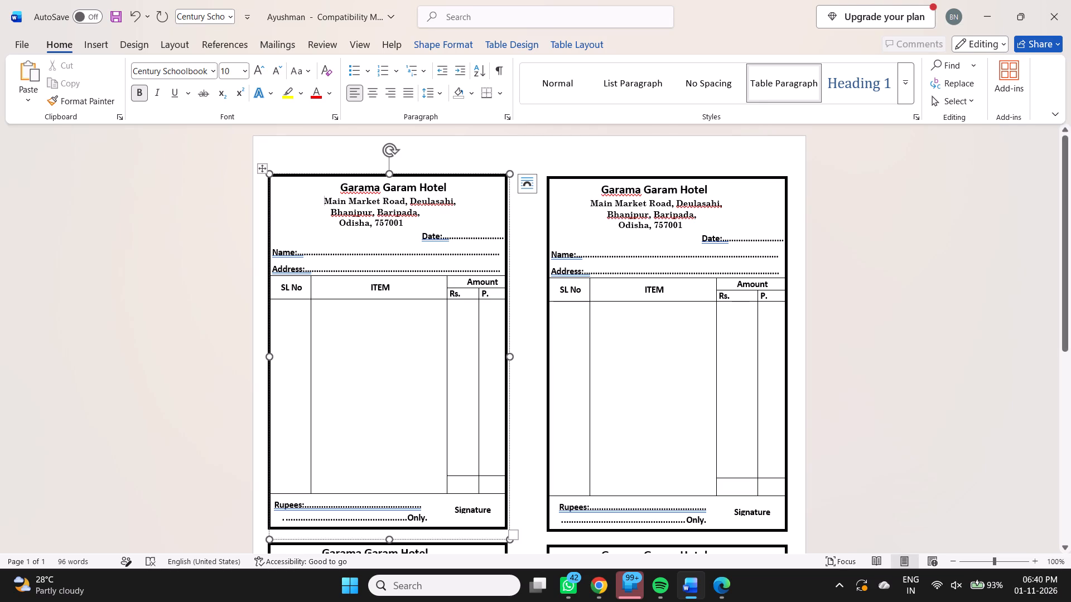
pyautogui.click(331, 211)
pyautogui.press('space')
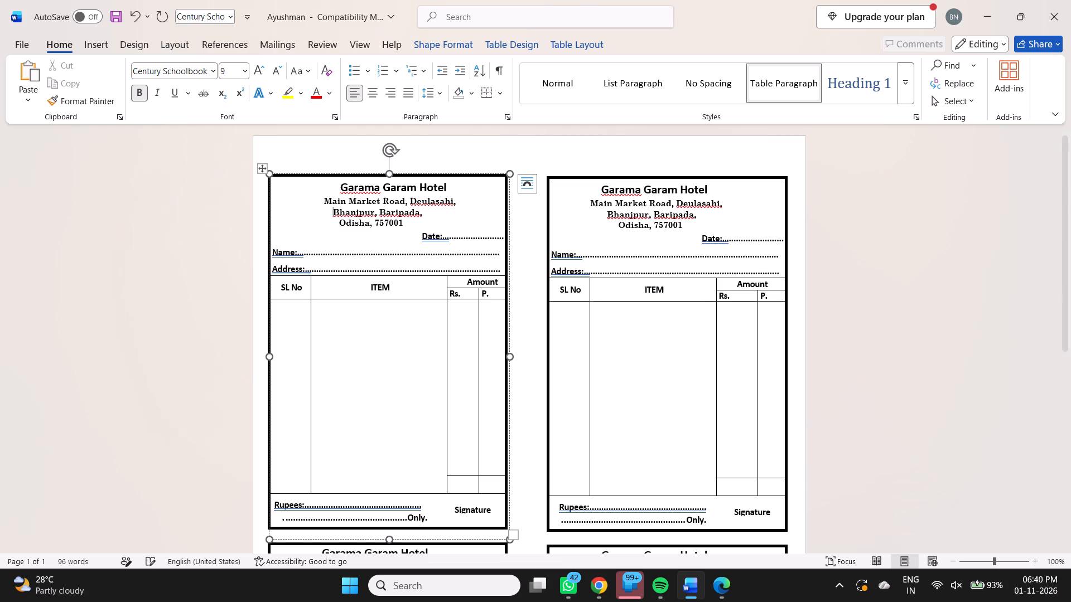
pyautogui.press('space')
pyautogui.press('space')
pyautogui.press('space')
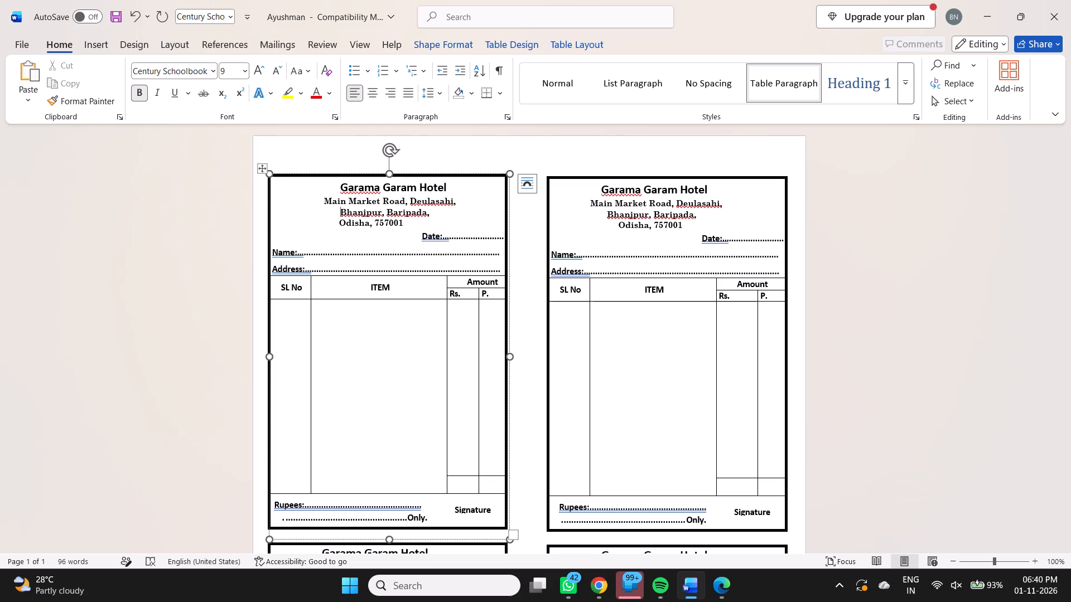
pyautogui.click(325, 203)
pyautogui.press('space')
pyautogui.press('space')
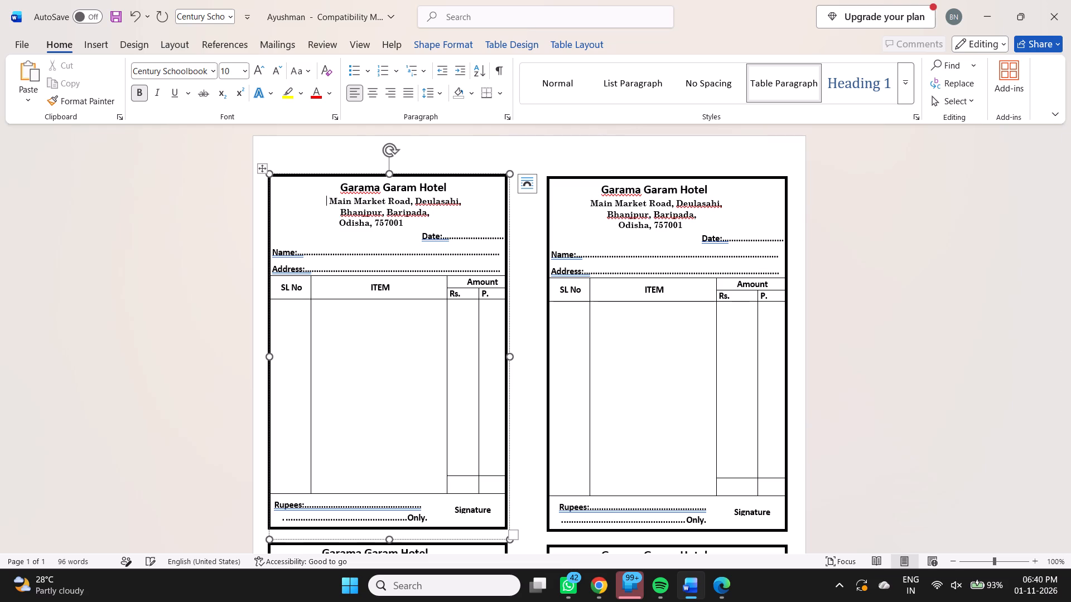
# Remove the indent before the Garama Garam Hotel heading in the upper-left bill and centre the heading.
pyautogui.moveTo(448, 187); pyautogui.dragTo(370, 183)
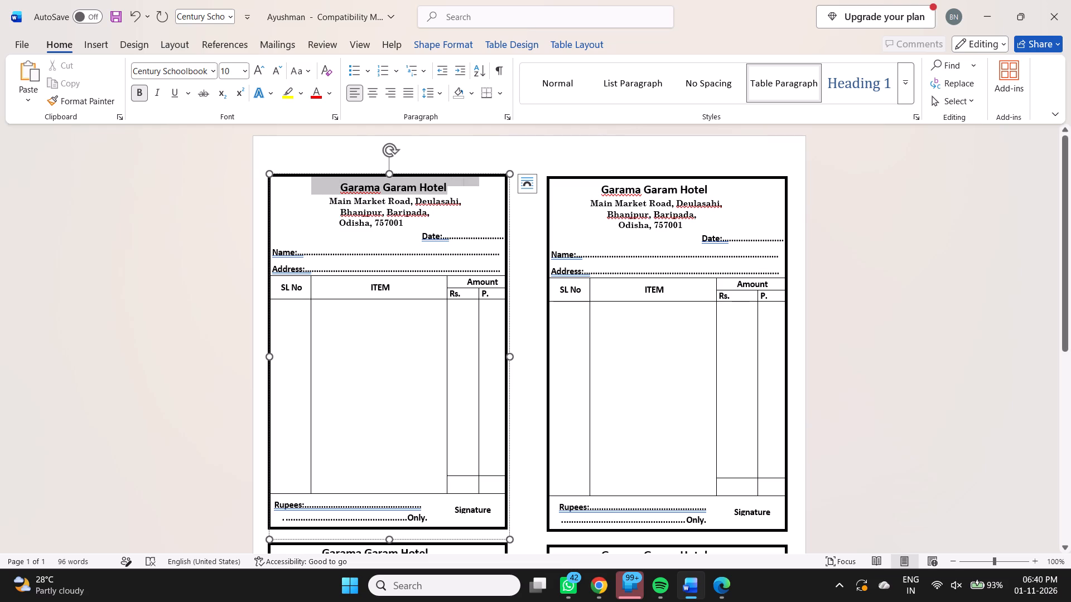
pyautogui.moveTo(370, 183); pyautogui.dragTo(369, 183)
pyautogui.click(336, 186)
pyautogui.moveTo(338, 186); pyautogui.dragTo(382, 190)
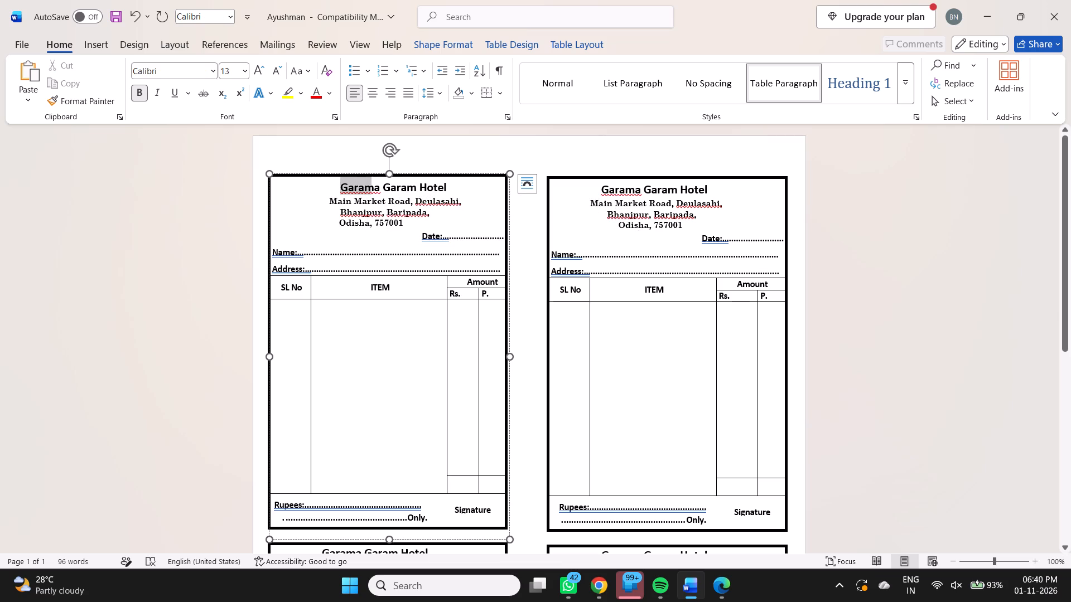
pyautogui.moveTo(382, 190); pyautogui.dragTo(432, 192)
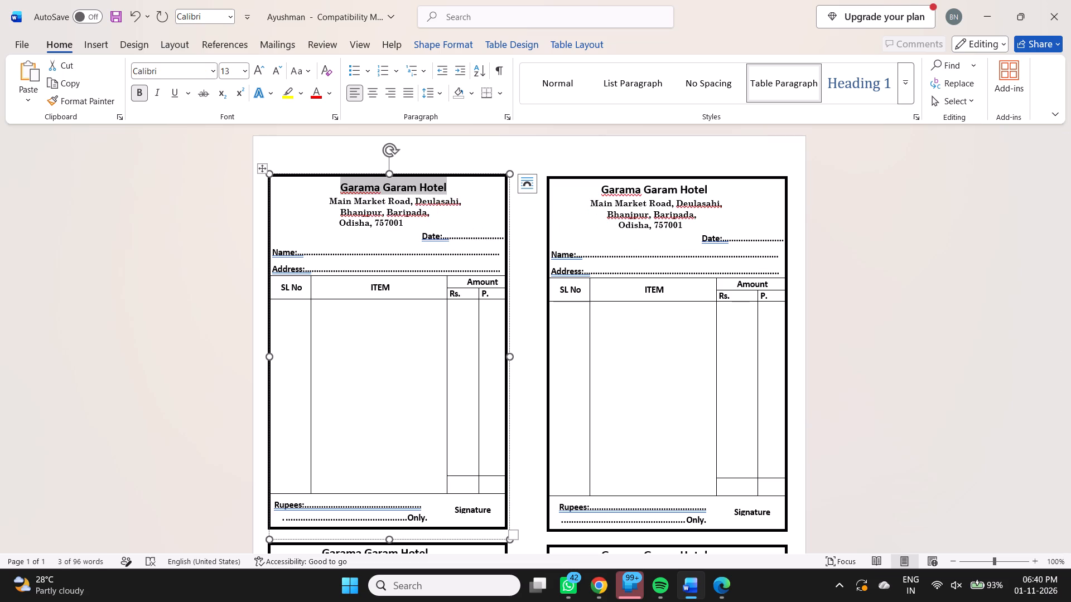
pyautogui.click(354, 92)
pyautogui.click(340, 188)
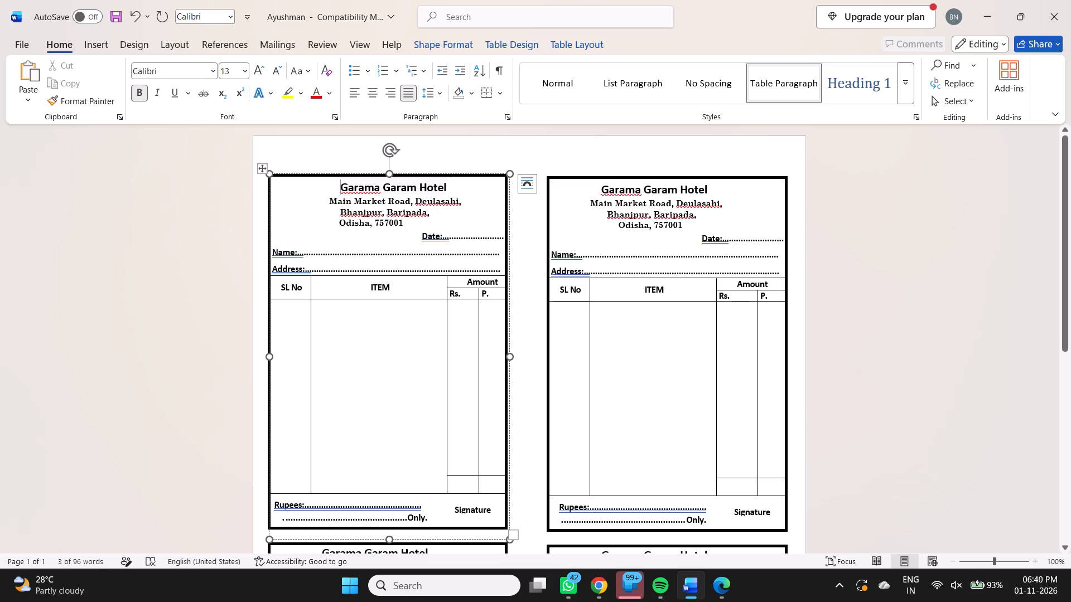
pyautogui.press('BackSpace')
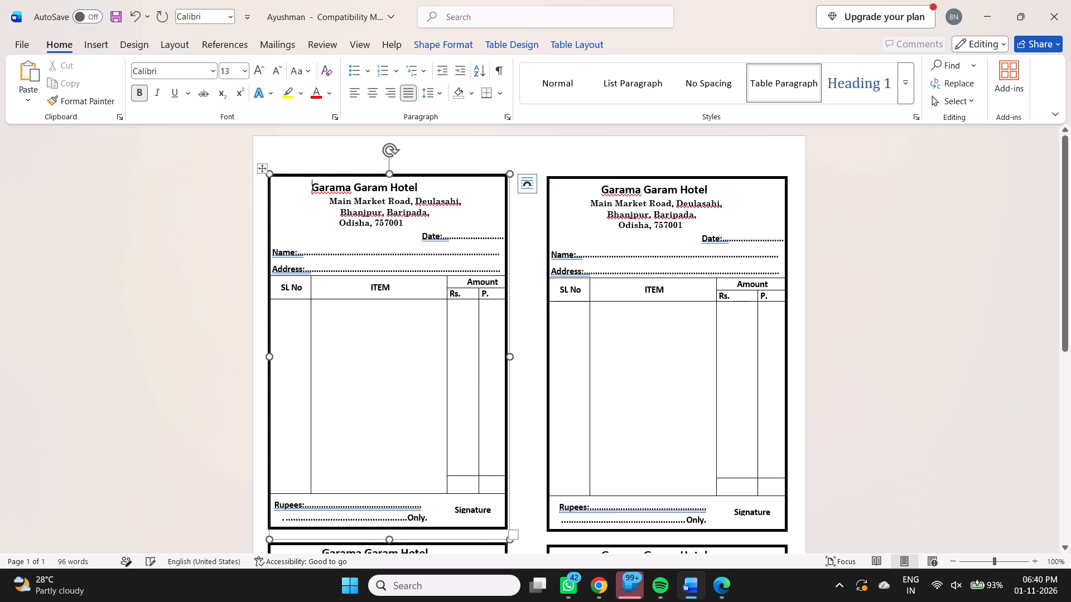
pyautogui.moveTo(418, 188); pyautogui.dragTo(402, 187)
pyautogui.moveTo(402, 187); pyautogui.dragTo(336, 187)
pyautogui.click(368, 95)
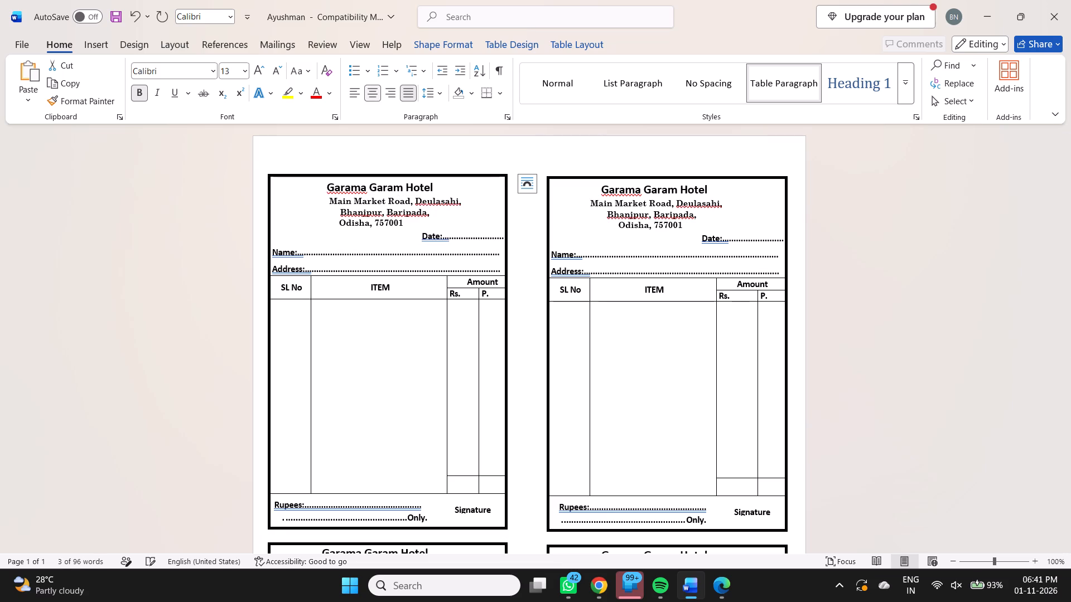
pyautogui.click(330, 203)
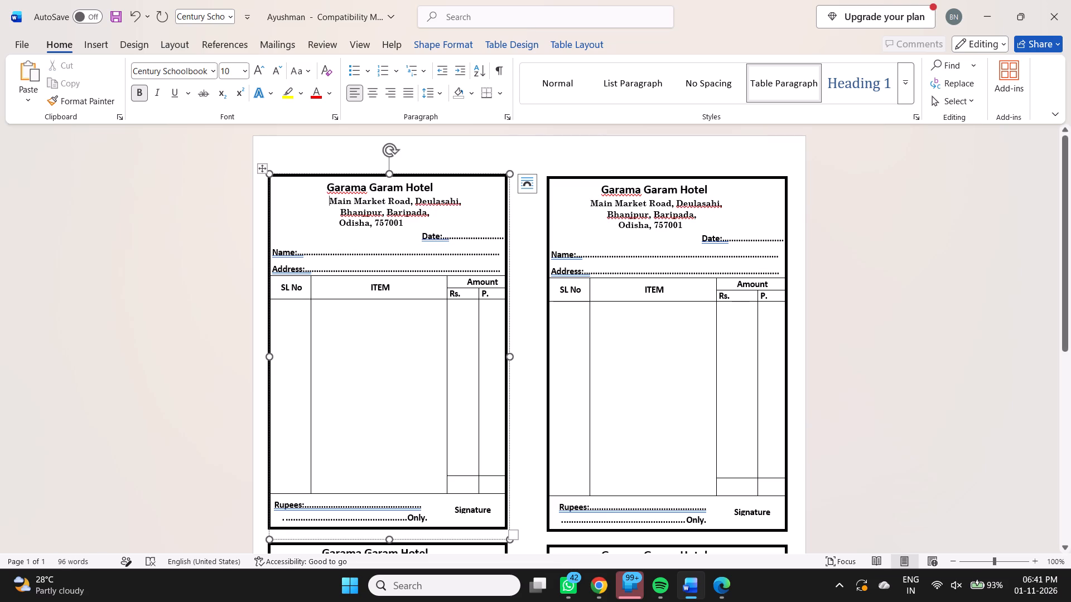
pyautogui.press('BackSpace')
pyautogui.press('BackSpace')
pyautogui.press('BackSpace')
pyautogui.press('BackSpace')
pyautogui.press('BackSpace')
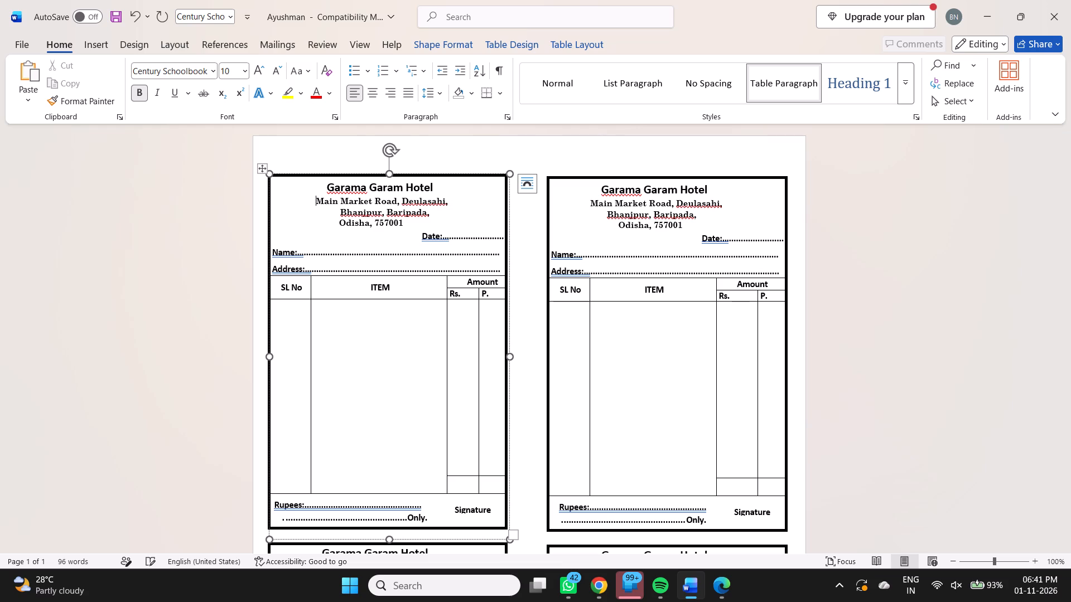
pyautogui.press('BackSpace')
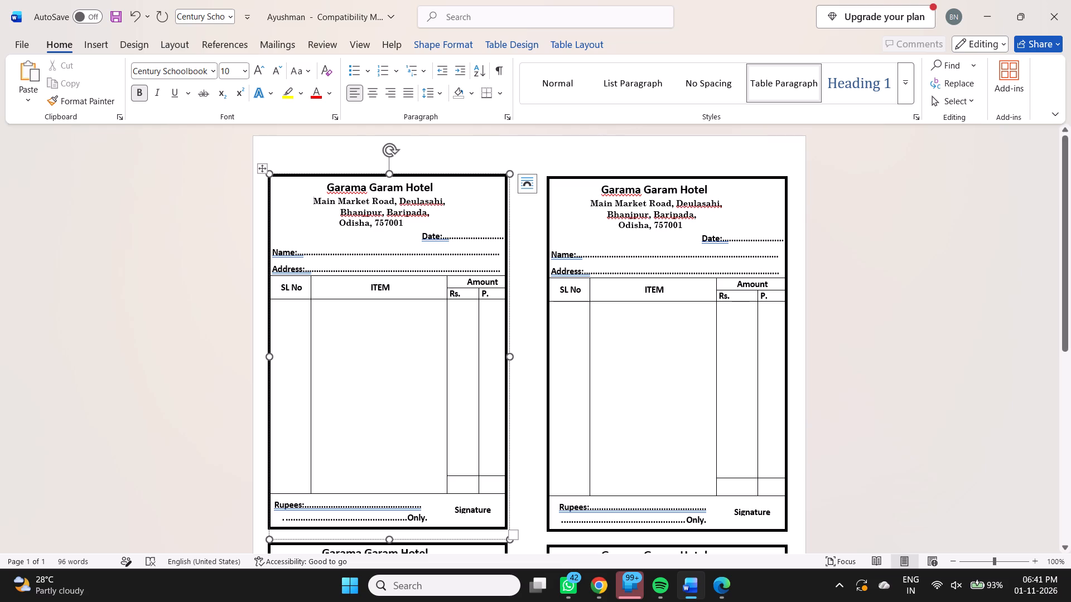
pyautogui.click(341, 213)
pyautogui.press('BackSpace')
pyautogui.press('BackSpace')
pyautogui.press('BackSpace')
pyautogui.press('BackSpace')
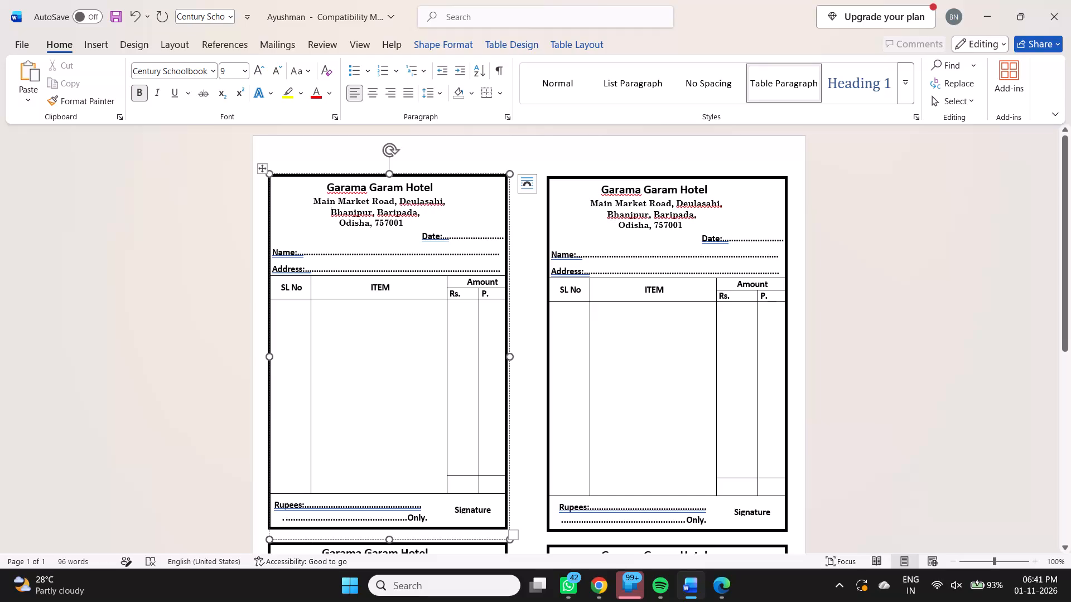
# Add two leading spaces to the Odisha, 757001 line in the lower-left bill.
pyautogui.scroll(-5, 409, 264)
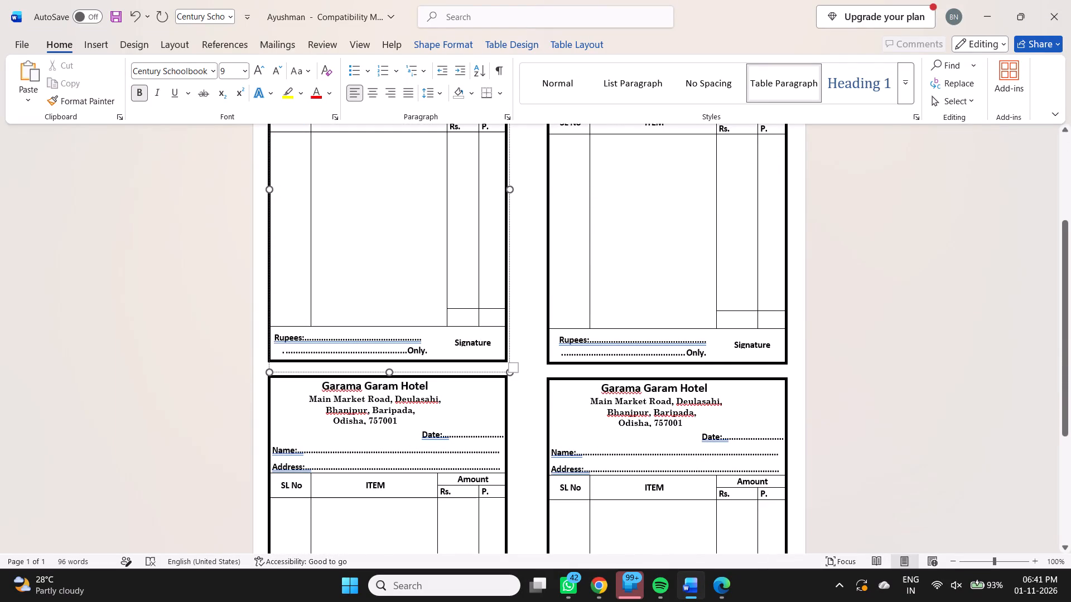
pyautogui.click(334, 423)
pyautogui.press('space')
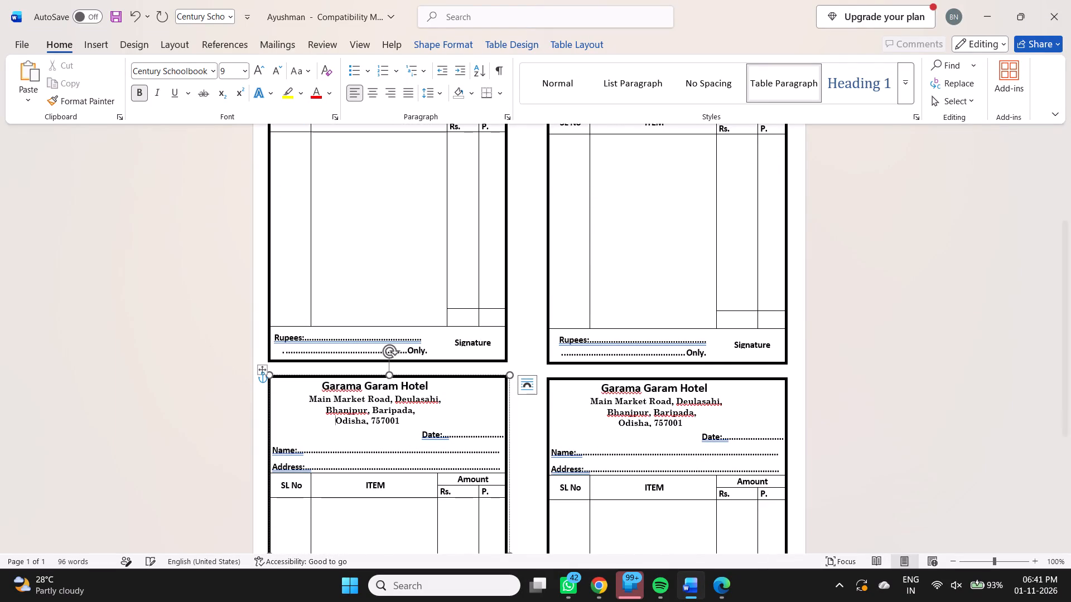
pyautogui.press('space')
pyautogui.scroll(1, 512, 363)
pyautogui.scroll(3, 430, 343)
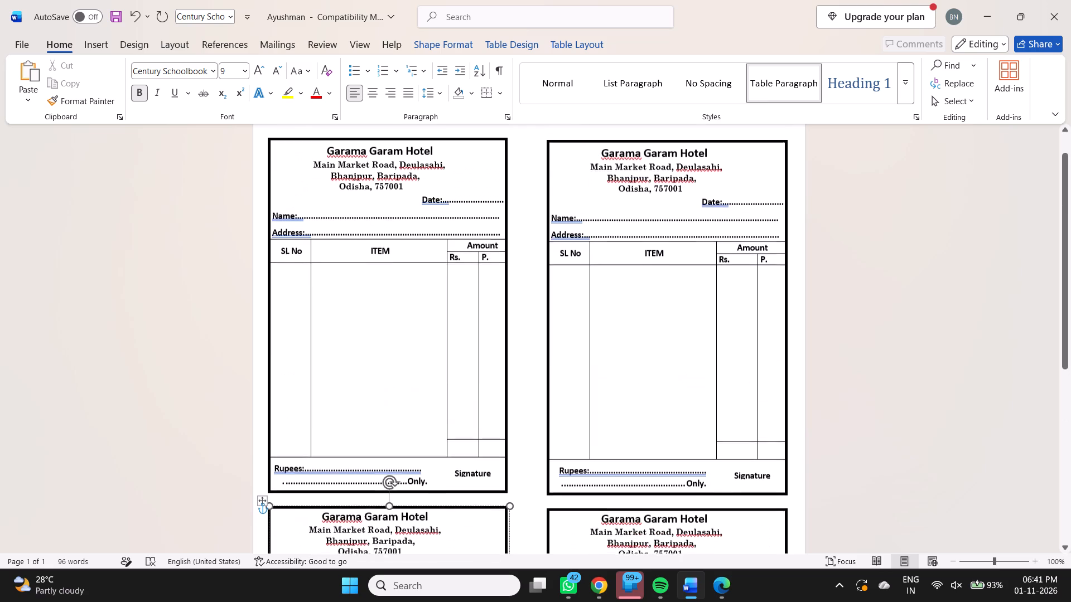
pyautogui.scroll(2, 431, 338)
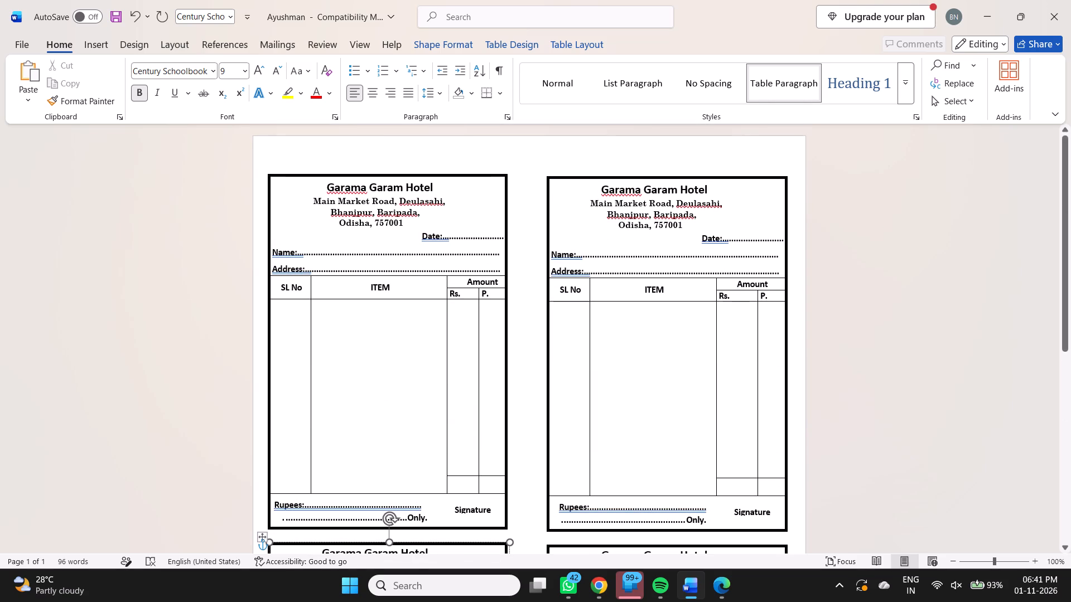
pyautogui.click(341, 223)
pyautogui.press('space')
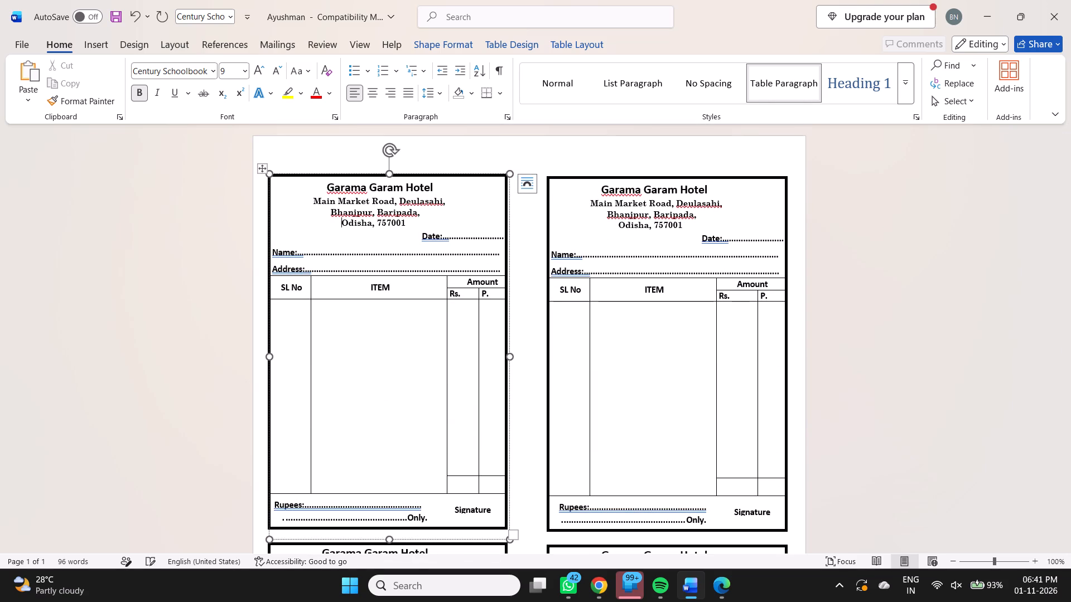
pyautogui.press('space')
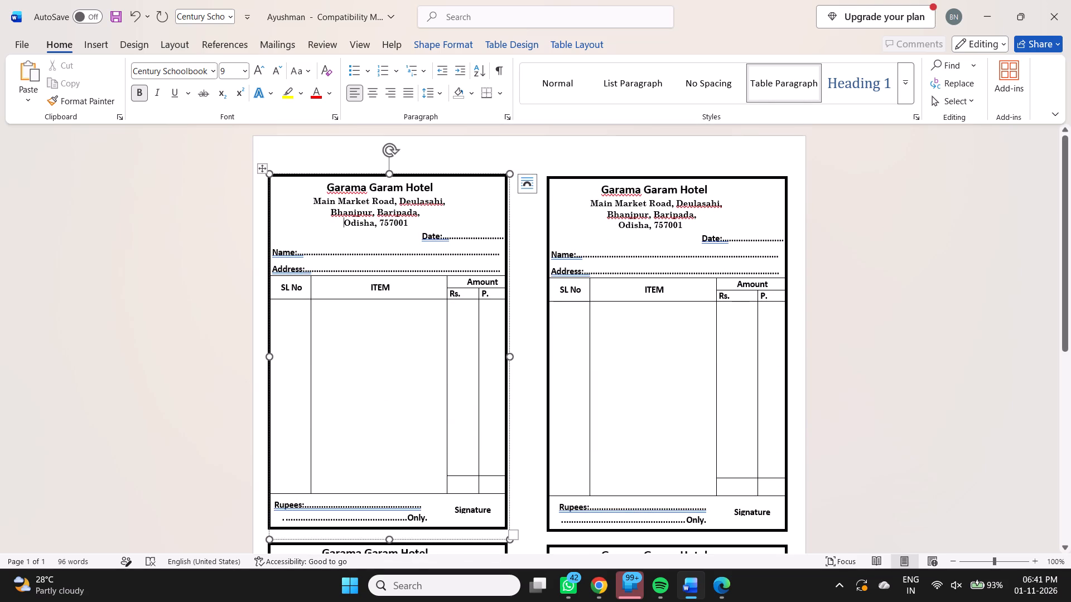
# Compare the alignment of the headings and address lines across the upper and lower bills.
pyautogui.scroll(-4, 385, 298)
pyautogui.scroll(2, 380, 303)
pyautogui.scroll(-1, 380, 304)
pyautogui.scroll(1, 378, 306)
pyautogui.scroll(-1, 378, 306)
pyautogui.scroll(1, 377, 306)
pyautogui.scroll(-1, 376, 307)
pyautogui.scroll(1, 376, 307)
pyautogui.scroll(-2, 375, 307)
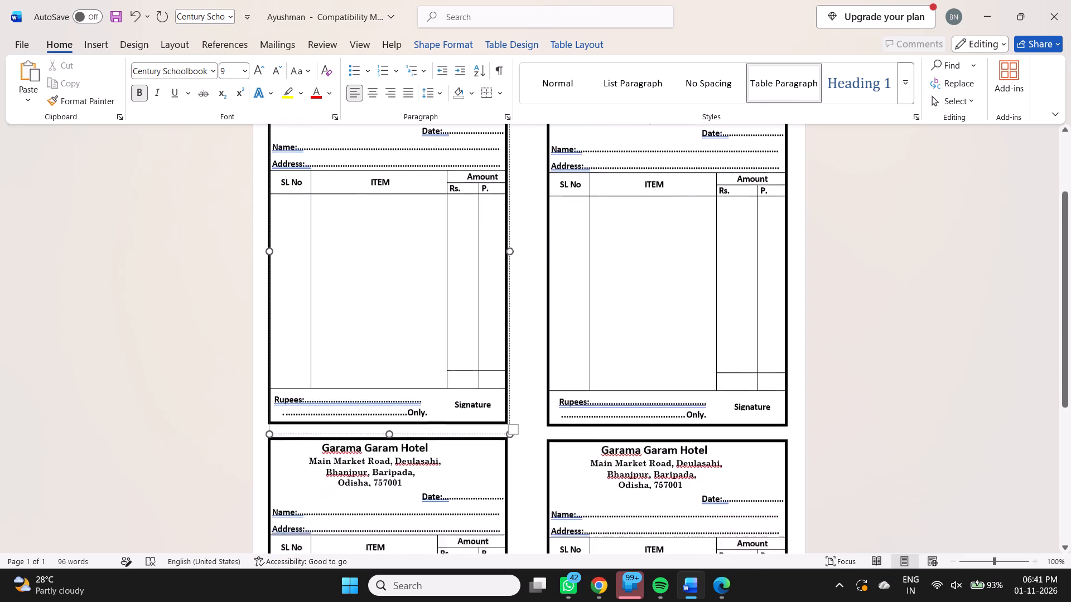
pyautogui.scroll(-5, 375, 307)
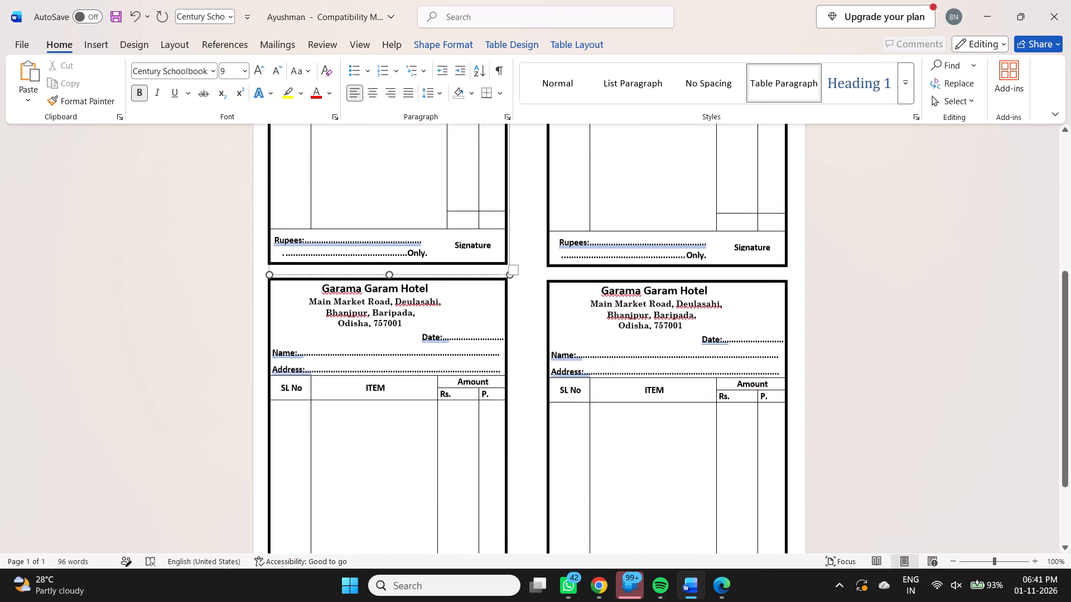
pyautogui.scroll(-4, 378, 315)
pyautogui.scroll(3, 378, 315)
pyautogui.scroll(-2, 378, 315)
pyautogui.scroll(5, 378, 315)
pyautogui.scroll(-2, 378, 314)
pyautogui.scroll(1, 378, 314)
pyautogui.scroll(-6, 377, 316)
pyautogui.scroll(1, 365, 318)
pyautogui.scroll(-3, 362, 321)
pyautogui.scroll(1, 362, 321)
pyautogui.scroll(-1, 362, 321)
pyautogui.scroll(4, 362, 321)
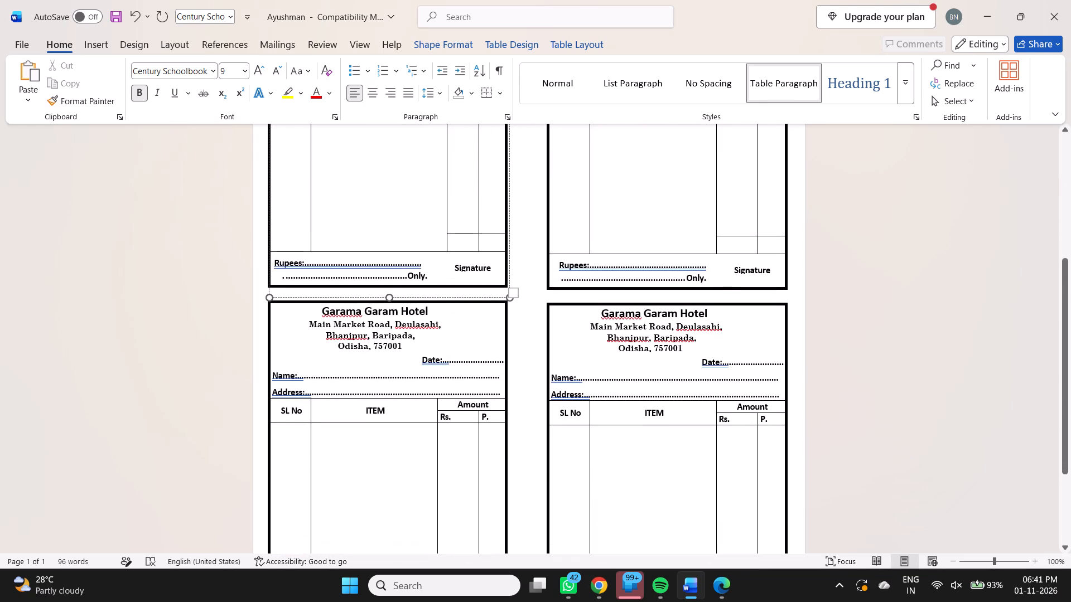
pyautogui.scroll(-1, 115, 157)
pyautogui.scroll(2, 112, 167)
pyautogui.scroll(3, 367, 273)
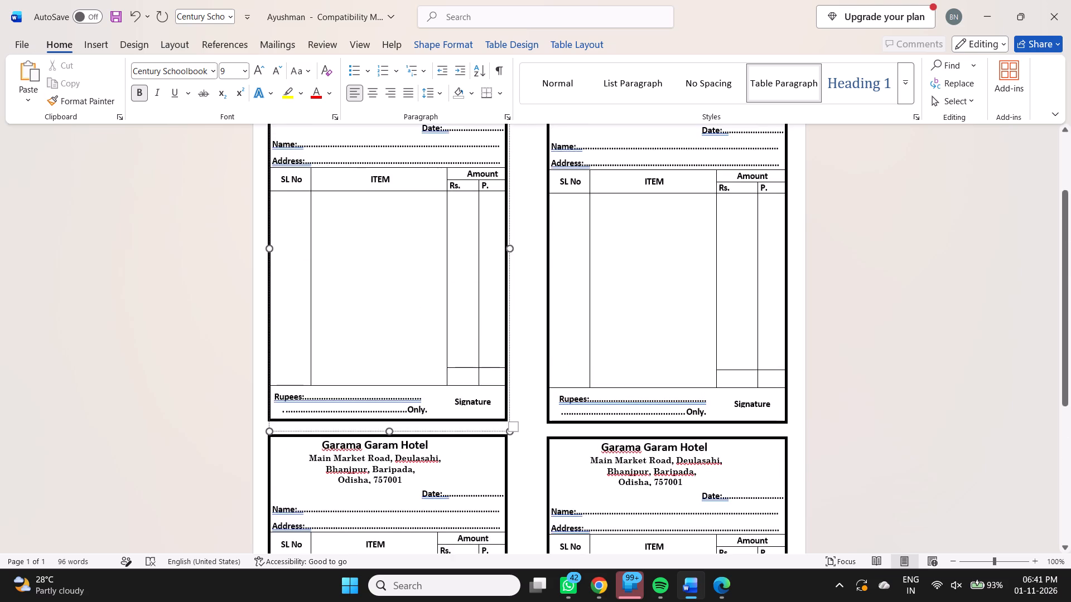
pyautogui.scroll(6, 409, 302)
pyautogui.scroll(2, 452, 328)
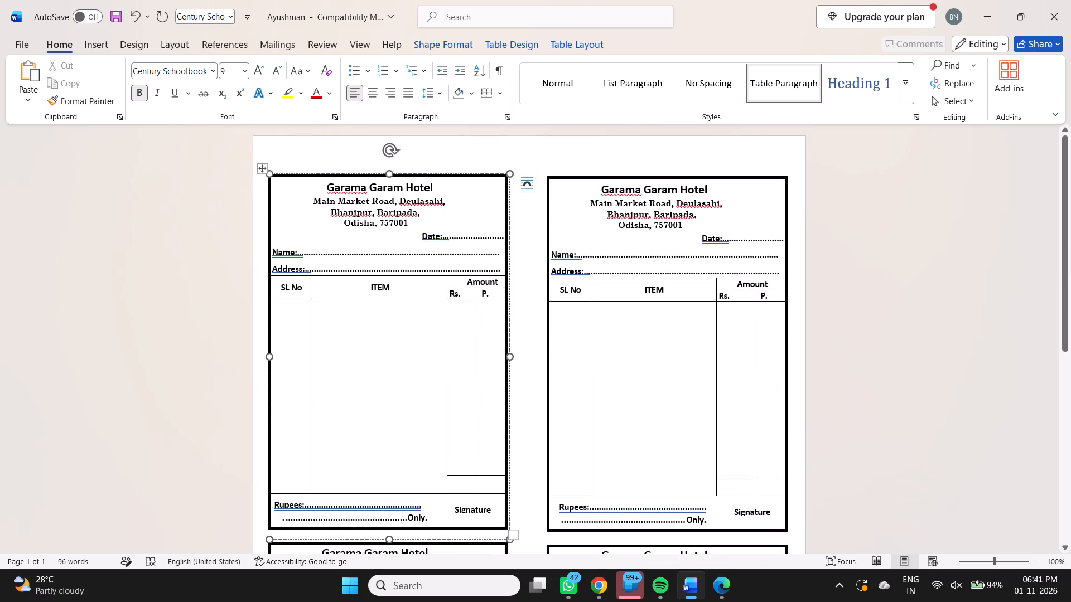
# Ignore all spelling flags for Bhanjpur, Baripada, Deulasahi and Garama, using their occurrences in the upper-right bill.
pyautogui.rightClick(633, 217)
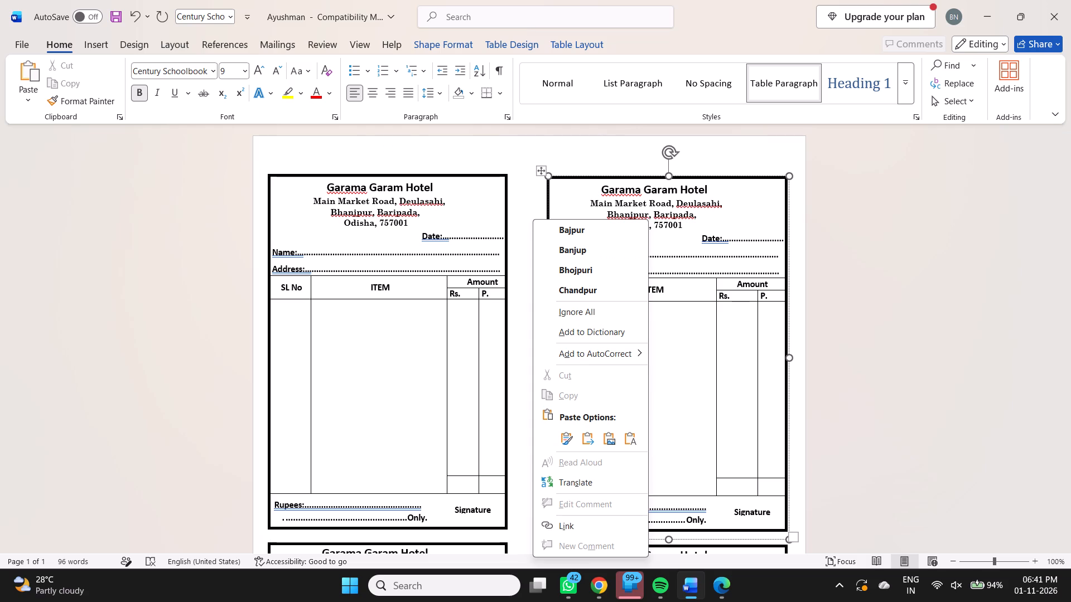
pyautogui.click(585, 308)
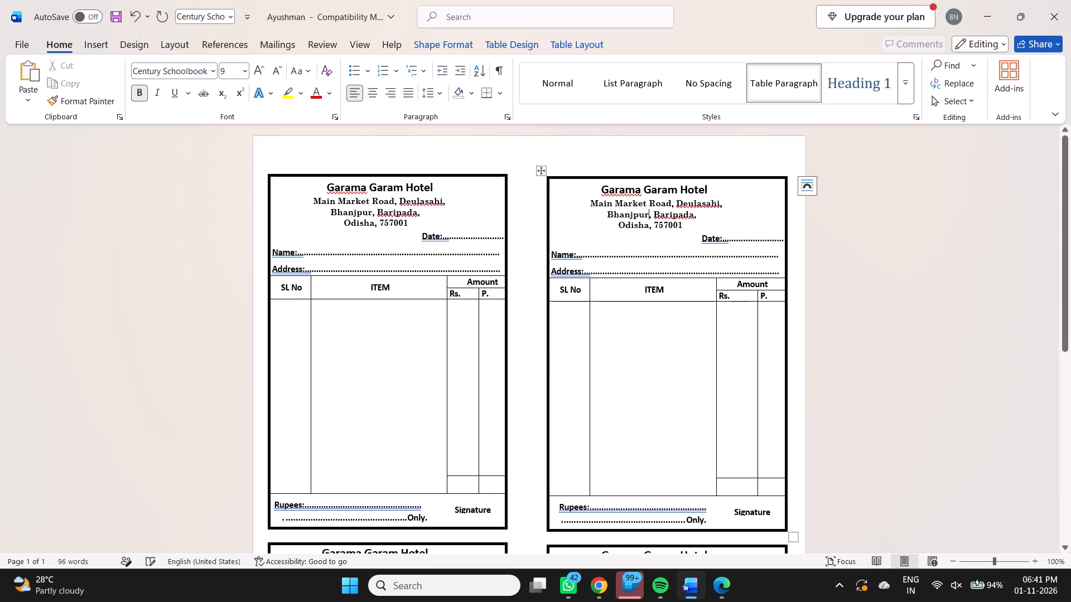
pyautogui.rightClick(677, 215)
pyautogui.click(589, 109)
pyautogui.click(695, 205)
pyautogui.rightClick(695, 205)
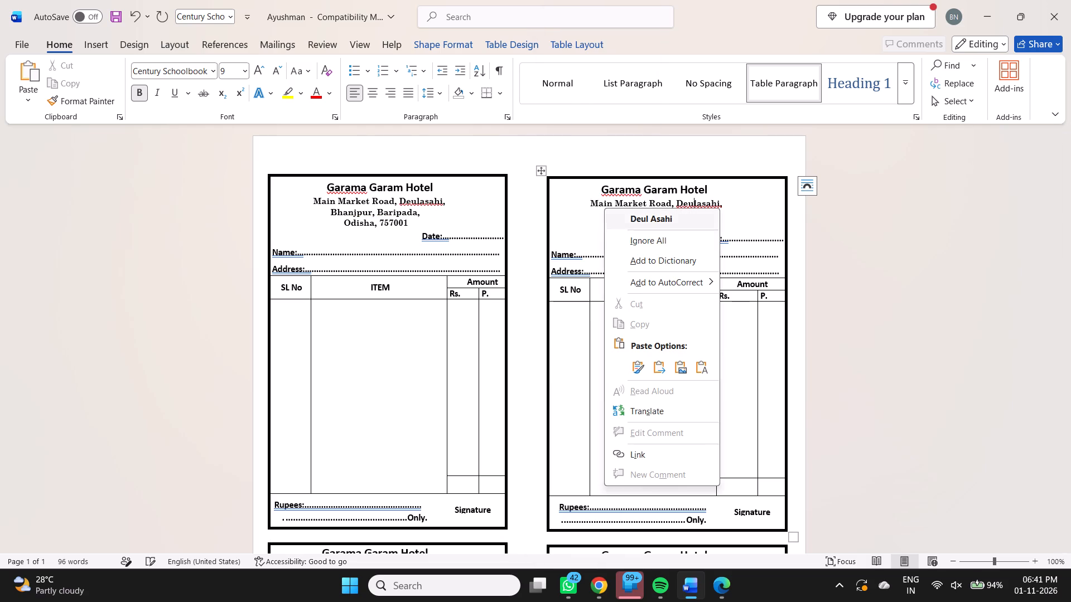
pyautogui.click(660, 232)
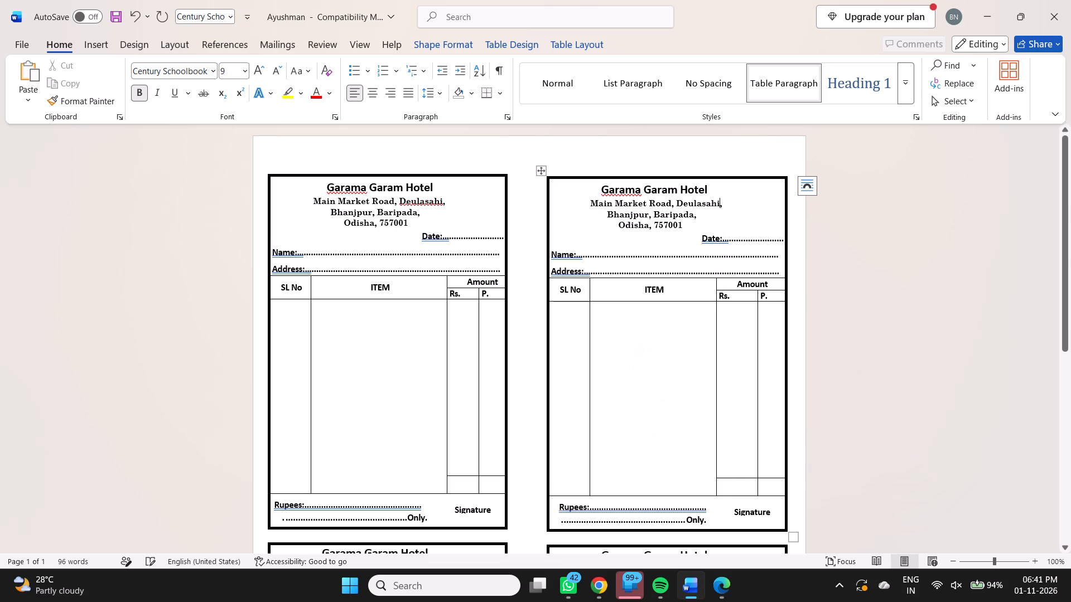
pyautogui.rightClick(628, 194)
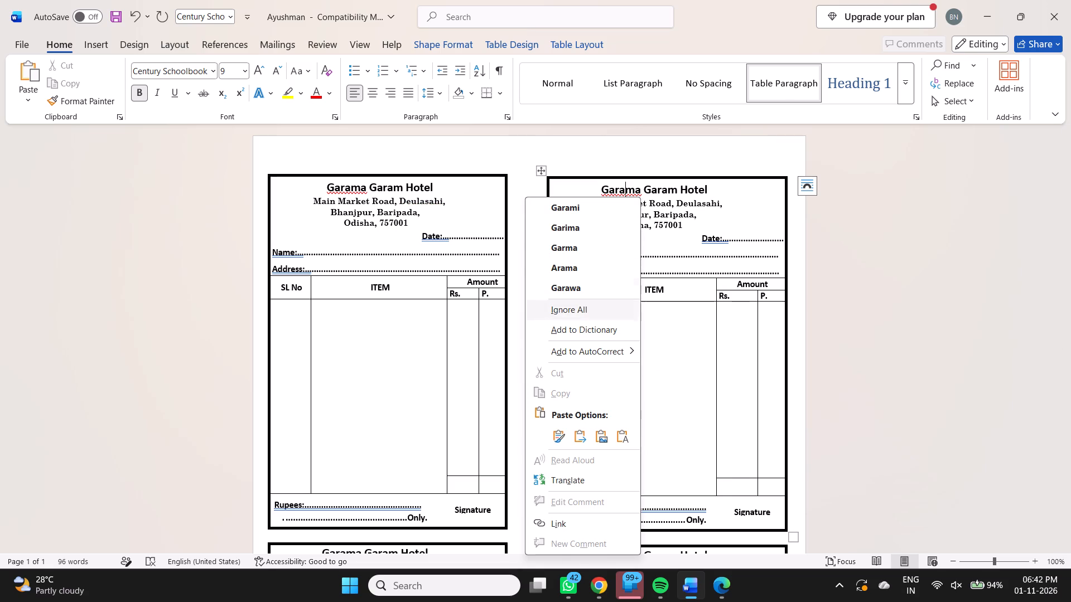
pyautogui.click(573, 312)
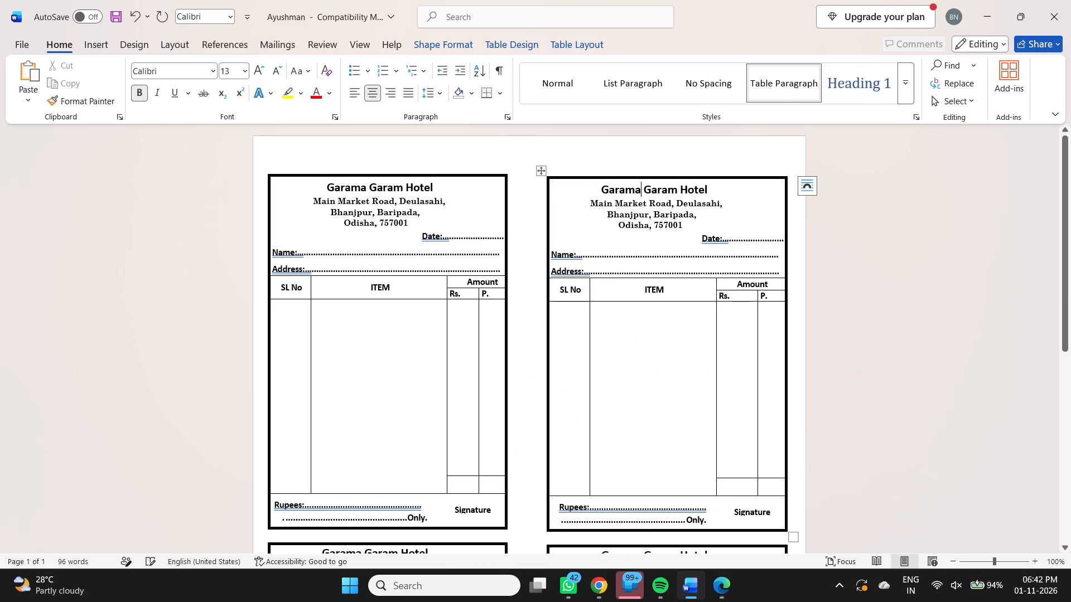
# Capture a rectangular screen snip of the page area showing the two upper bills.
pyautogui.scroll(-7, 500, 373)
pyautogui.scroll(1, 498, 375)
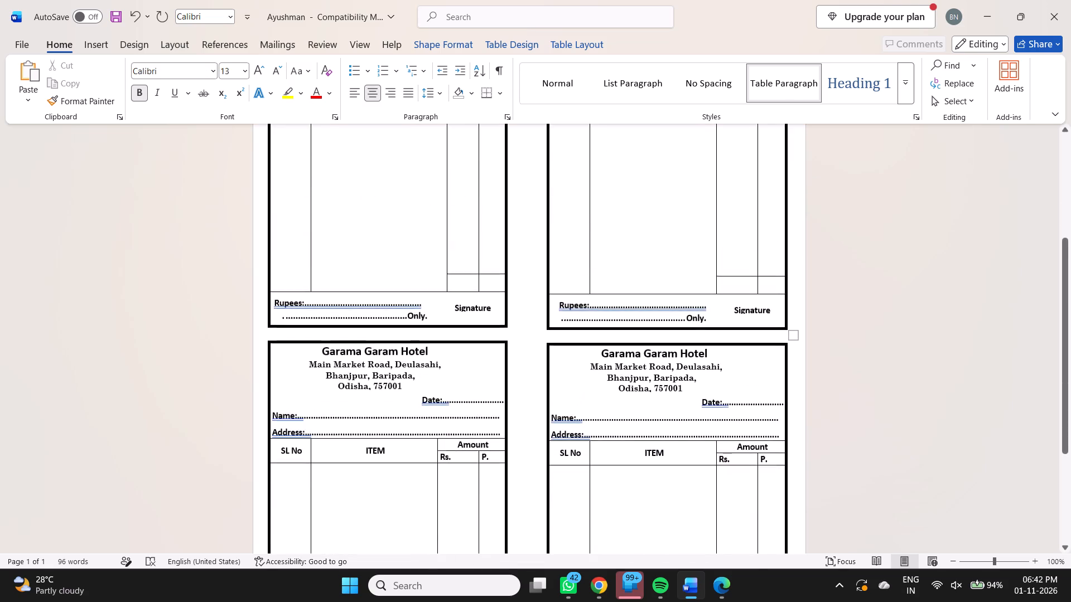
pyautogui.scroll(6, 499, 377)
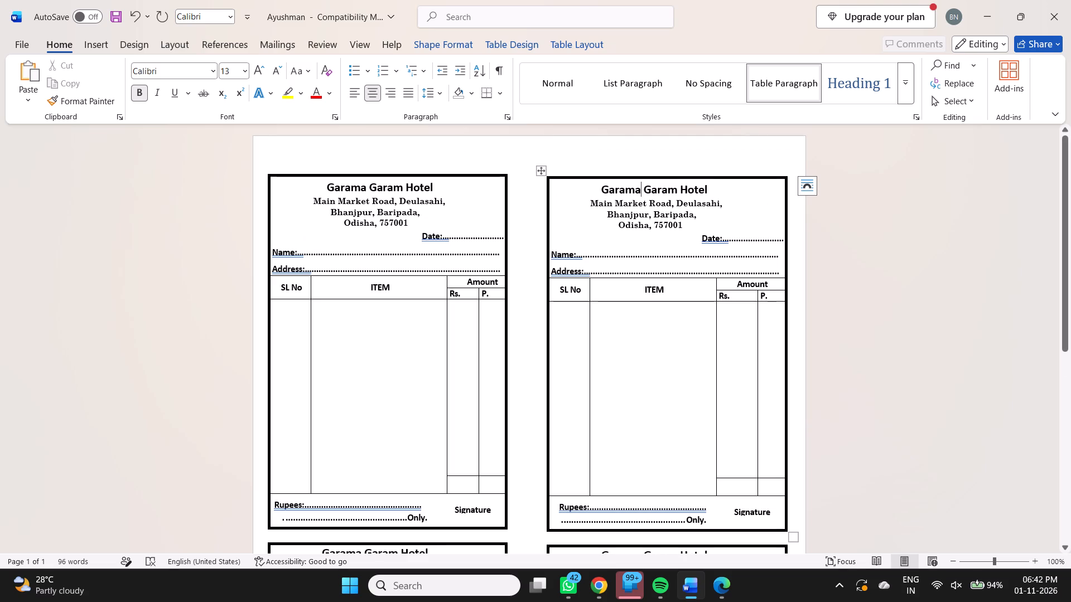
pyautogui.press('Print')
pyautogui.moveTo(231, 131); pyautogui.dragTo(235, 136)
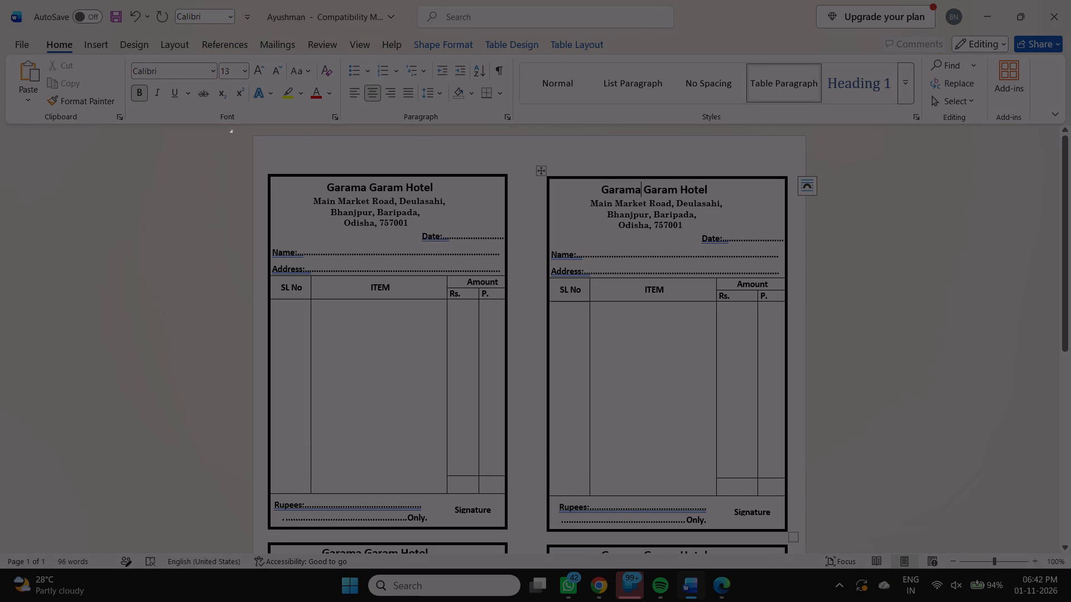
pyautogui.moveTo(235, 136); pyautogui.dragTo(851, 541)
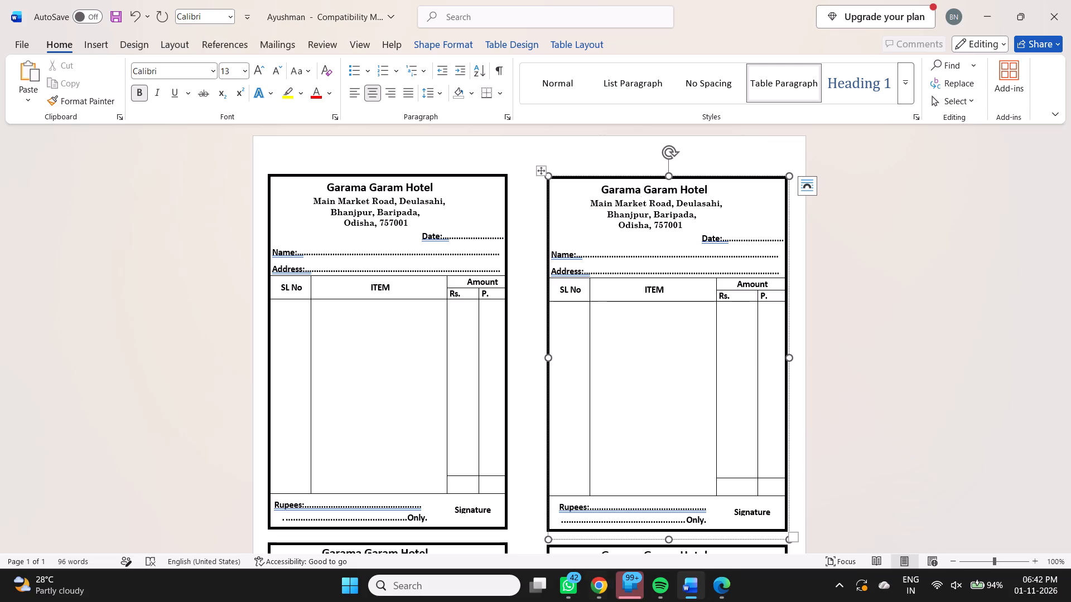
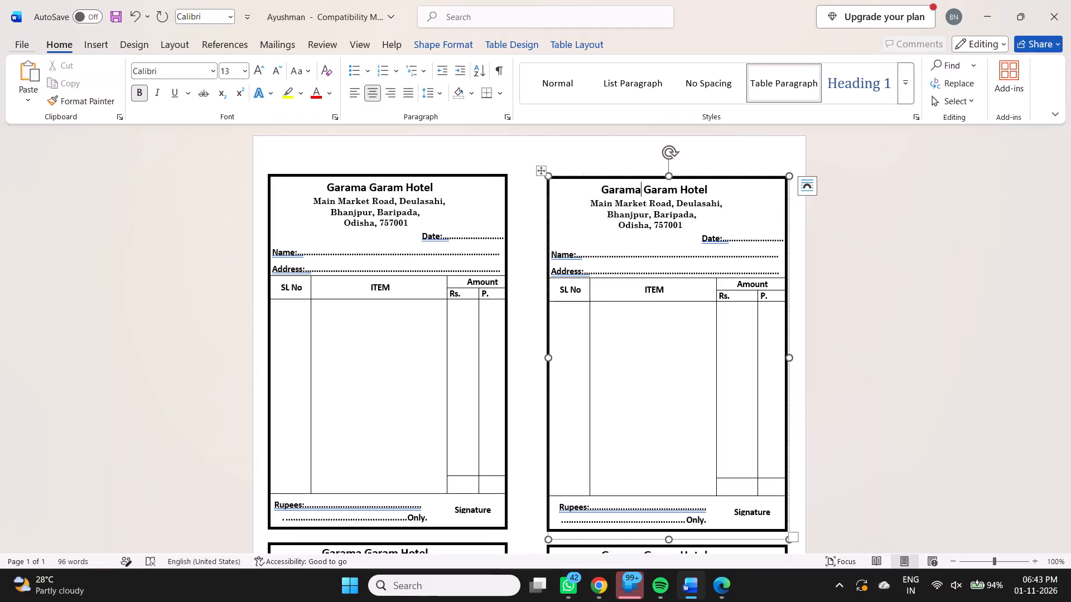
# Save the bills document as a PDF in the Downloads folder, taking the existing file name Garama Garam Hotel.pdf.
pyautogui.click(26, 50)
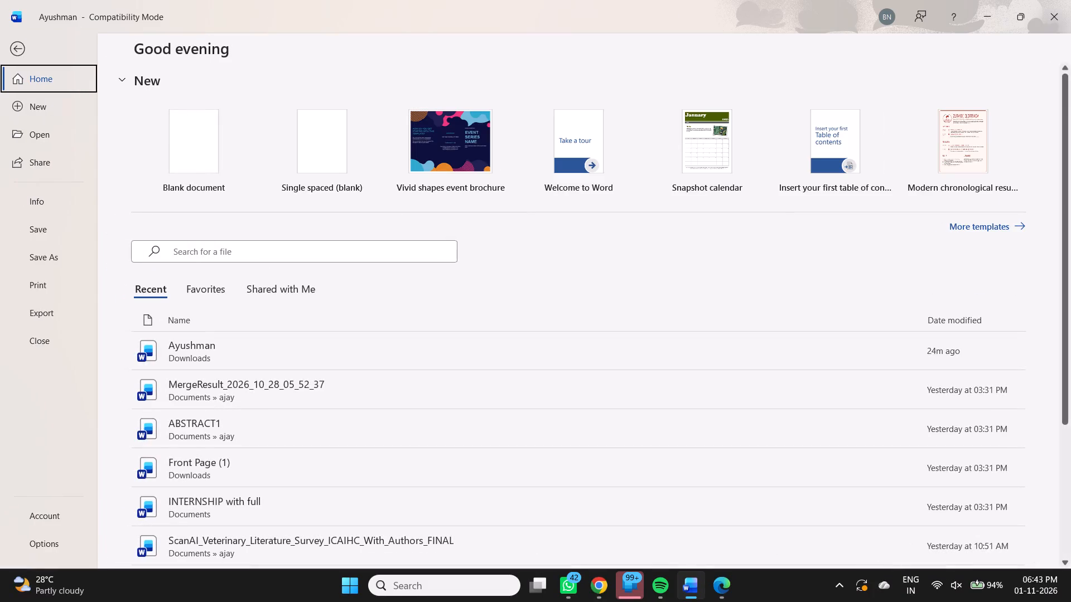
pyautogui.click(55, 251)
pyautogui.click(182, 363)
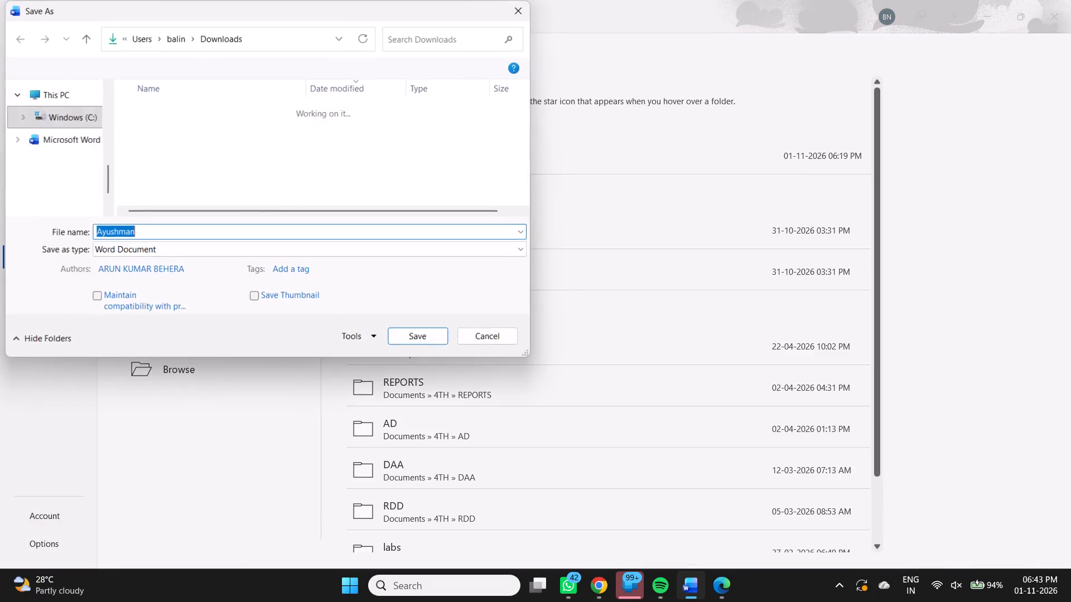
pyautogui.click(175, 247)
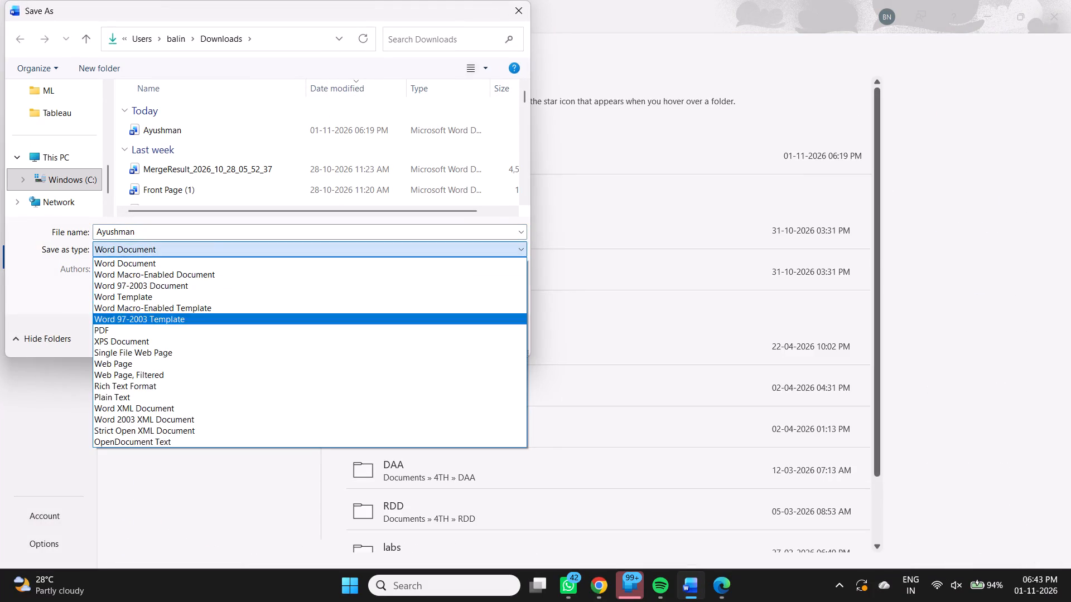
pyautogui.click(131, 327)
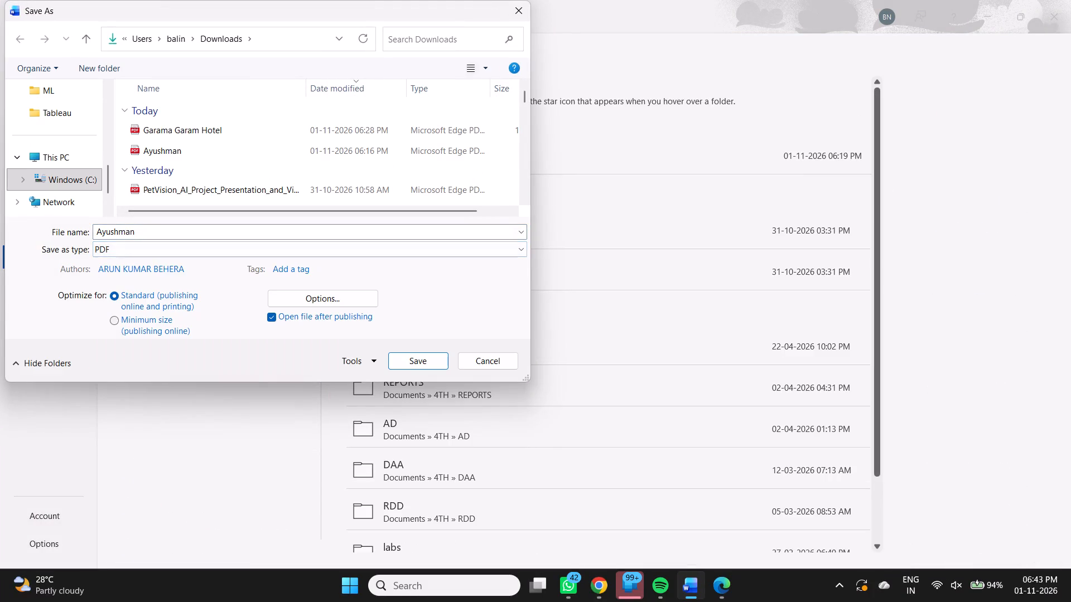
pyautogui.click(139, 234)
pyautogui.press('BackSpace')
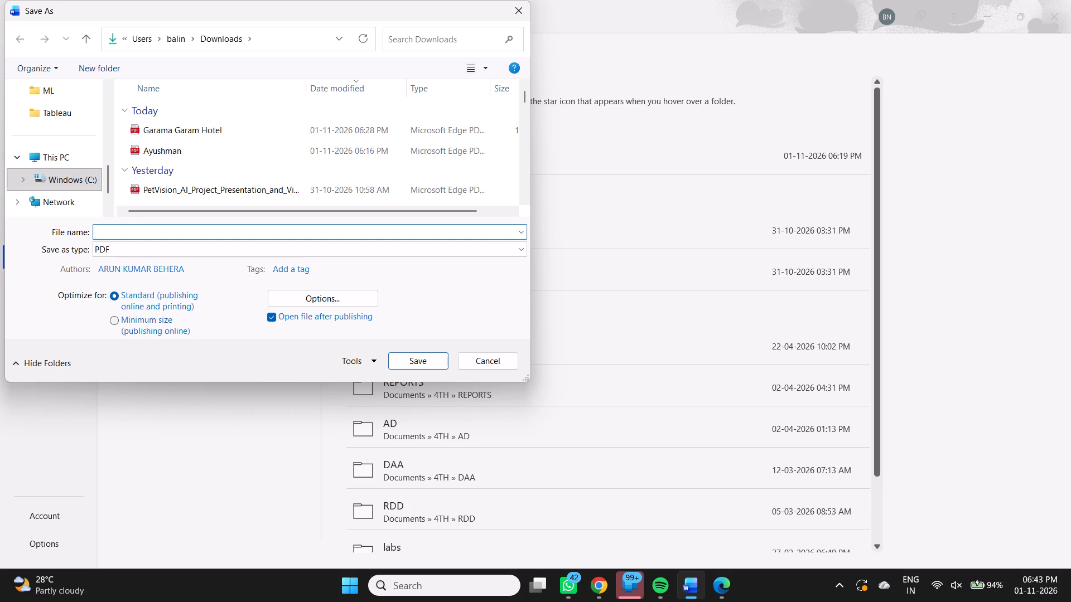
pyautogui.hotkey('shift', 'g')
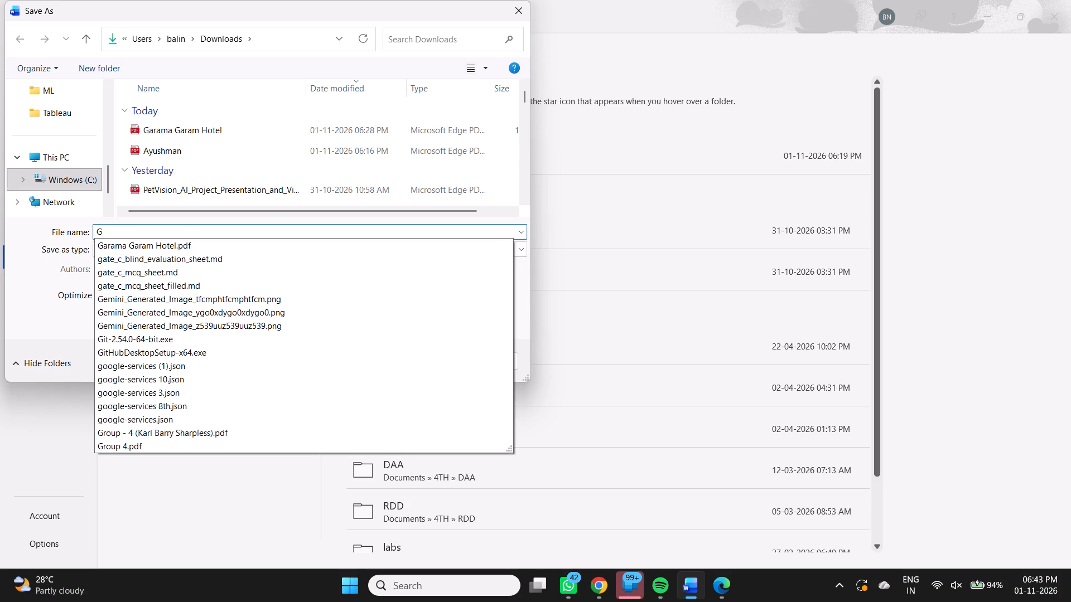
pyautogui.click(140, 240)
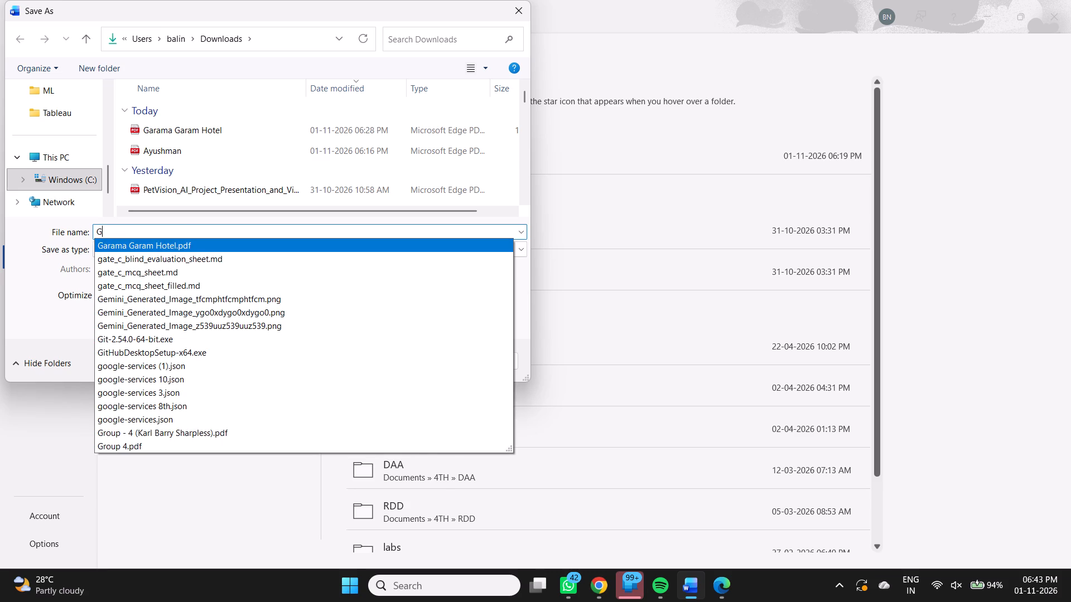
pyautogui.click(140, 240)
pyautogui.click(198, 228)
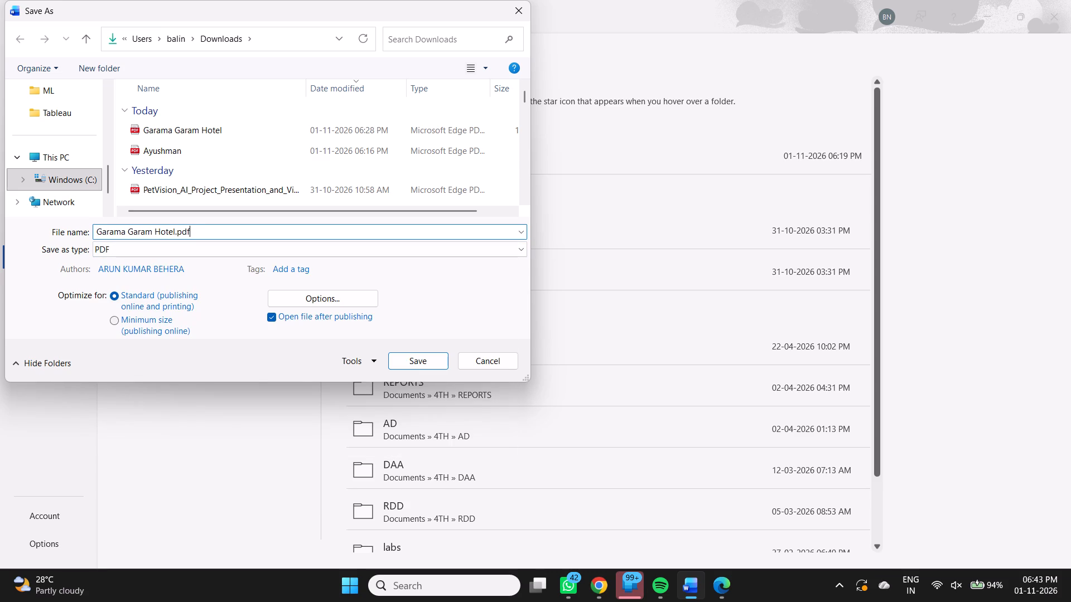
# Complete the PDF export to Downloads, replacing the existing Garama Garam Hotel file.
pyautogui.click(409, 361)
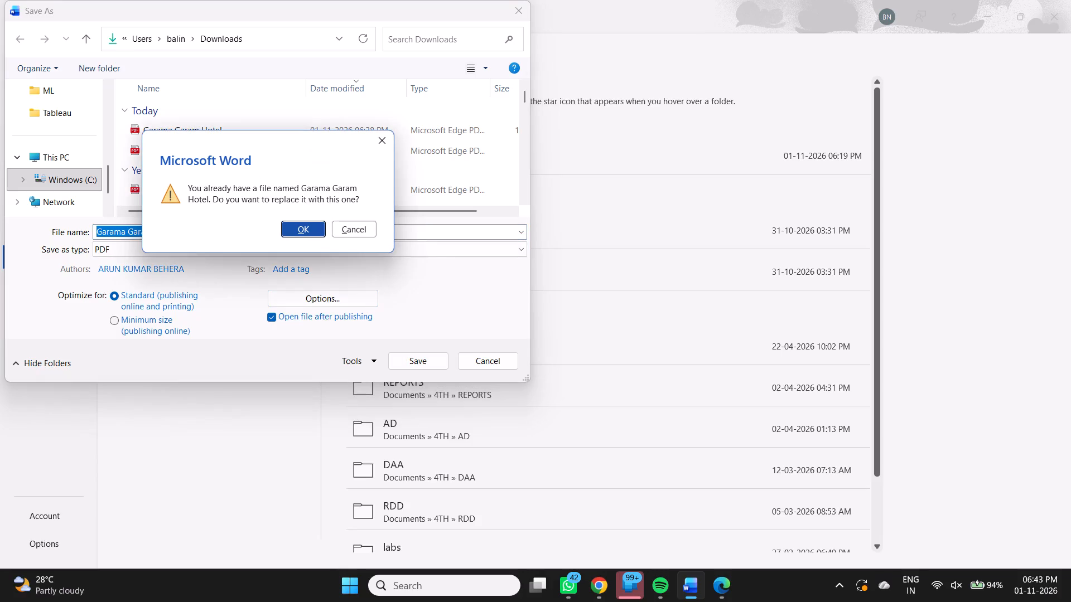
pyautogui.click(311, 231)
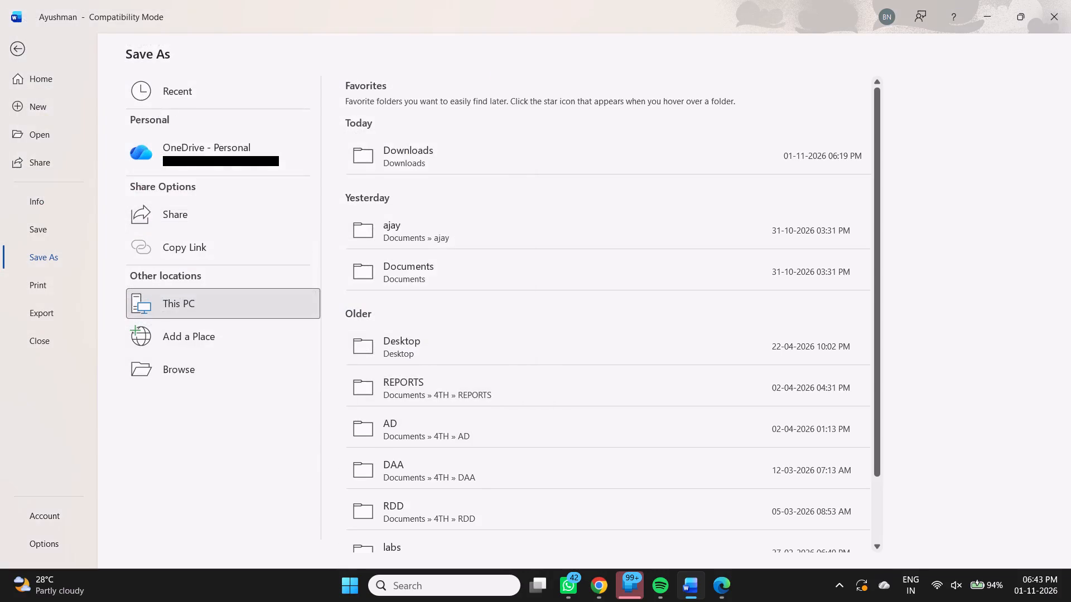
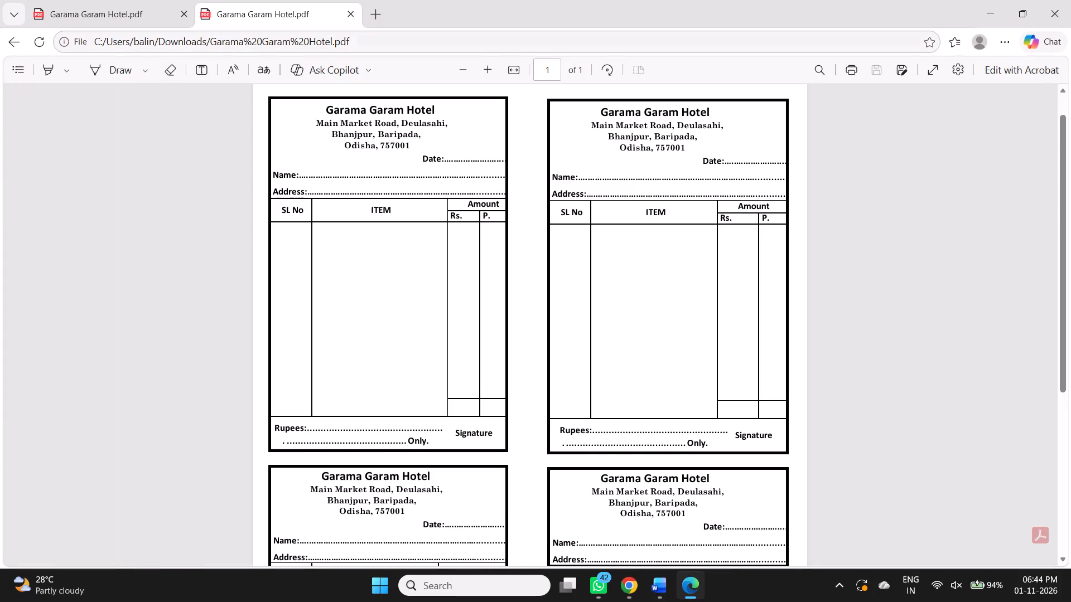
# Compare the two open versions of Garama Garam Hotel.pdf, checking the headings, address lines and table layout of all four bills.
pyautogui.click(137, 7)
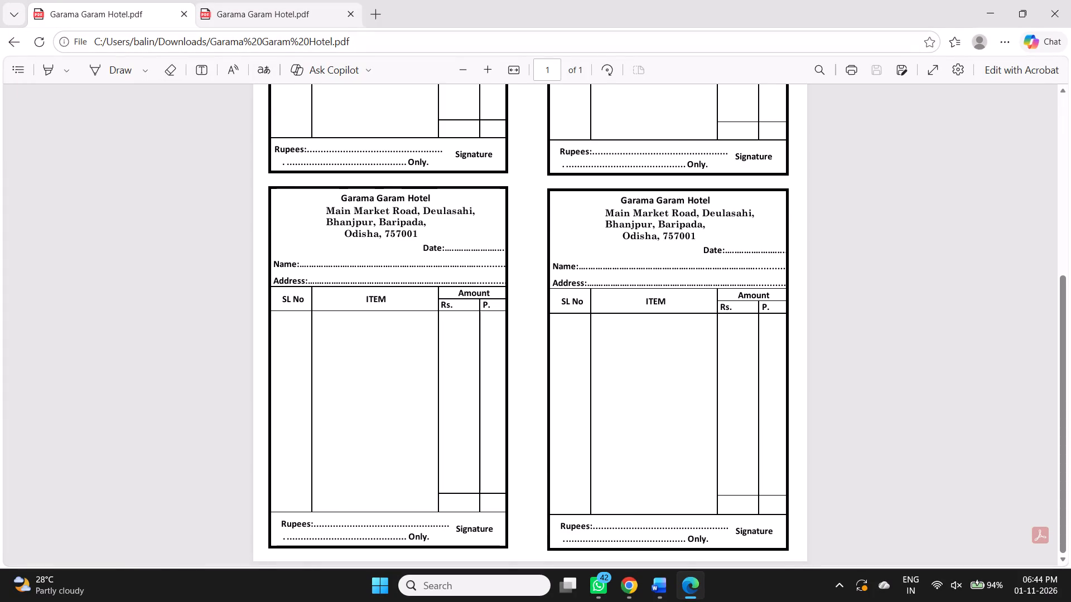
pyautogui.click(262, 9)
pyautogui.click(72, 0)
pyautogui.scroll(1, 450, 261)
pyautogui.scroll(-1, 450, 261)
pyautogui.scroll(5, 450, 261)
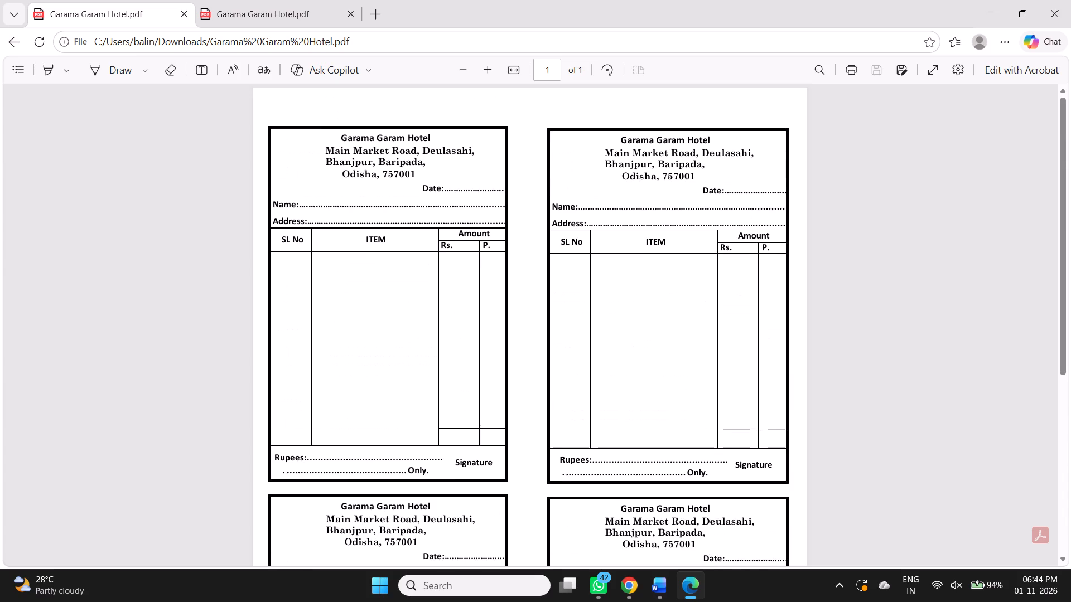
pyautogui.scroll(-4, 450, 262)
pyautogui.scroll(2, 445, 251)
pyautogui.click(279, 17)
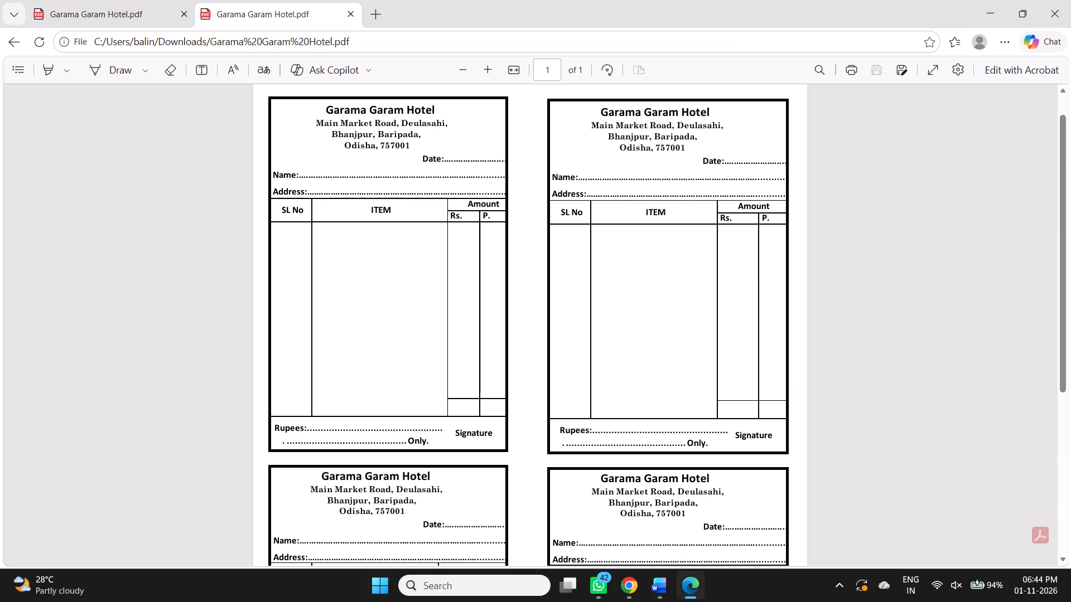
pyautogui.scroll(2, 488, 308)
pyautogui.scroll(-5, 488, 308)
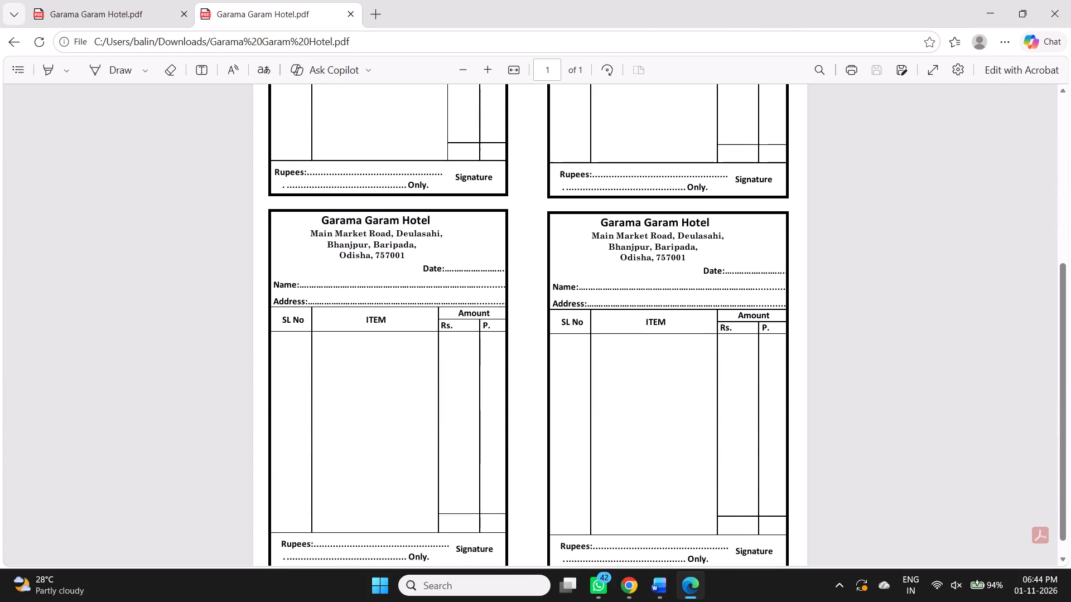
pyautogui.scroll(-2, 484, 338)
pyautogui.scroll(2, 484, 338)
pyautogui.scroll(-2, 484, 338)
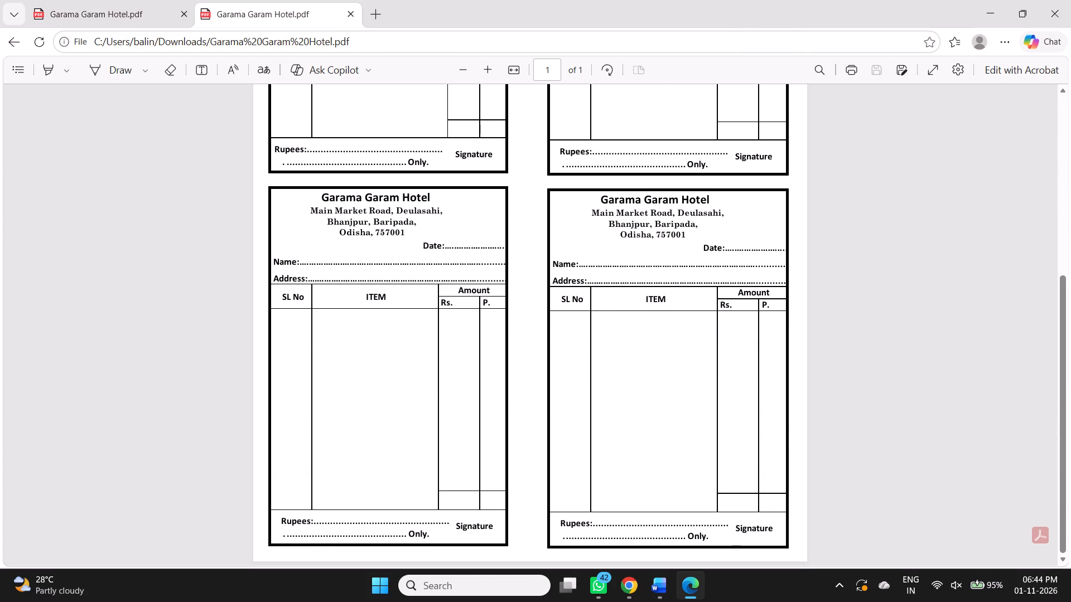
# Switch to Chrome, where the Google image search for the hotel is open.
pyautogui.click(635, 585)
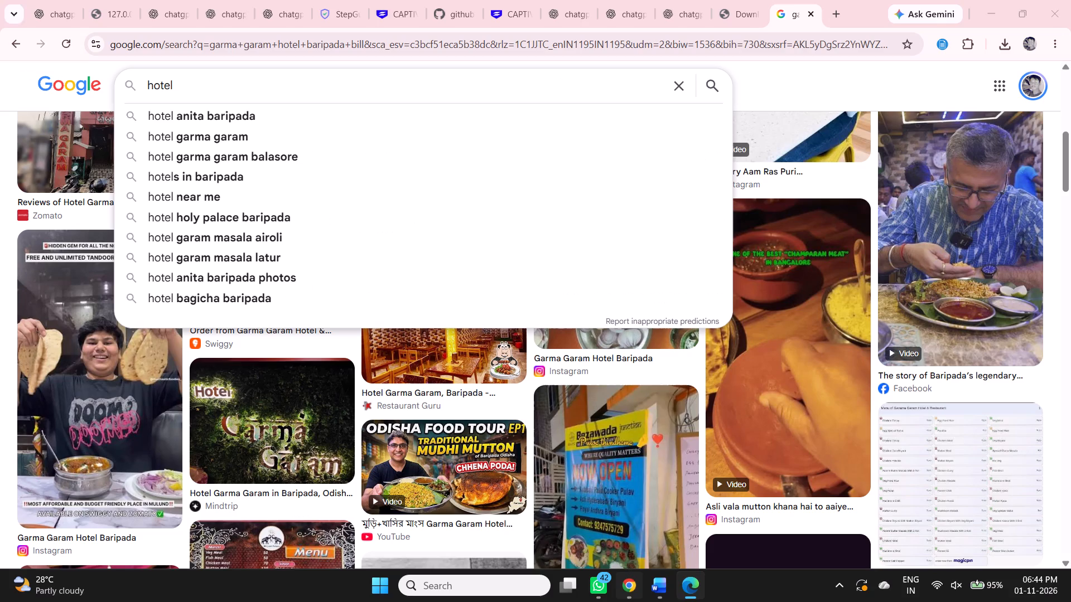
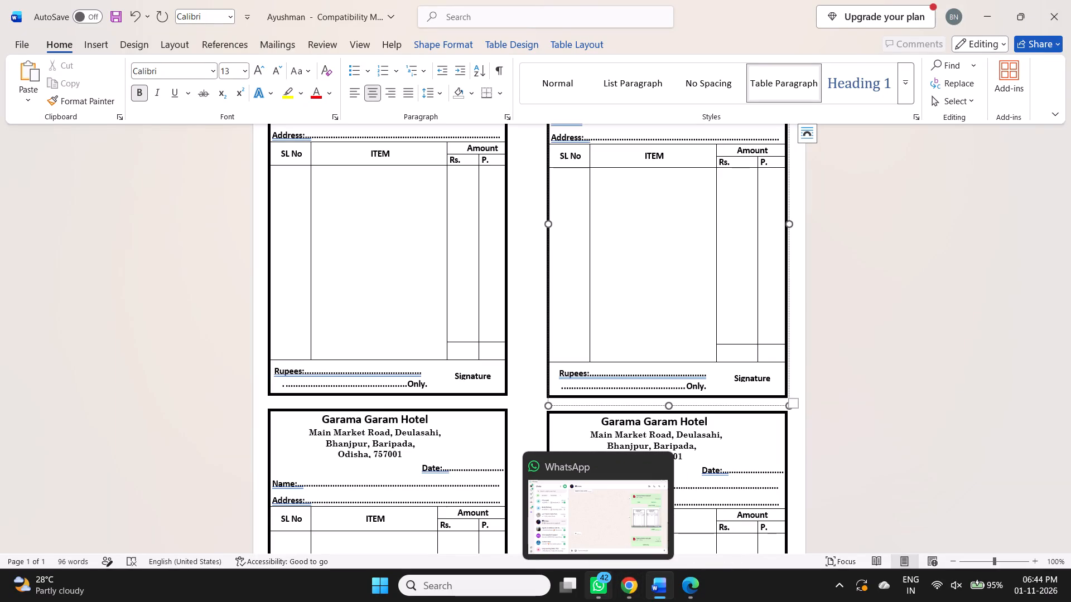
# Open Windows search from the bills document.
pyautogui.click(491, 586)
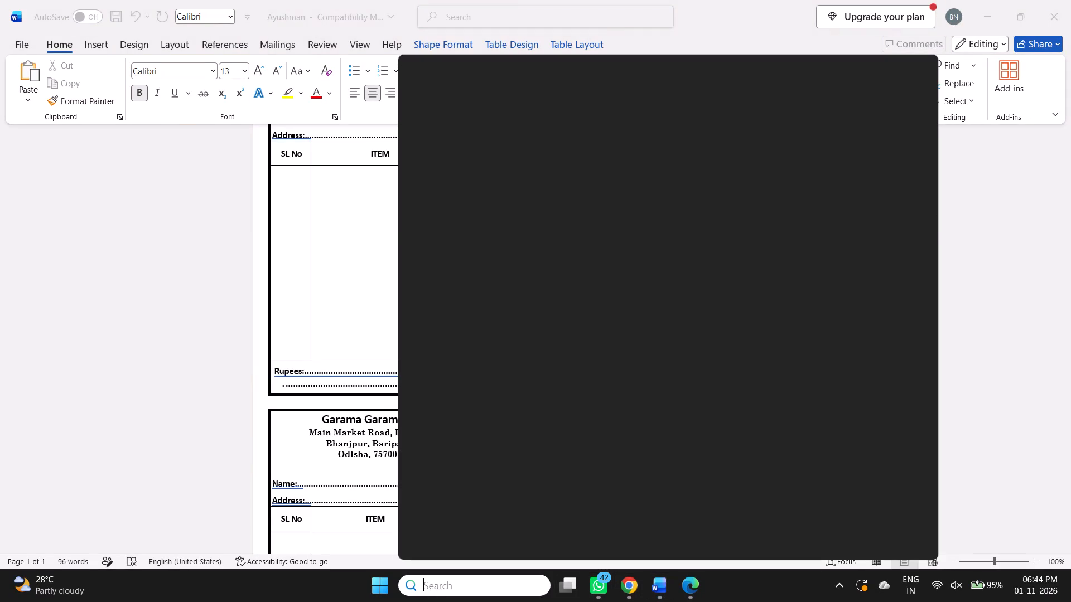
# Open File Explorer and look through the files listed in the Documents folder.
pyautogui.click(481, 120)
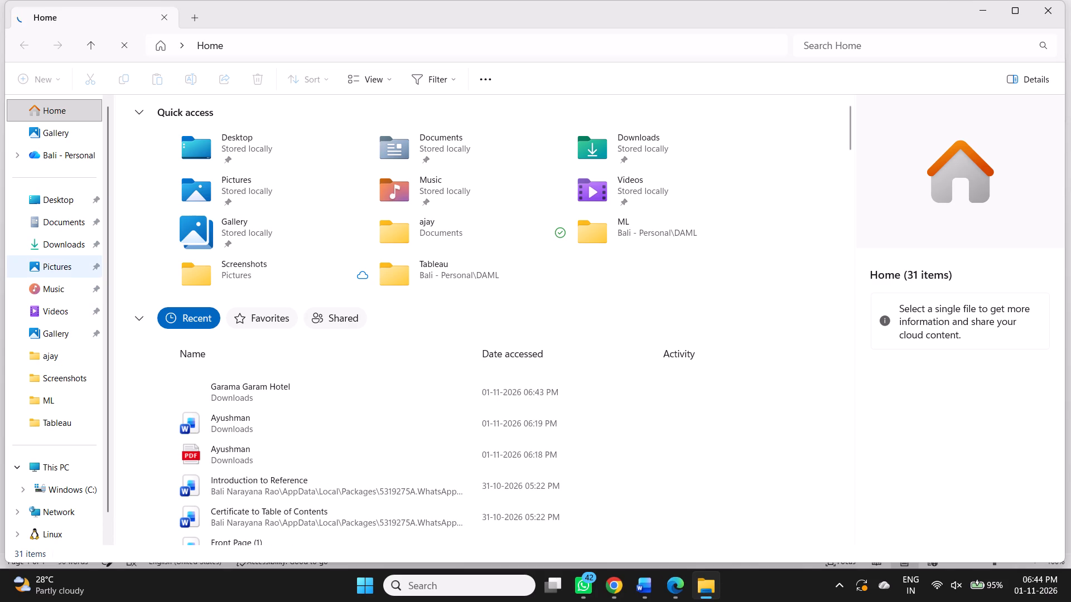
pyautogui.click(54, 236)
pyautogui.click(56, 221)
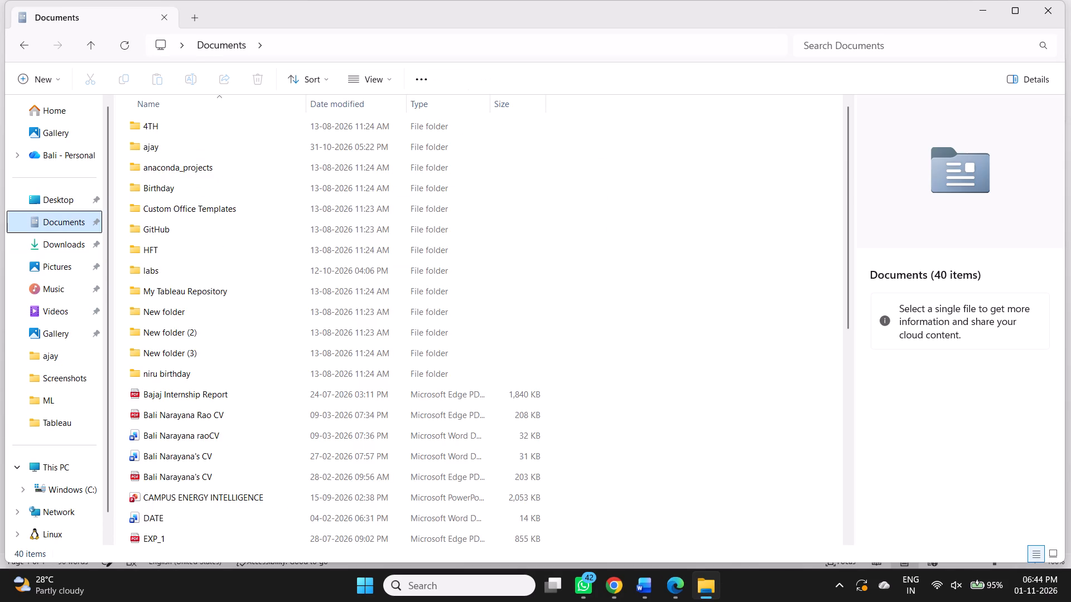
pyautogui.scroll(-4, 179, 307)
pyautogui.scroll(2, 177, 312)
pyautogui.scroll(-1, 207, 398)
pyautogui.scroll(2, 207, 398)
pyautogui.scroll(-3, 207, 398)
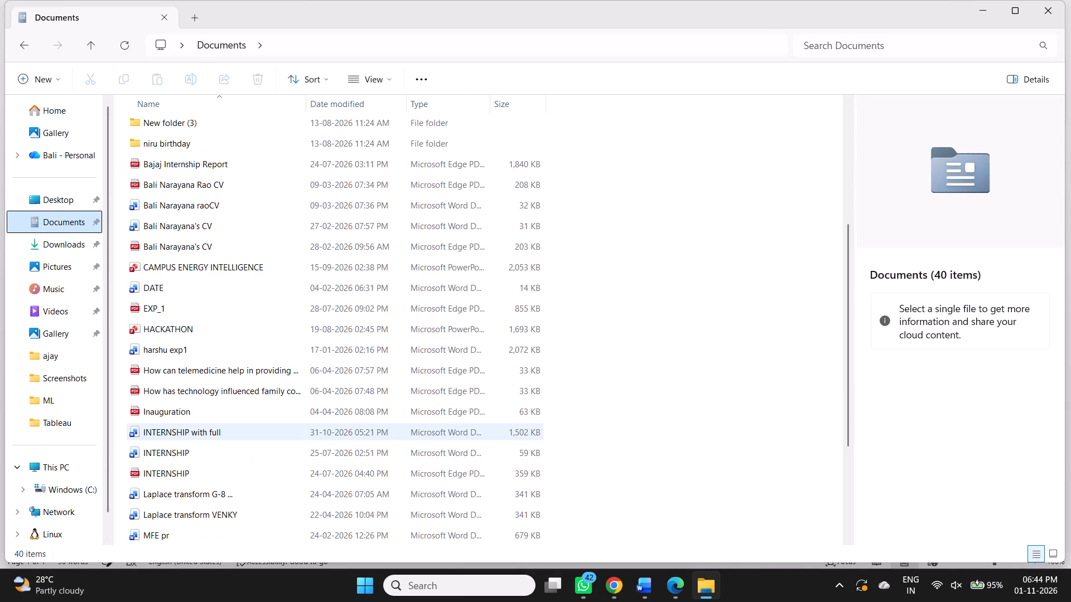
pyautogui.scroll(-8, 214, 443)
pyautogui.scroll(1, 213, 444)
pyautogui.scroll(-1, 213, 444)
pyautogui.scroll(1, 213, 445)
pyautogui.scroll(-1, 211, 445)
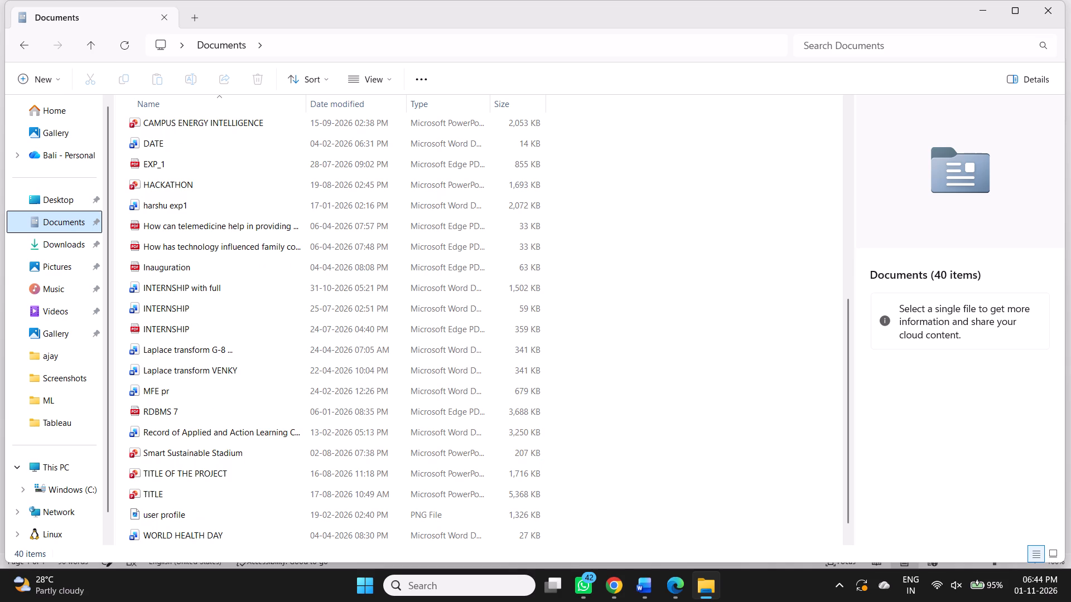